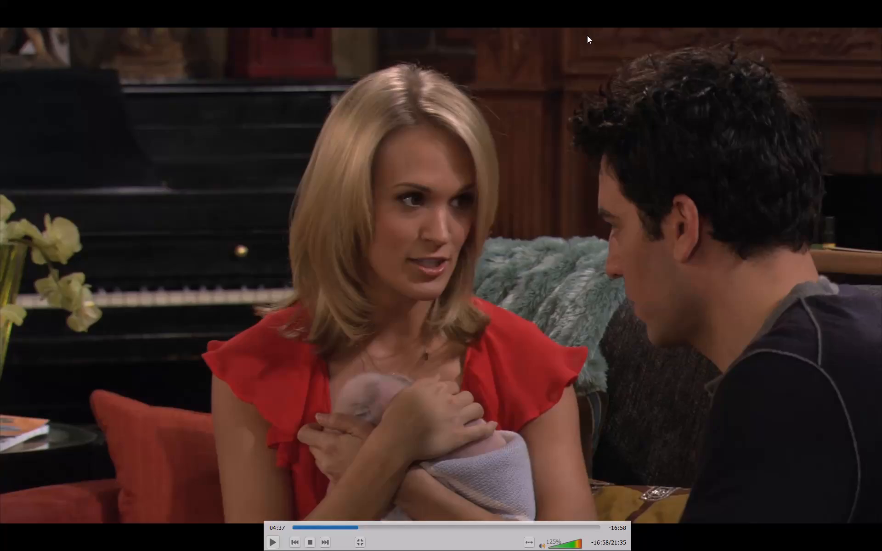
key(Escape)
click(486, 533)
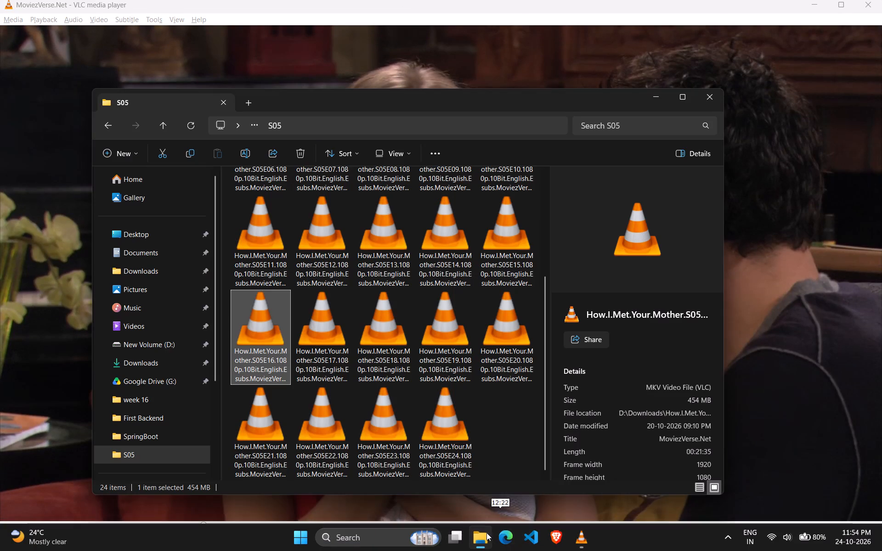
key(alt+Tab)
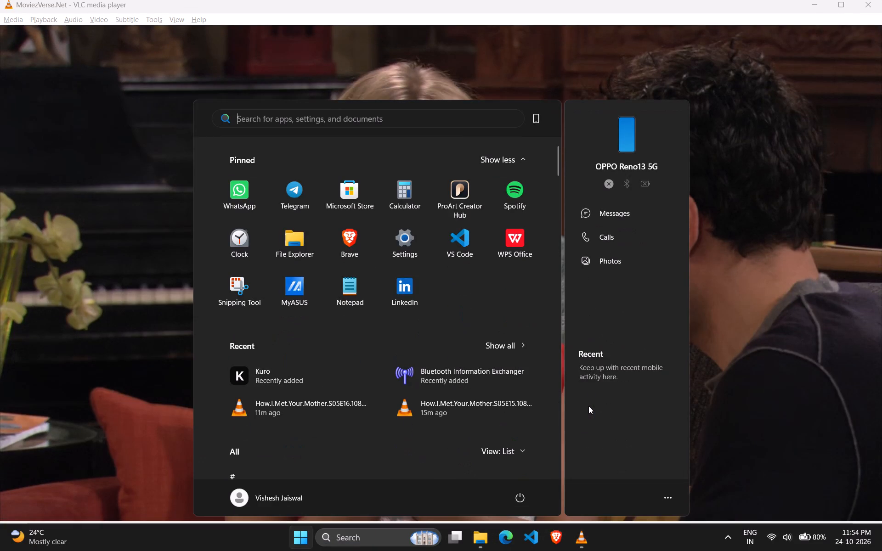
Launch Microsoft Word and open the recent document "Moduel 7 -".
key(super+r)
text(win)
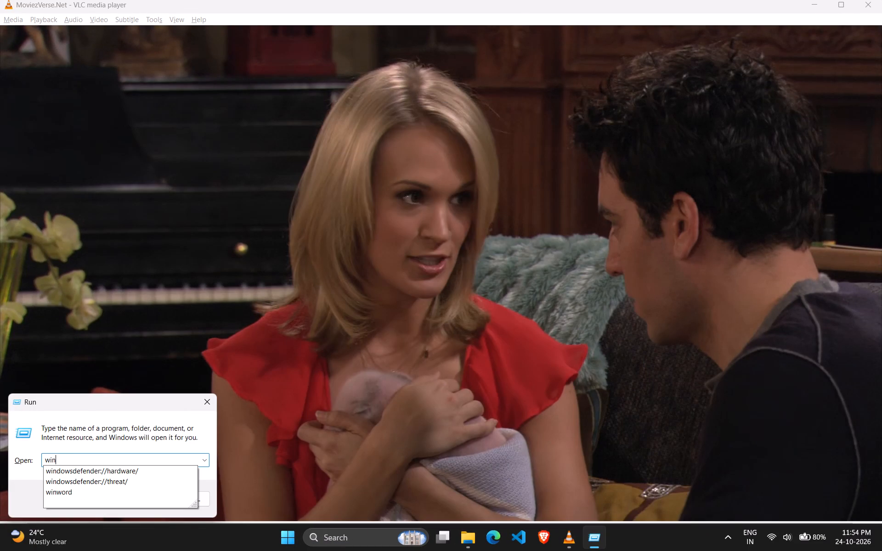
key(Down)
key(Down)
key(Down)
key(Return)
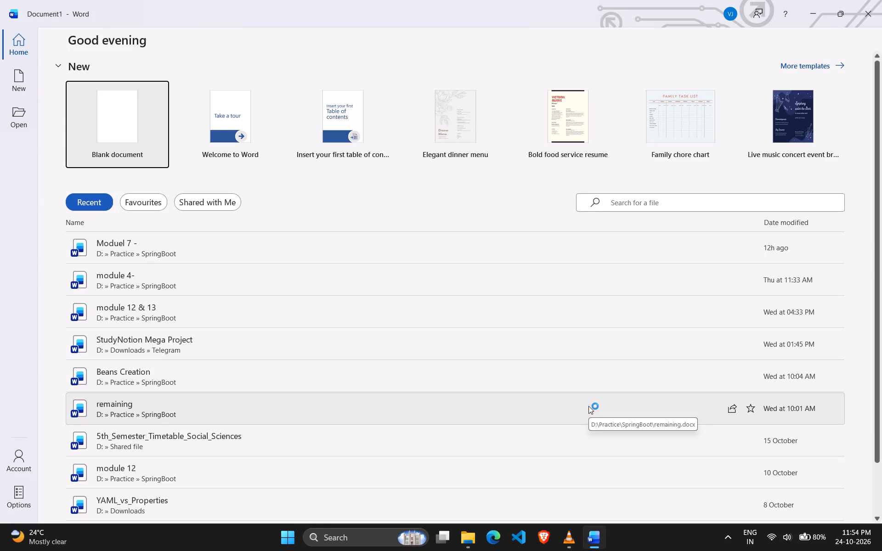
click(159, 245)
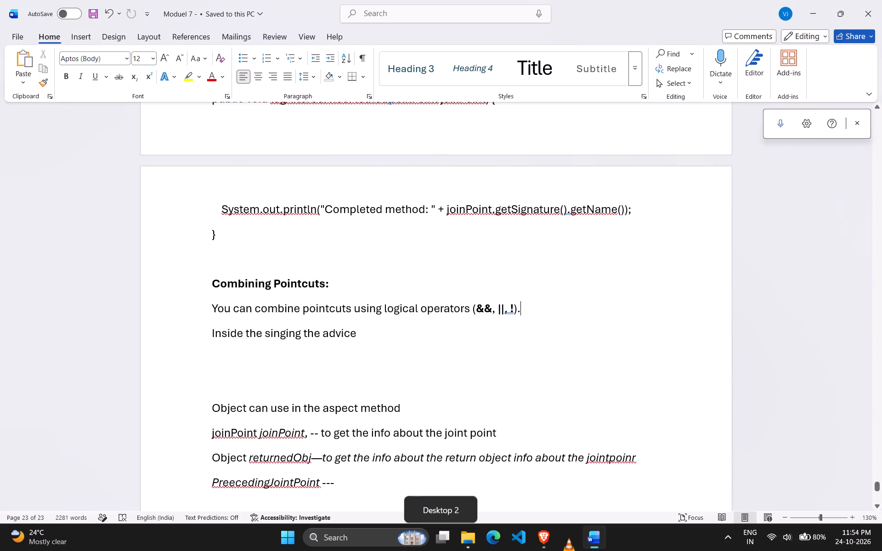
Close the floating dictation toolbar.
scroll(340, 374, down, 7)
scroll(340, 379, up, 1)
scroll(340, 379, down, 15)
scroll(364, 346, up, 5)
scroll(364, 344, down, 4)
scroll(364, 344, up, 1)
scroll(364, 344, down, 1)
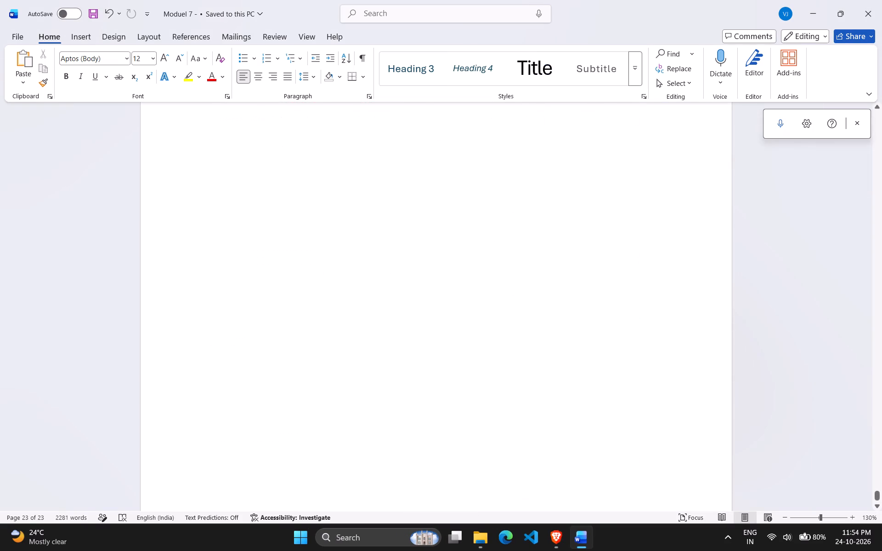
scroll(373, 327, up, 3)
click(854, 121)
Insert a blank page after the document's last line, "PreecedingJointPoint ---".
scroll(413, 196, up, 4)
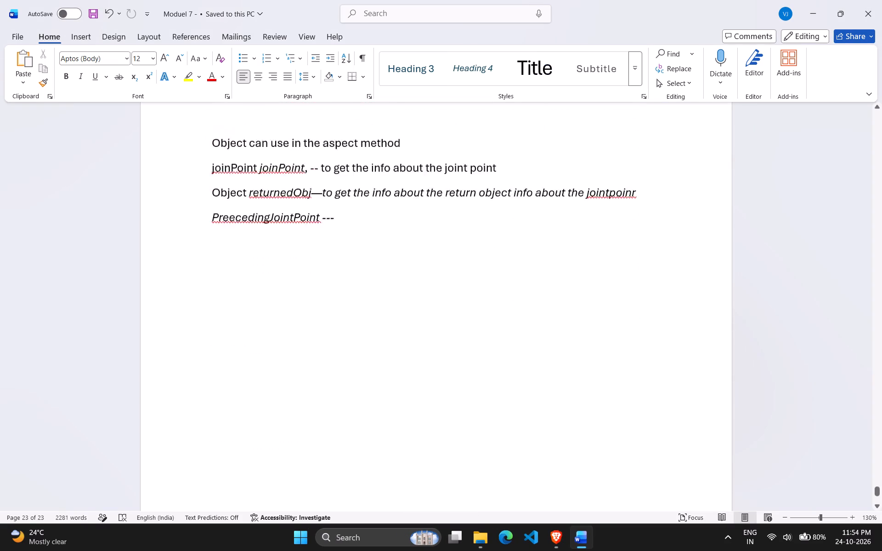
click(378, 275)
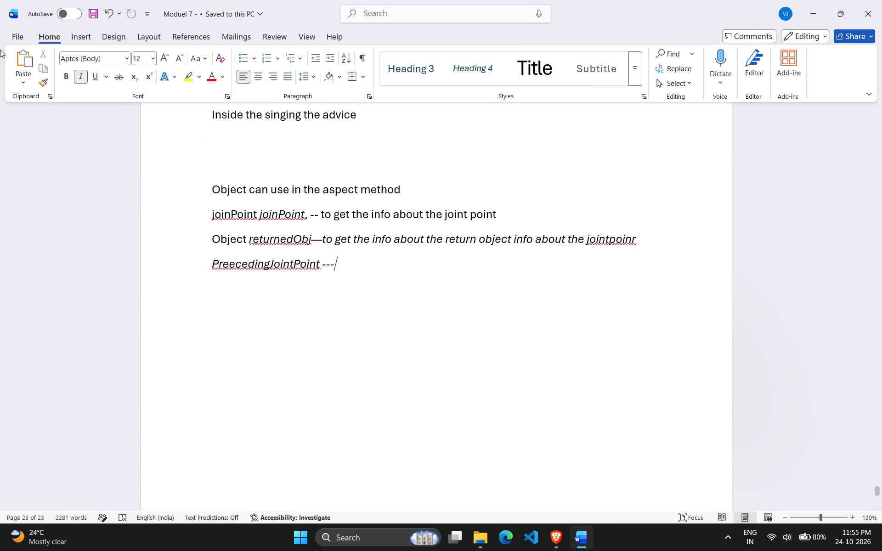
click(65, 36)
click(75, 36)
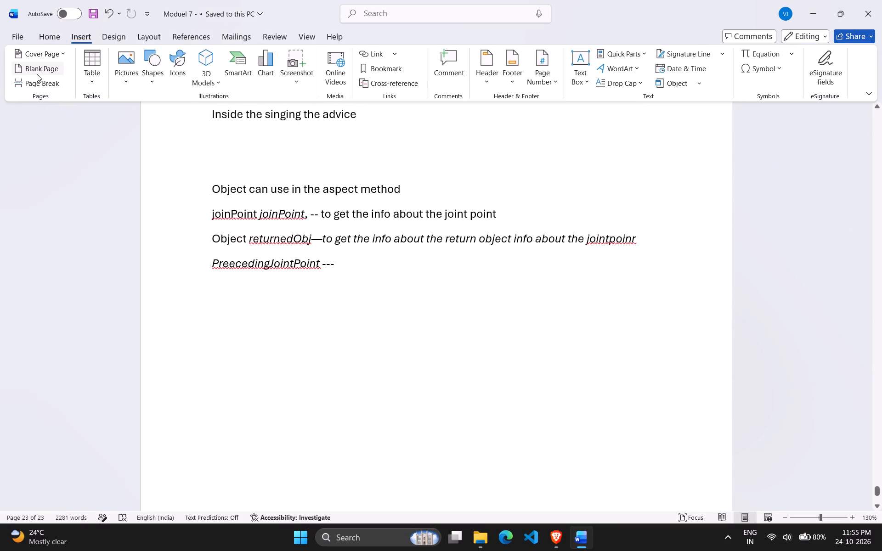
click(36, 74)
scroll(279, 319, down, 4)
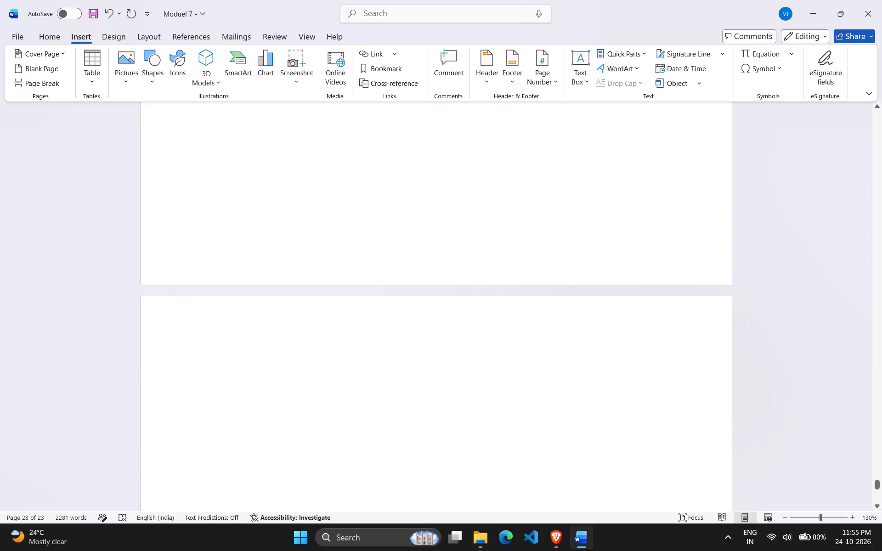
Enter the title "Caching" at the top of the new page.
text(Cachign)
key(space)
key(BackSpace)
key(BackSpace)
key(BackSpace)
text(ng)
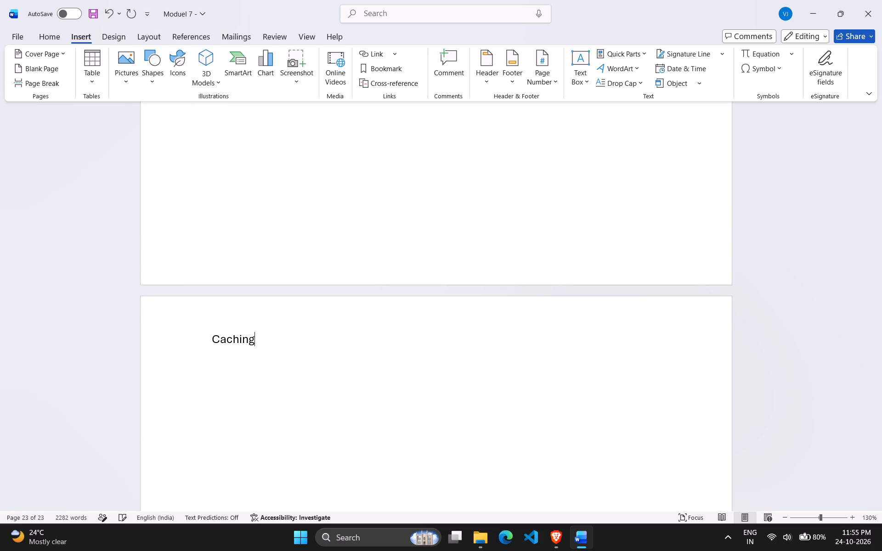
Apply the Heading 1 style to the "Caching" title.
key(shift+Home)
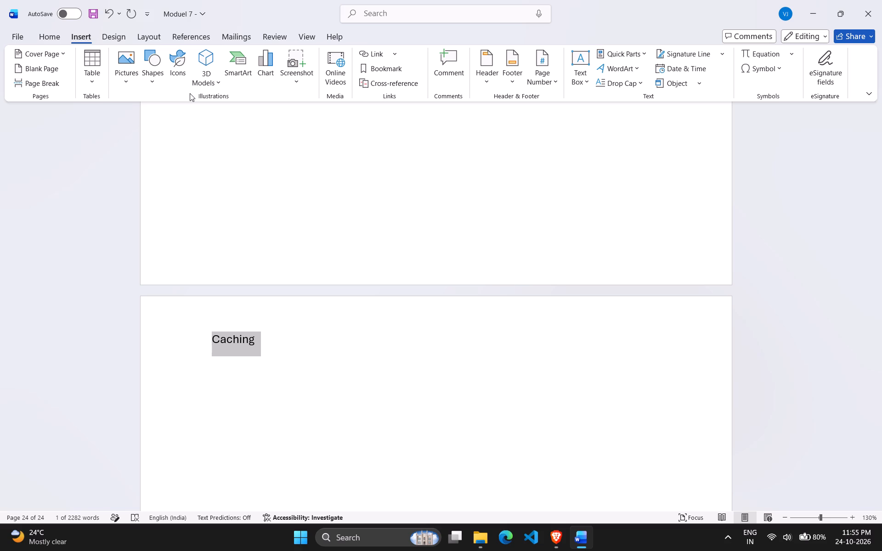
text(hl)
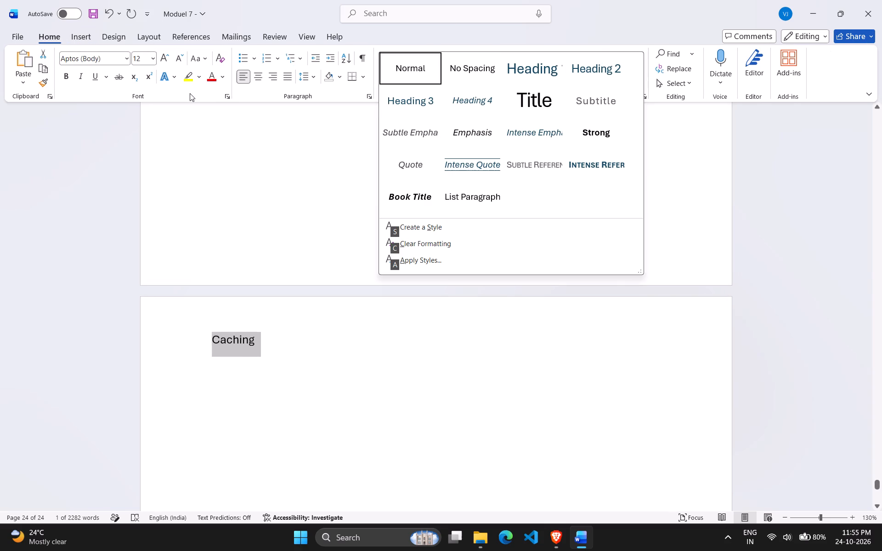
key(Right)
key(Right)
key(Right)
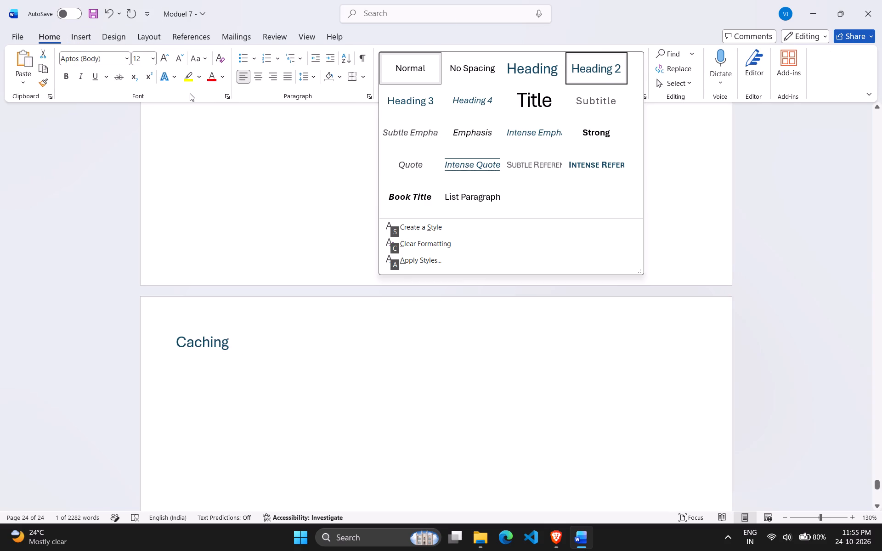
key(Left)
key(Return)
key(Down)
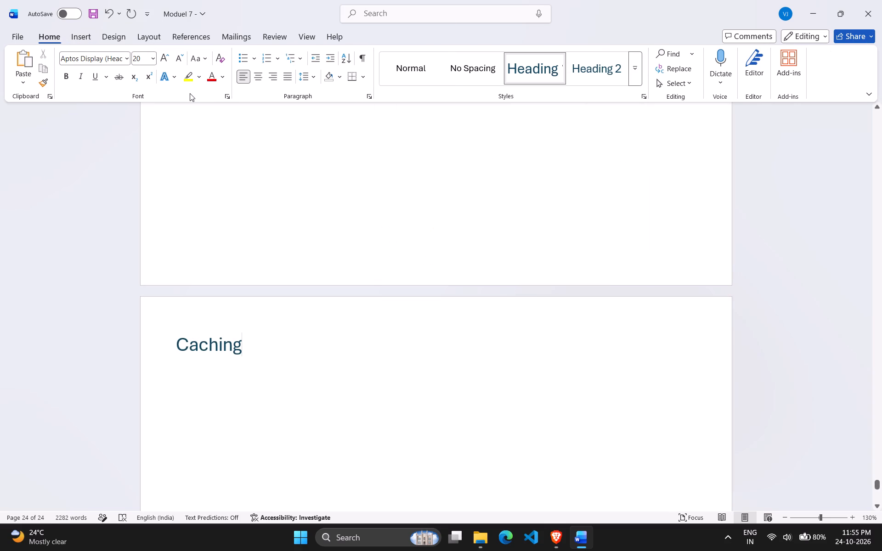
key(Down)
key(Tab)
key(Return)
key(Tab)
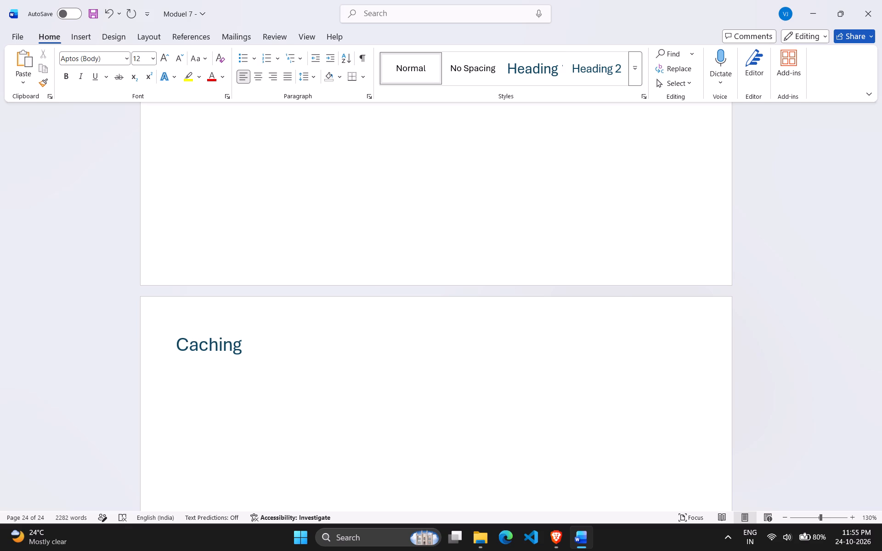
key(shift+at)
text(Ca)
text(cheable)
key(Tab)
key(Return)
key(Tab)
key(Tab)
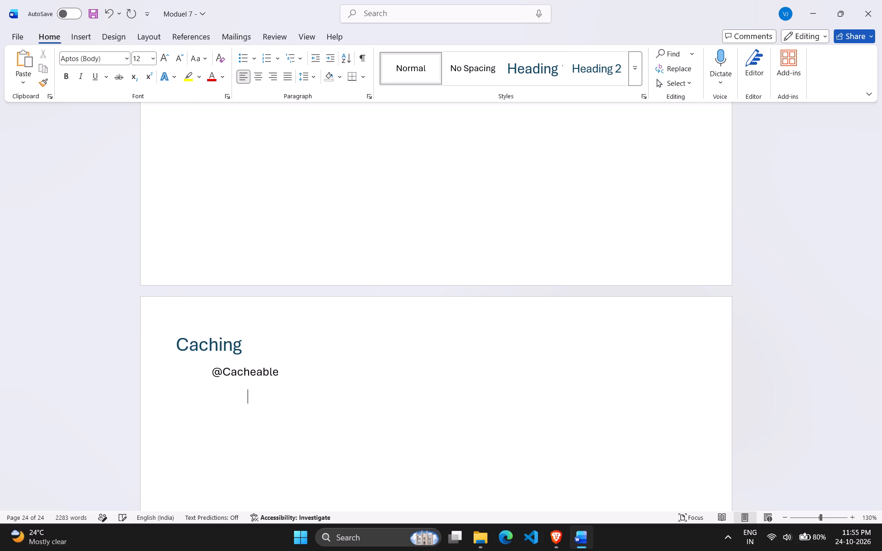
text(anem)
key(space)
key(BackSpace)
key(BackSpace)
key(BackSpace)
key(BackSpace)
key(BackSpace)
key(Tab)
text(anme)
key(ctrl+BackSpace)
text(name= cha)
key(BackSpace)
key(BackSpace)
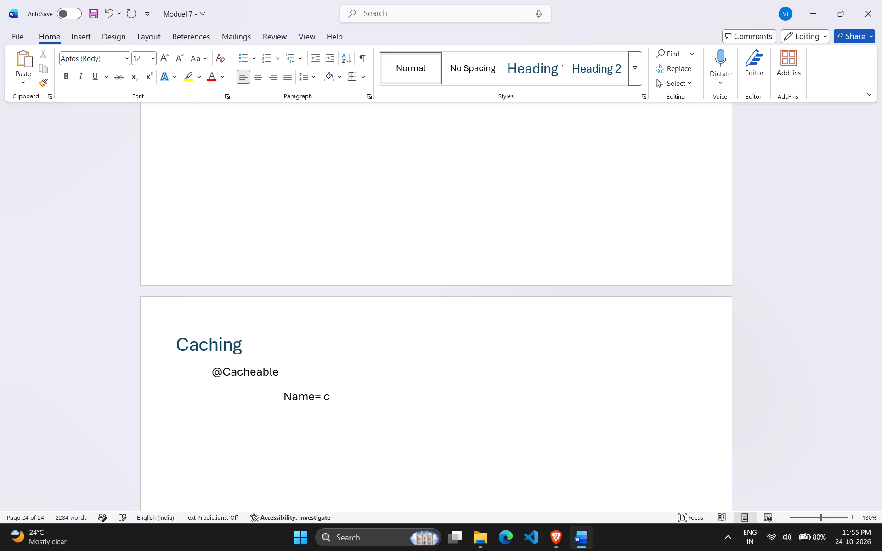
key(BackSpace)
text(cha)
key(BackSpace)
key(BackSpace)
text(cahe)
key(ctrl+BackSpace)
text(cahce)
key(BackSpace)
key(BackSpace)
key(BackSpace)
text(che)
key(space)
key(ctrl+BackSpace)
Describe the Name attribute as "name of the cache".
text(name fo ht)
key(ctrl+BackSpace)
key(ctrl+BackSpace)
text(ot)
key(space)
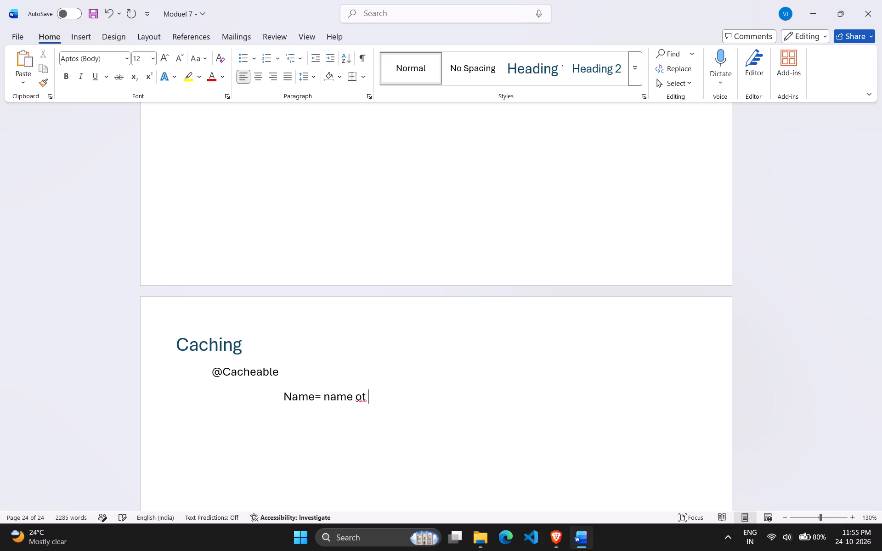
key(BackSpace)
key(BackSpace)
text(f th e)
key(BackSpace)
key(BackSpace)
text(e cache)
key(space)
Start a second attribute line, aligned under the Name line, with "Key =".
key(Return)
key(Tab)
key(Tab)
key(Tab)
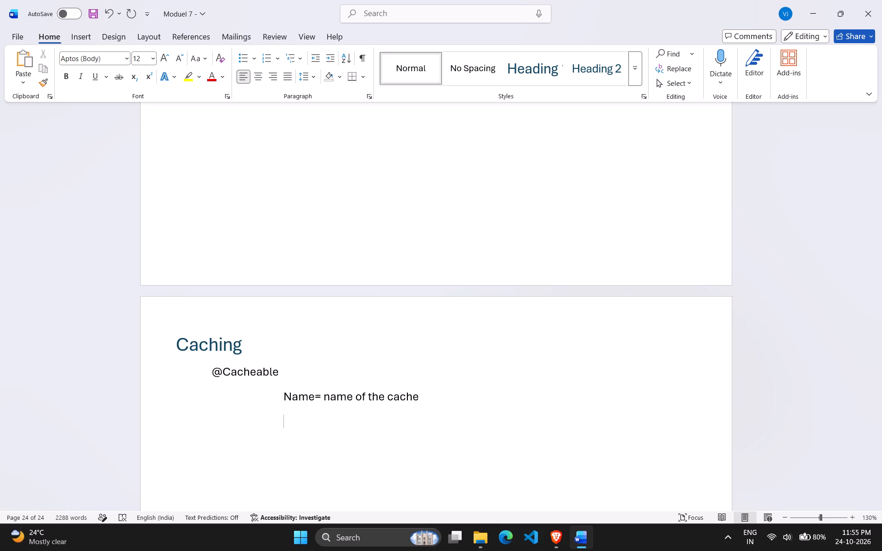
text(kye)
key(space)
text(=)
key(space)
key(k)
key(BackSpace)
key(space)
key(BackSpace)
key(BackSpace)
key(BackSpace)
key(BackSpace)
key(BackSpace)
text(ey)
key(BackSpace)
key(BackSpace)
key(BackSpace)
text(ey ==)
key(BackSpace)
key(space)
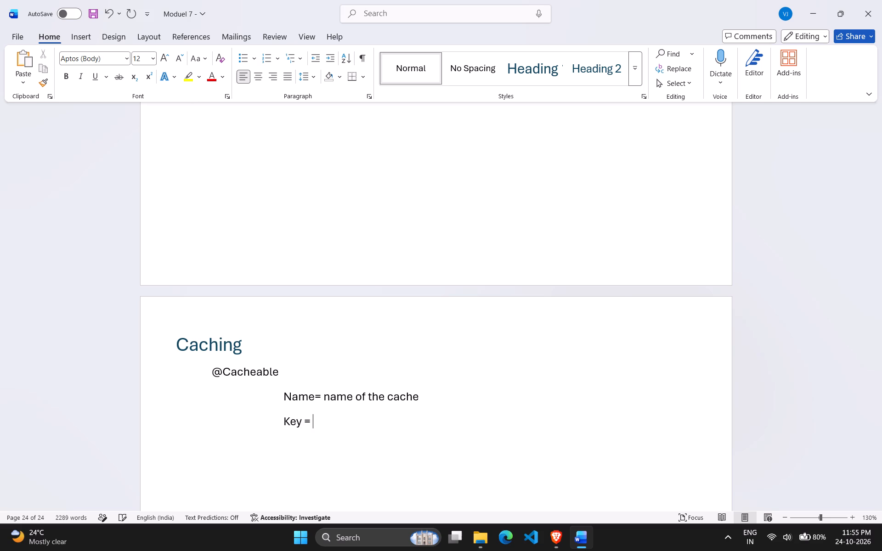
Describe the Key attribute as "key to generate".
text(key)
key(space)
key(space)
text(to geneare)
key(BackSpace)
key(BackSpace)
key(BackSpace)
text(rate)
key(space)
key(BackSpace)
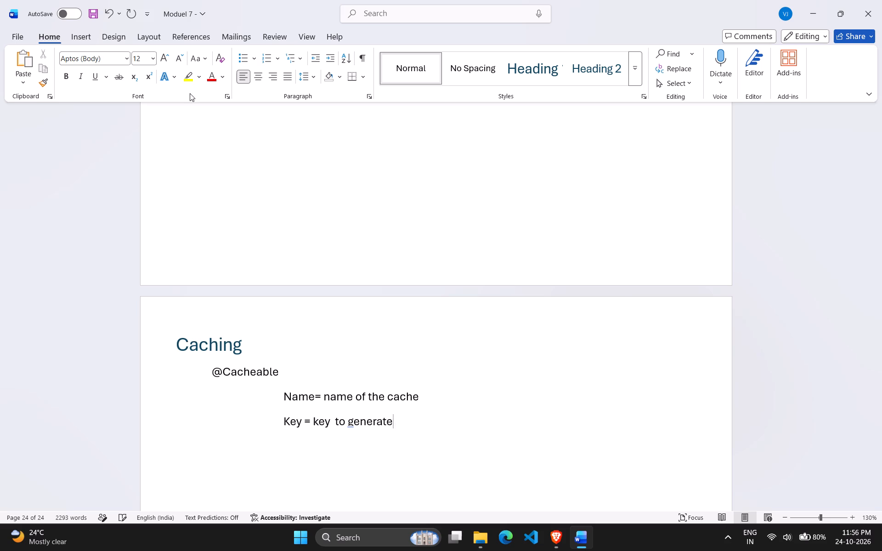
Extend the Key description with the example "{ #id , #name}" after "key to generate".
key(BackSpace)
key(BackSpace)
key(BackSpace)
text(ate { #di ,)
key(BackSpace)
key(BackSpace)
key(BackSpace)
key(BackSpace)
text(id , #anme)
key(ctrl+BackSpace)
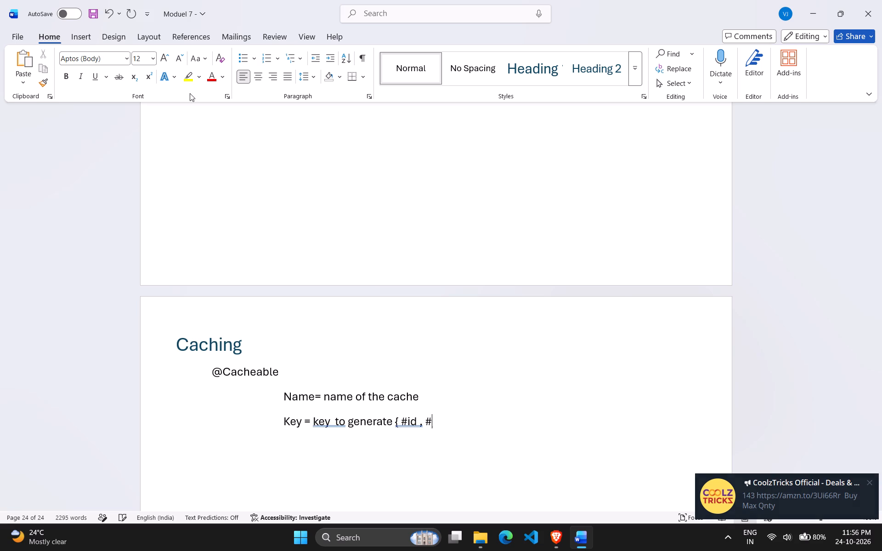
key(n)
key(BackSpace)
text(an)
key(BackSpace)
key(BackSpace)
text(anme)
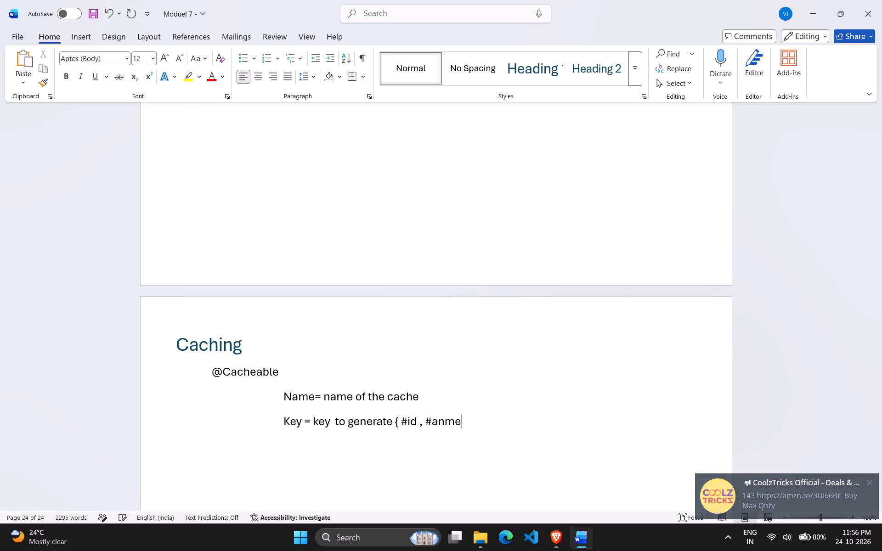
key(BackSpace)
key(BackSpace)
key(BackSpace)
key(BackSpace)
text(na)
key(BackSpace)
key(BackSpace)
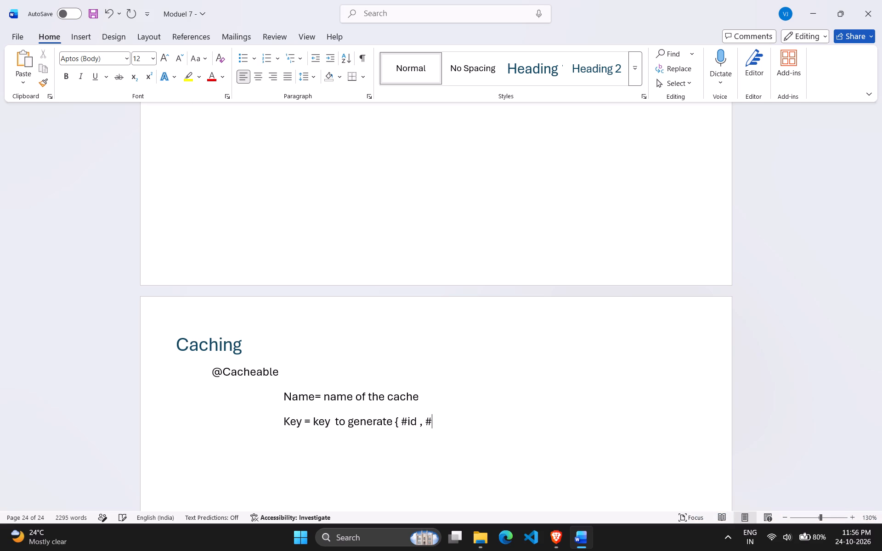
text(name})
key(space)
key(Return)
key(Tab)
text(@Cace==)
key(BackSpace)
key(BackSpace)
key(equal)
key(BackSpace)
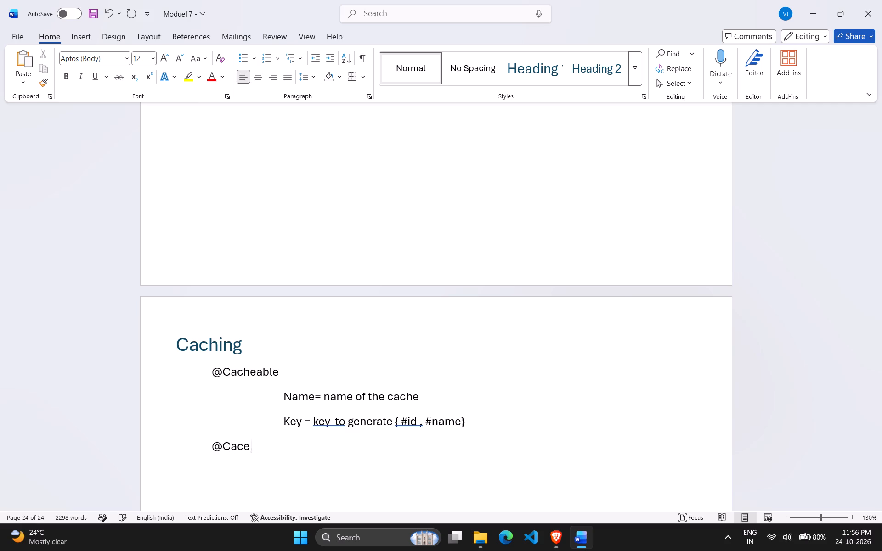
key(BackSpace)
text(he)
key(u)
key(BackSpace)
text(Put)
key(Return)
key(Tab)
key(Tab)
key(BackSpace)
text(@Ca'c)
key(BackSpace)
key(BackSpace)
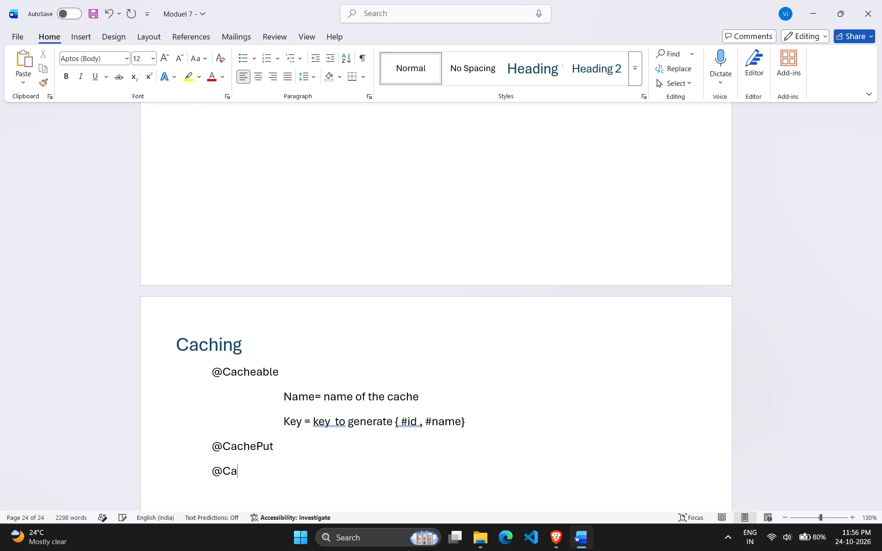
text(che)
text(Evict)
key(space)
key(Return)
key(Down)
key(Up)
key(Up)
key(Up)
key(Up)
key(Up)
key(Up)
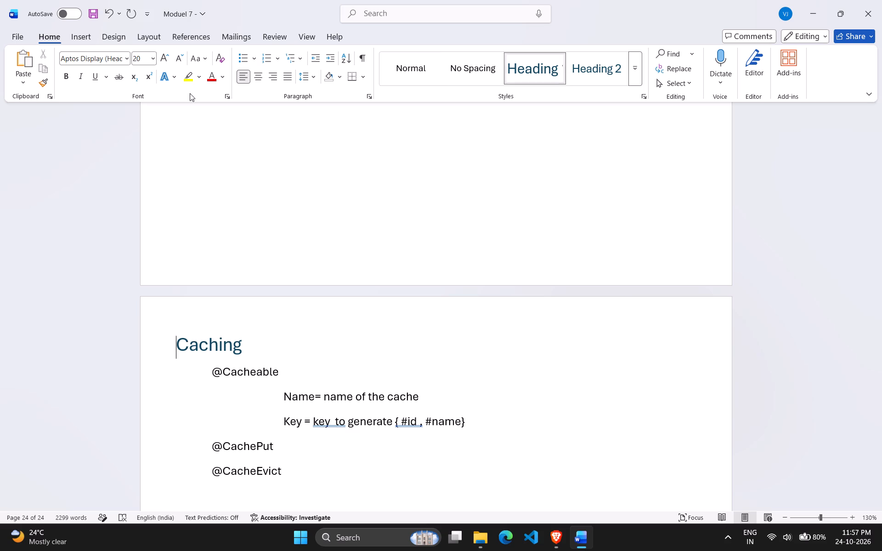
key(Up)
key(End)
key(Down)
key(Down)
key(Down)
key(Up)
key(Up)
key(End)
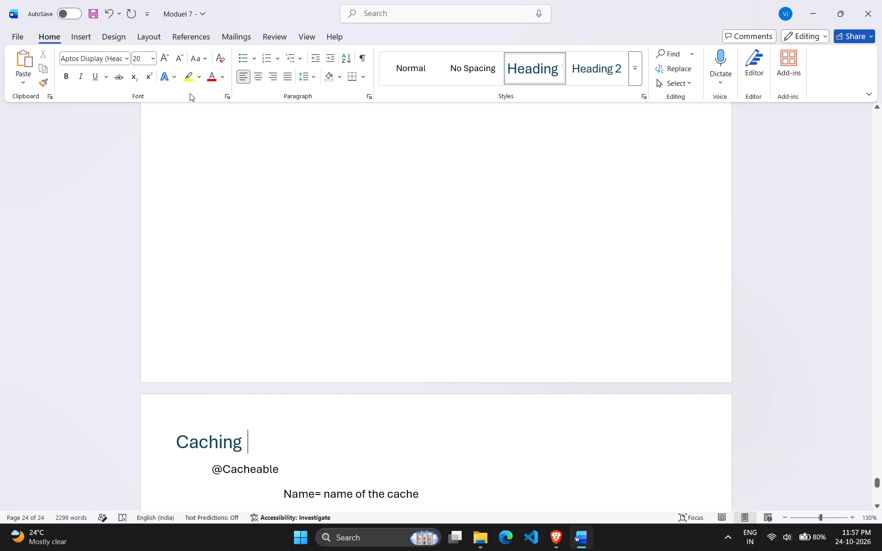
key(Return)
key(Tab)
text(@Enable)
key(space)
key(BackSpace)
text(Caching--)
key(space)
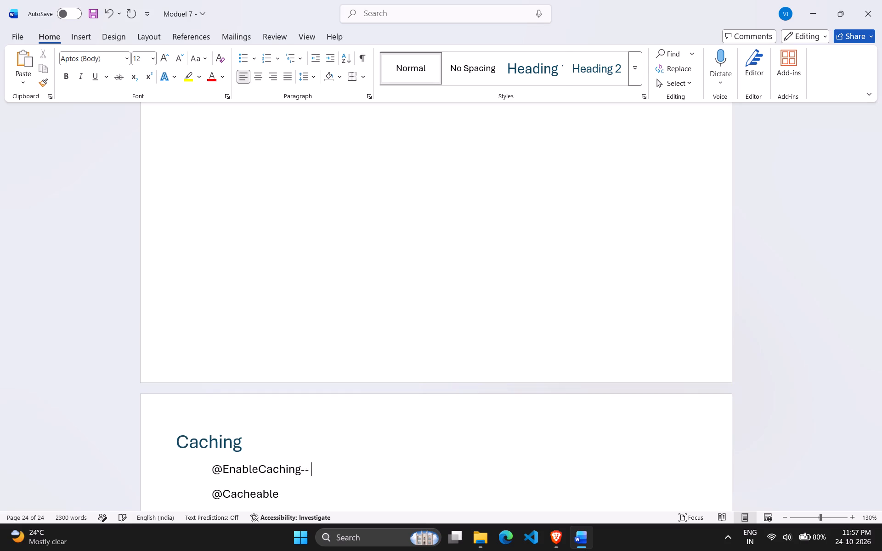
key(BackSpace)
key(BackSpace)
key(BackSpace)
key(space)
text(== tto)
key(BackSpace)
key(BackSpace)
text(o enable the caac)
key(BackSpace)
key(BackSpace)
text(ching ( leve)
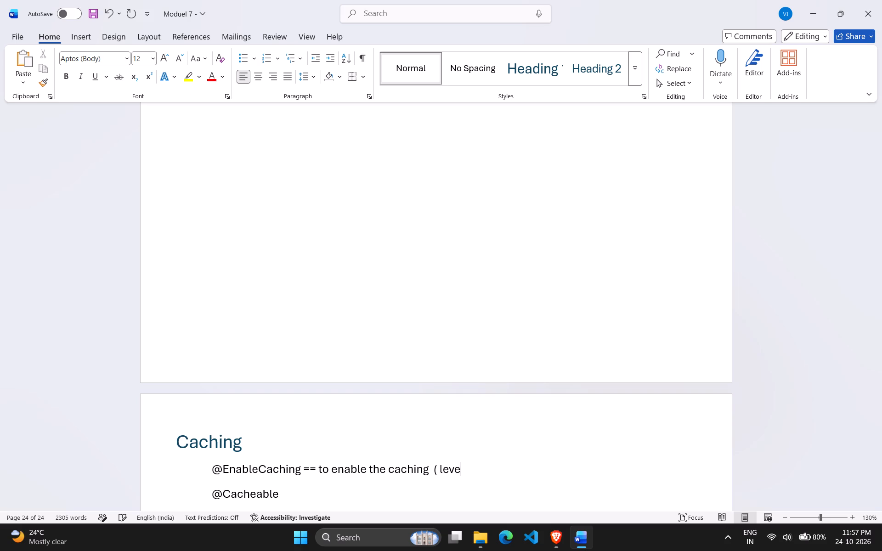
key(ctrl+BackSpace)
text(class level anotation ))
key(space)
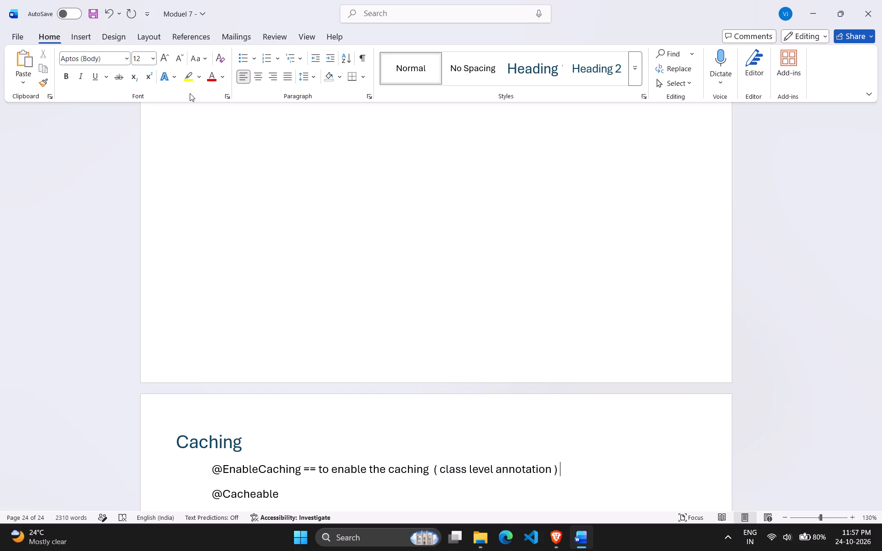
key(Down)
key(Down)
key(Down)
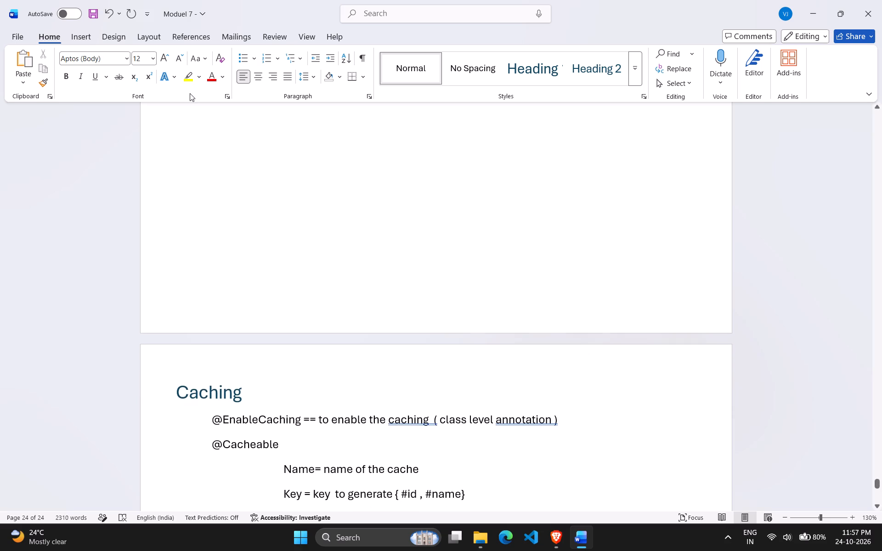
key(Up)
key(Up)
key(Up)
key(Down)
key(Down)
key(Down)
key(Down)
key(Down)
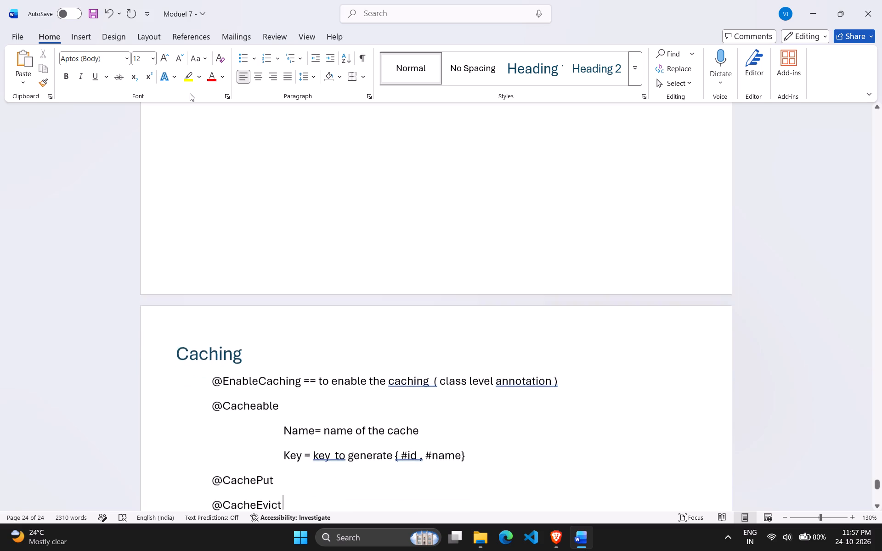
key(Down)
key(Down)
key(Down)
key(Down)
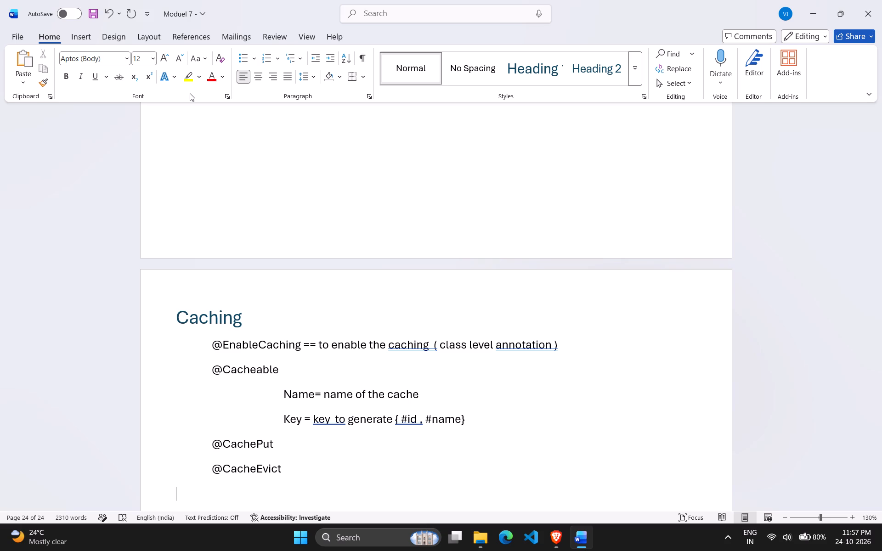
key(Return)
key(Return)
key(shift+r)
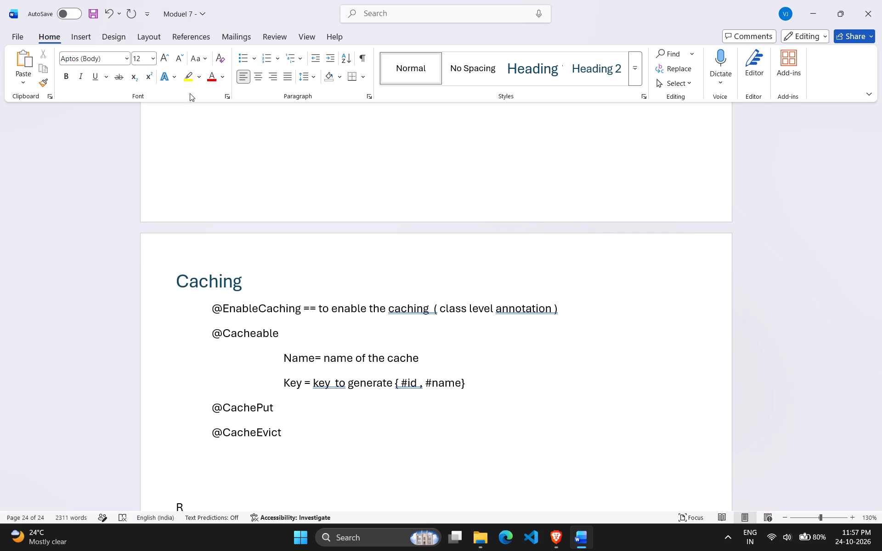
key(BackSpace)
key(Tab)
text(Rei)
key(BackSpace)
text(dis)
key(space)
Apply the Heading 2 style to the "Redis" line.
key(shift+Home)
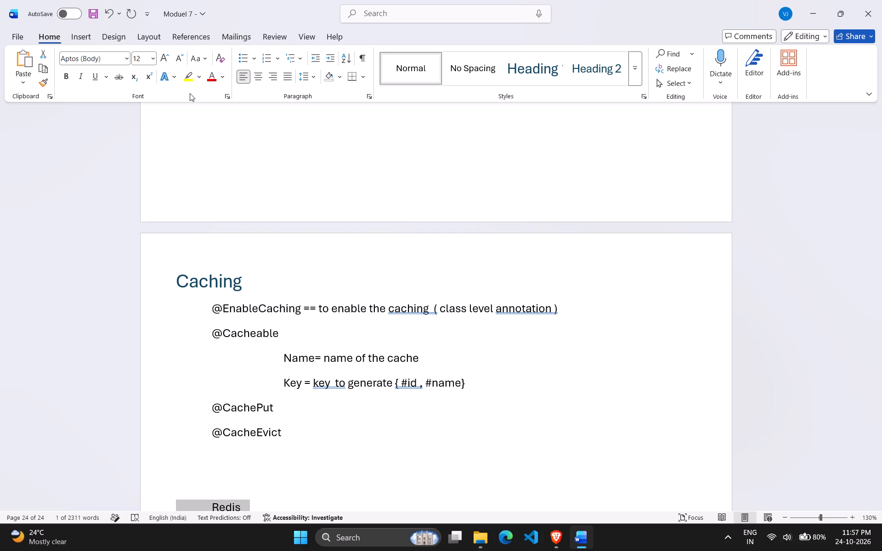
text(hl)
key(Down)
key(Right)
key(Right)
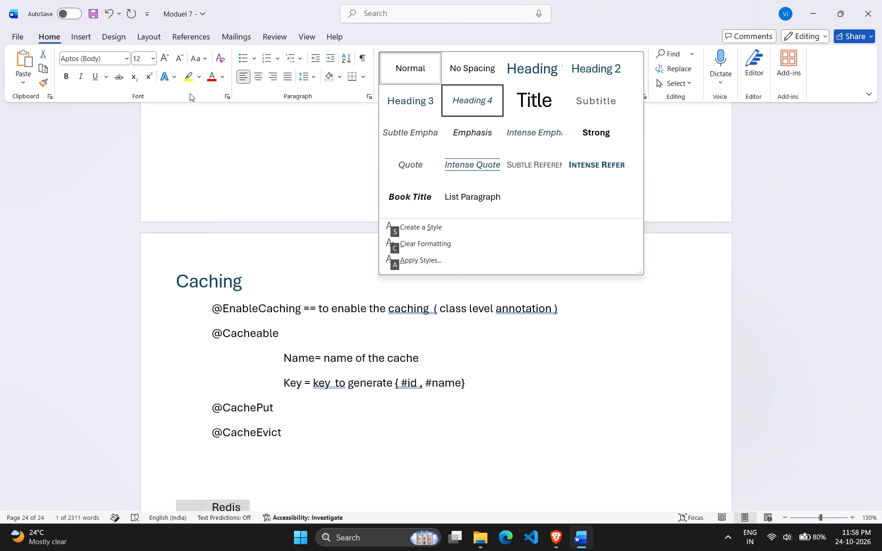
key(Up)
key(Right)
key(Return)
key(Down)
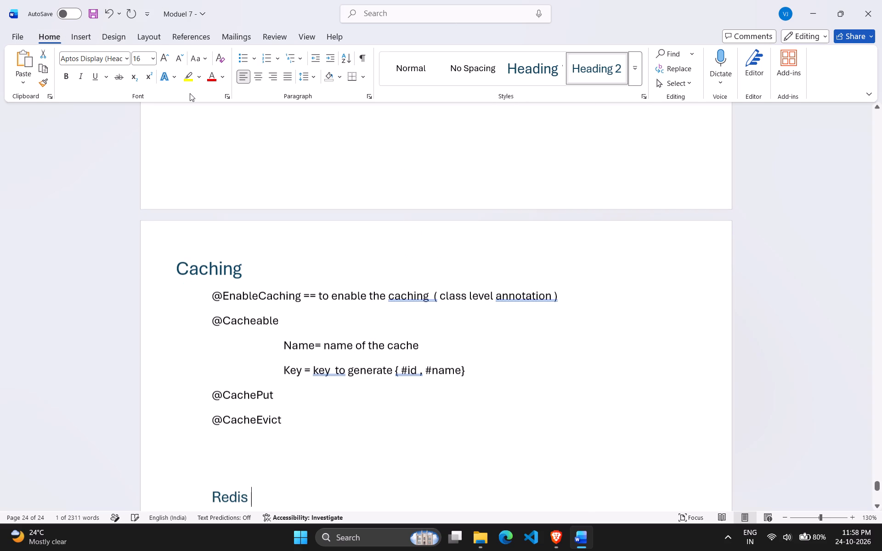
Begin a body line below the Redis heading, indented two tab stops, with "Dependency –".
key(Down)
key(Tab)
key(Return)
key(BackSpace)
key(Tab)
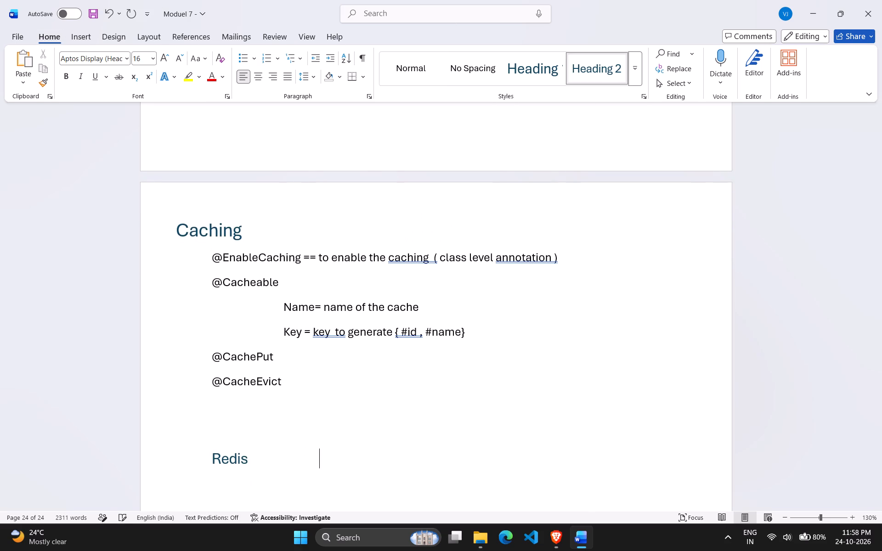
key(BackSpace)
key(Return)
key(Tab)
key(Tab)
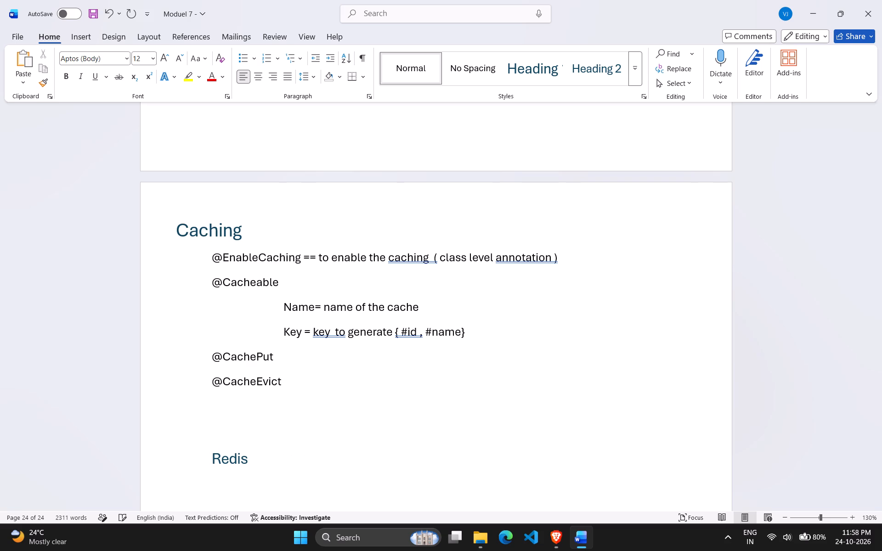
text(dpendcy)
key(space)
key(BackSpace)
key(ctrl+BackSpace)
text(dependecn)
key(BackSpace)
key(BackSpace)
text(ncy --)
key(space)
Enter "spring-boot-starter-data-redis" as the dependency name on the Dependency line.
text(stp)
key(BackSpace)
key(BackSpace)
text(prig)
key(BackSpace)
text(ng)
text(-sboot-s)
key(ctrl+BackSpace)
key(ctrl+BackSpace)
key(BackSpace)
key(ctrl+BackSpace)
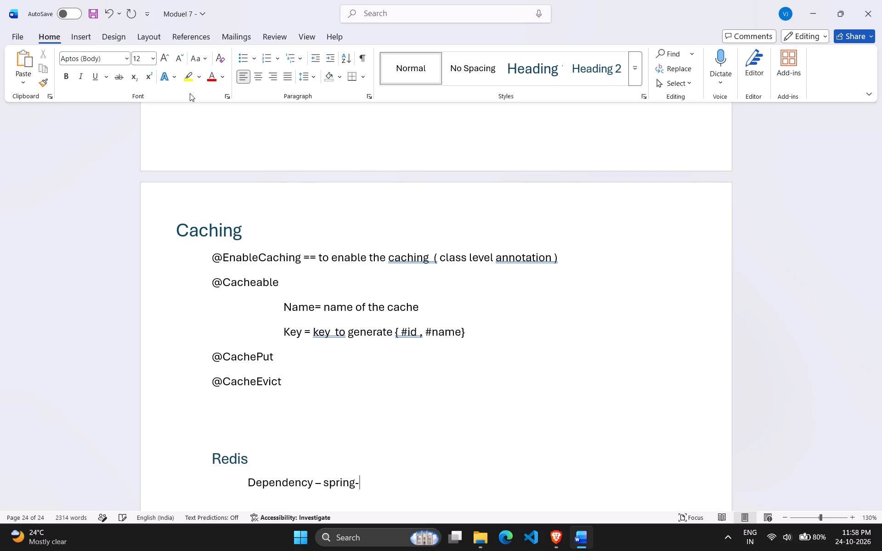
text(boot-starter=)
key(BackSpace)
key(minus)
text(daa)
key(BackSpace)
text(ta-redis)
key(space)
Start a new line below the Dependency line at the same two-tab indent.
key(Down)
key(Down)
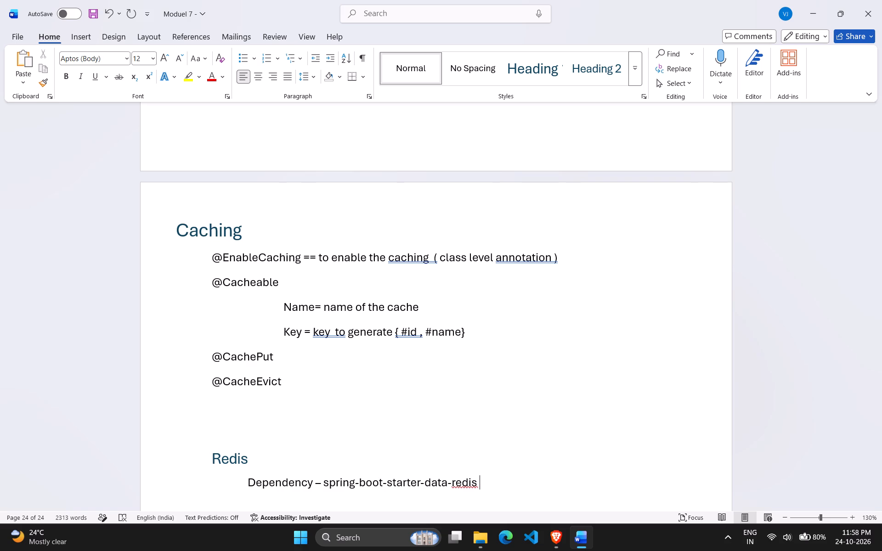
key(Return)
key(Tab)
key(Tab)
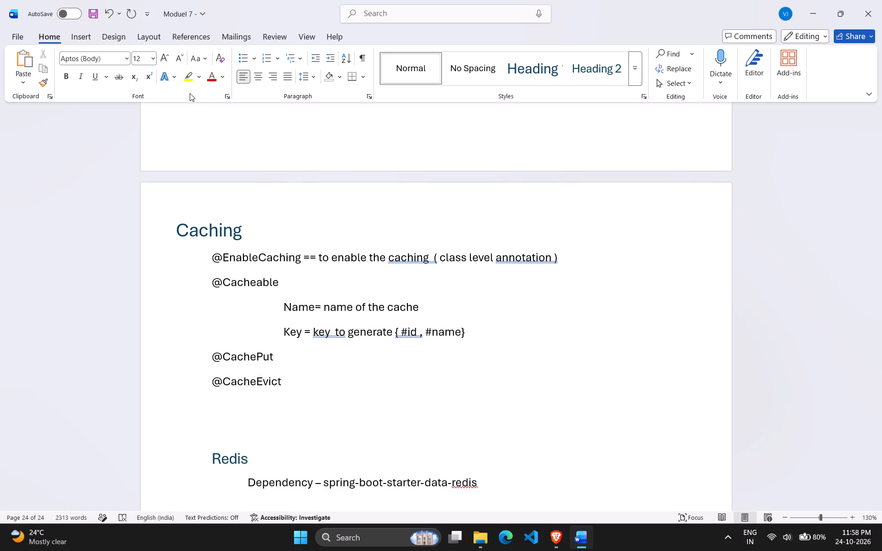
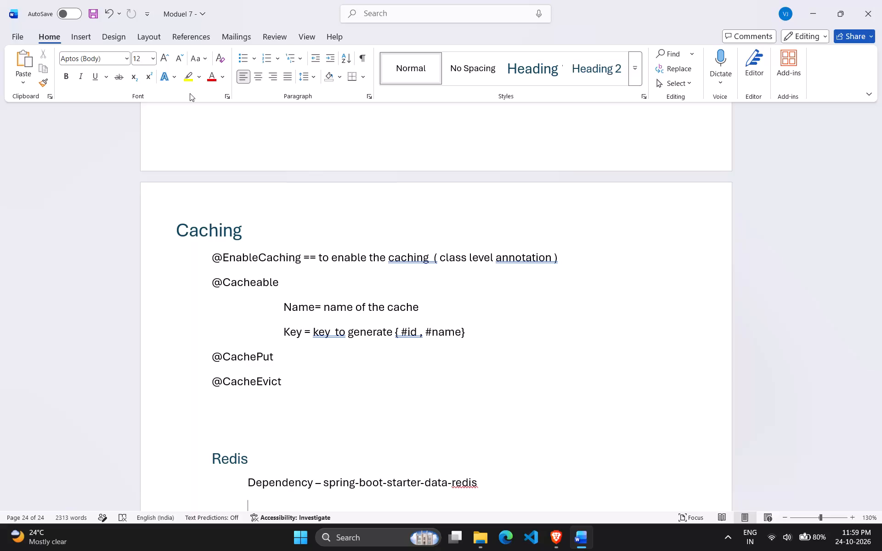
Add a "Configuration—" line below the Dependency line at the same two-tab indent.
key(BackSpace)
key(Tab)
text(Configuratin)
key(space)
key(BackSpace)
key(BackSpace)
text(on--)
Add a "Spring:" line below Configuration, indented four tab stops.
key(Return)
key(Tab)
key(Tab)
key(Tab)
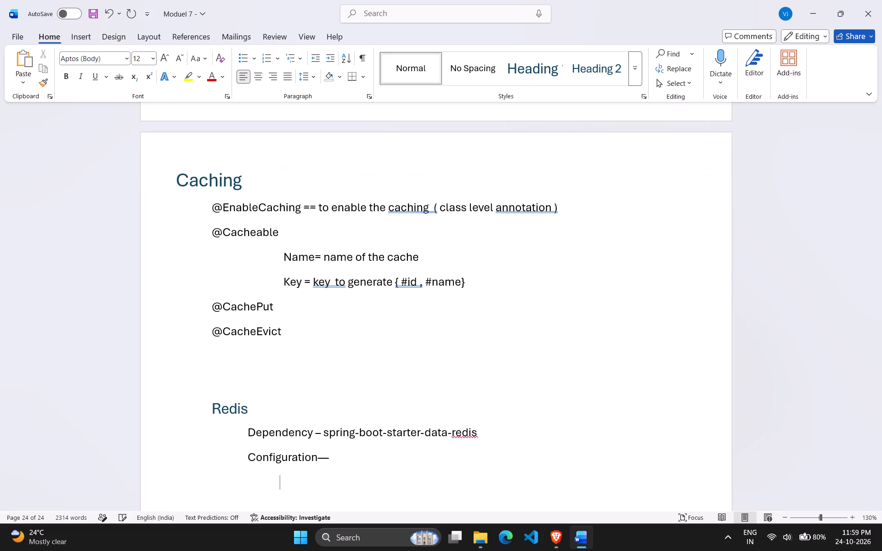
key(Tab)
text(sping)
key(BackSpace)
key(BackSpace)
key(BackSpace)
text(ring:)
Add a "Cache:" line nested one tab stop deeper below "Spring:".
key(Return)
key(Tab)
key(Tab)
key(Tab)
key(Tab)
key(Tab)
text(cahc)
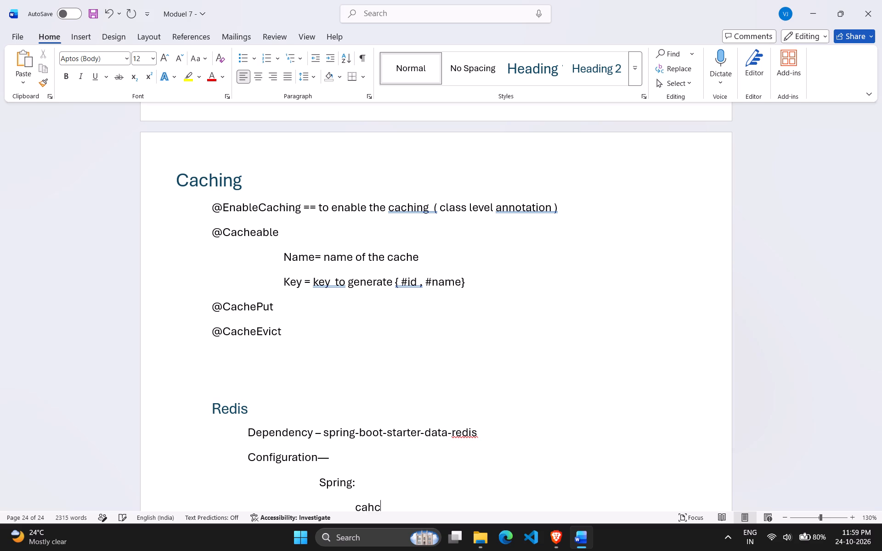
key(BackSpace)
key(BackSpace)
text(che:)
Add the line "Type= redis" nested one tab stop deeper below "Cache:".
key(Return)
key(Tab)
key(Tab)
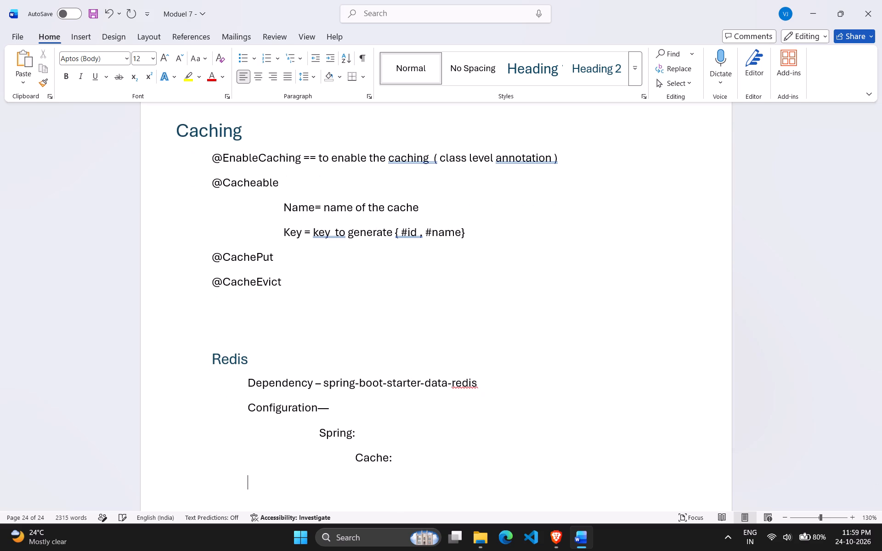
key(Tab)
key(Tab)
key(Tab)
key(Tab)
text(type)
text(= reid)
key(BackSpace)
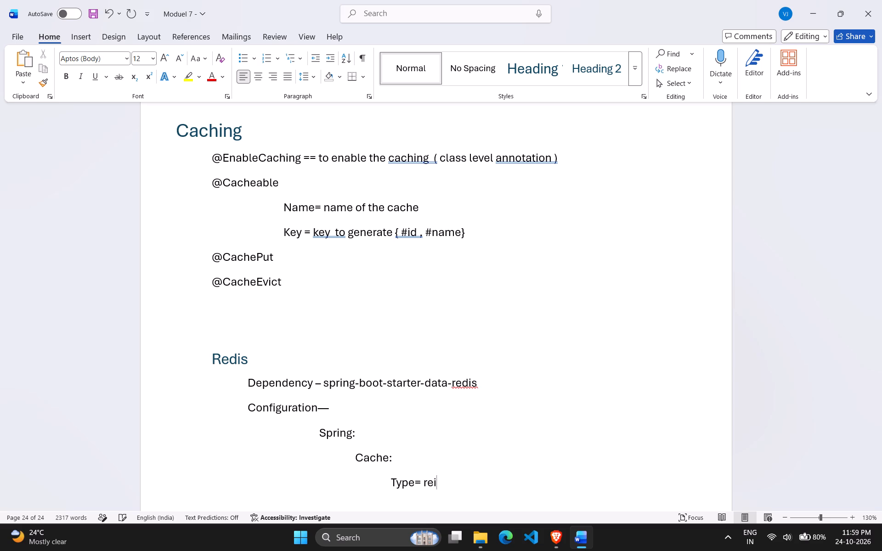
key(BackSpace)
text(dis)
Add the line "Redis.host= your-redis-host" below the Type line, at the same indent as "Cache:".
key(Return)
key(Tab)
key(Tab)
key(Tab)
key(Tab)
key(Tab)
text(reid)
key(BackSpace)
key(BackSpace)
text(dis.)
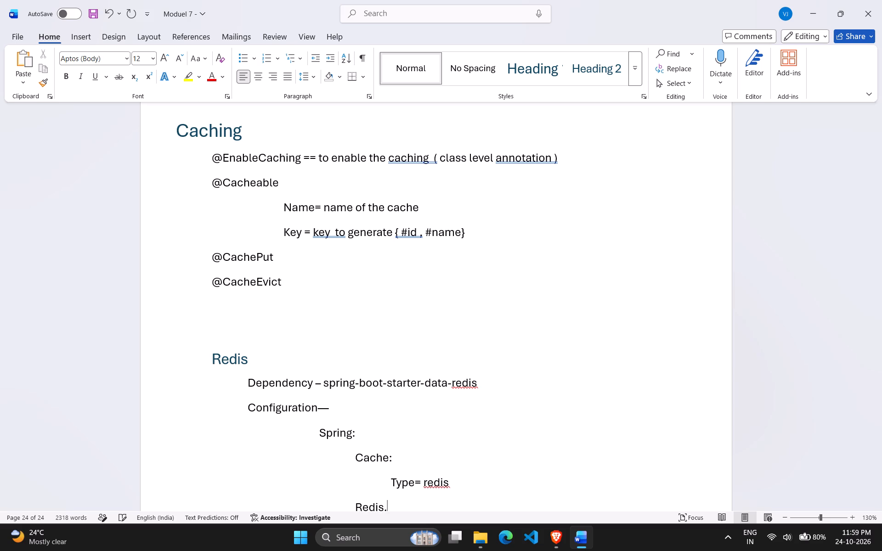
text(host=)
key(space)
text(your-redis-hsot)
key(BackSpace)
key(BackSpace)
key(BackSpace)
text(ost)
Add the line "Redis.port = your-redis-port" aligned below the Redis.host line, followed by a new line.
key(Return)
key(Tab)
key(Tab)
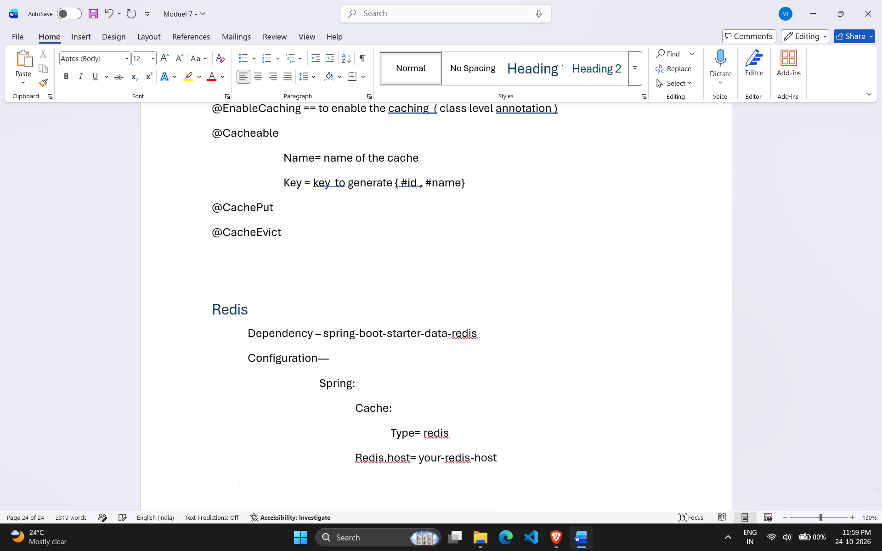
key(Tab)
key(Tab)
key(Tab)
key(Tab)
key(BackSpace)
text(redis.o)
key(BackSpace)
text(port =)
key(space)
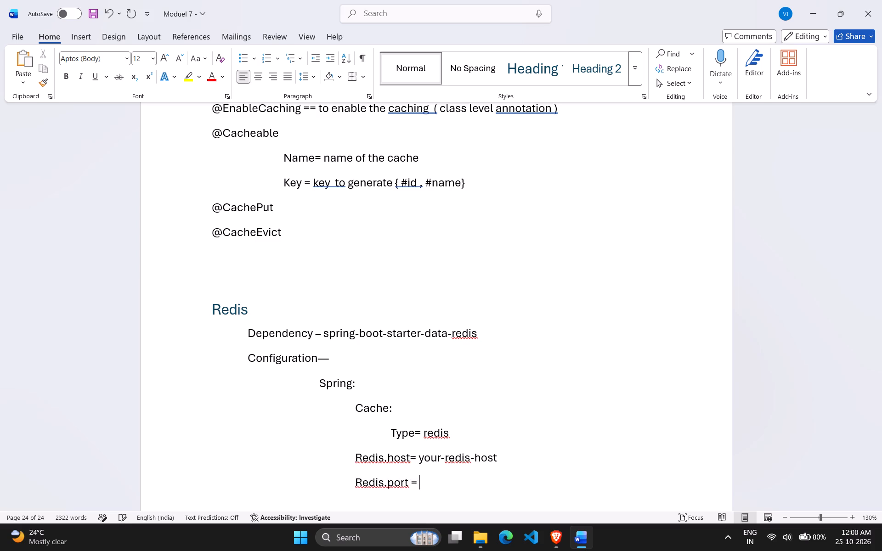
text(your-)
text(redisi)
key(BackSpace)
text(-port')
key(Return)
key(BackSpace)
key(BackSpace)
key(Return)
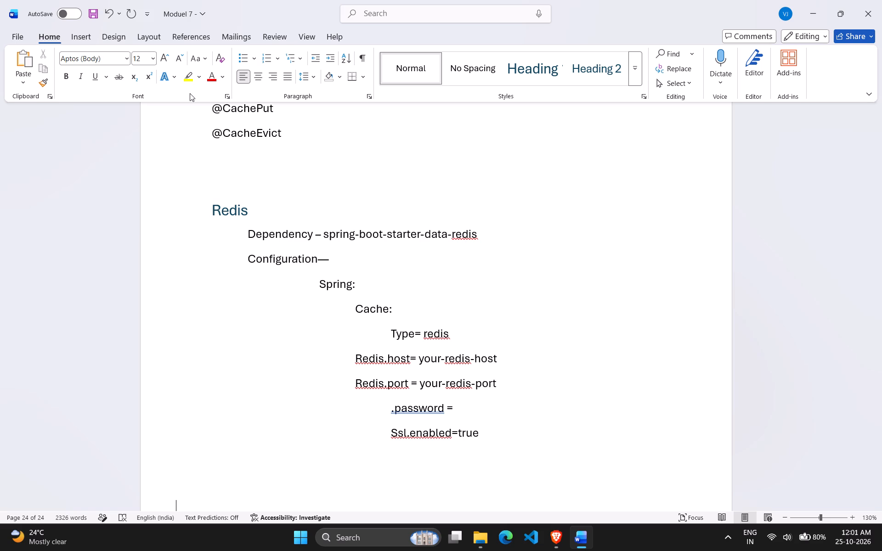
Add an unindented line "Concurrent Transcation" below the Redis configuration, leaving blank space above it.
key(Return)
key(shift+t)
key(BackSpace)
text(Concurrent Transcation)
Apply the Heading 2 style to the "Concurrent Transcation" line.
key(shift+Home)
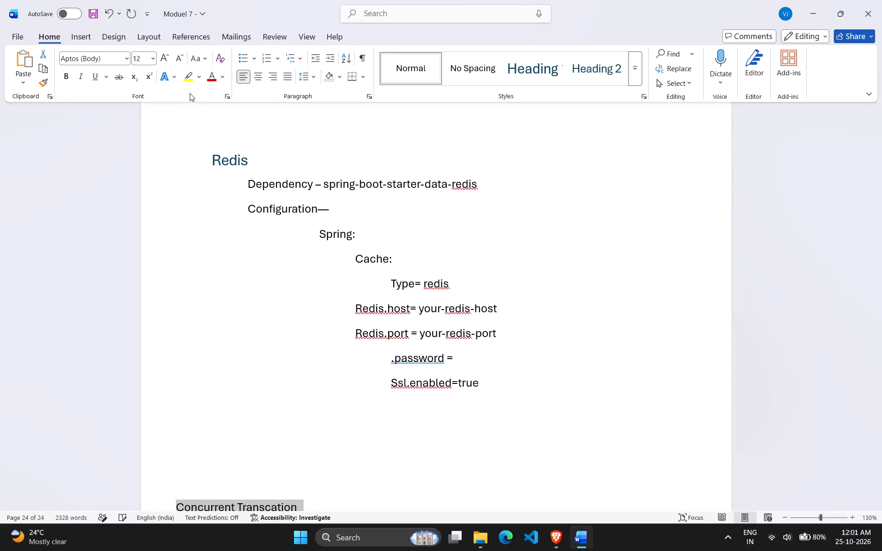
text(hl)
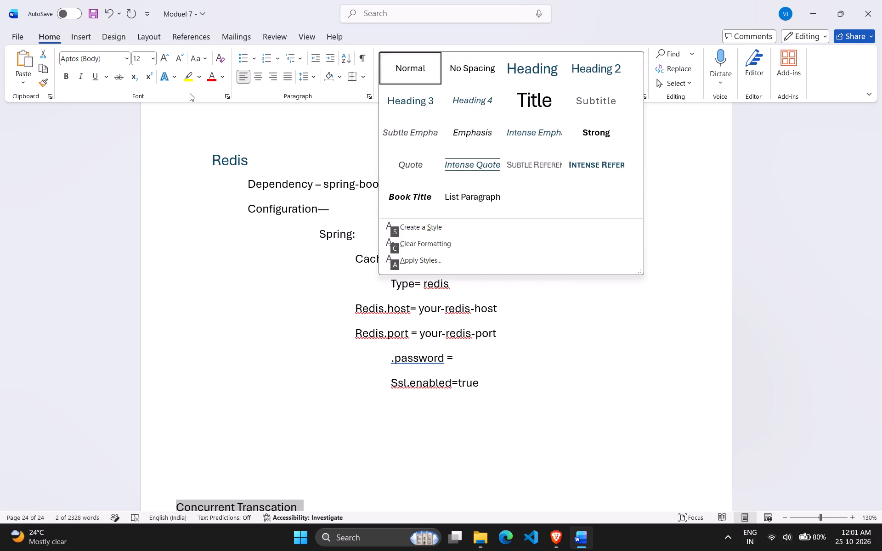
key(Return)
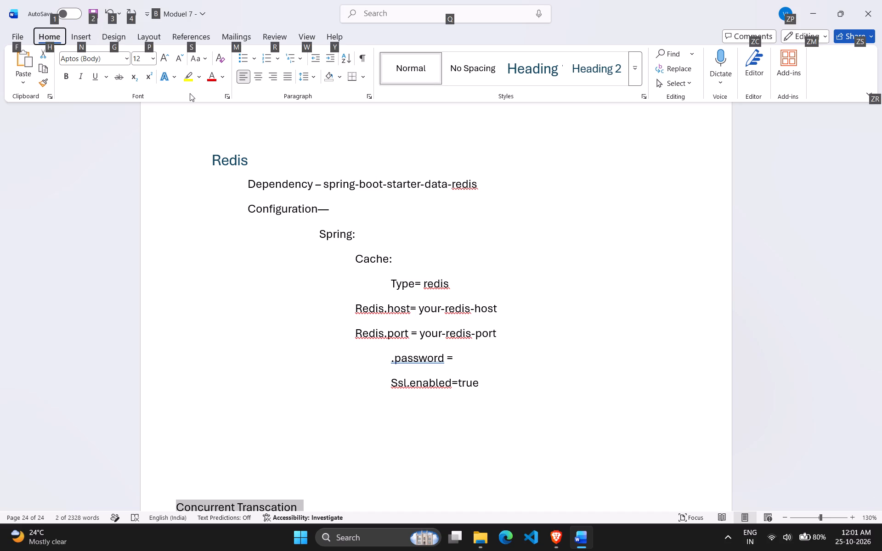
text(hl)
key(l)
key(Right)
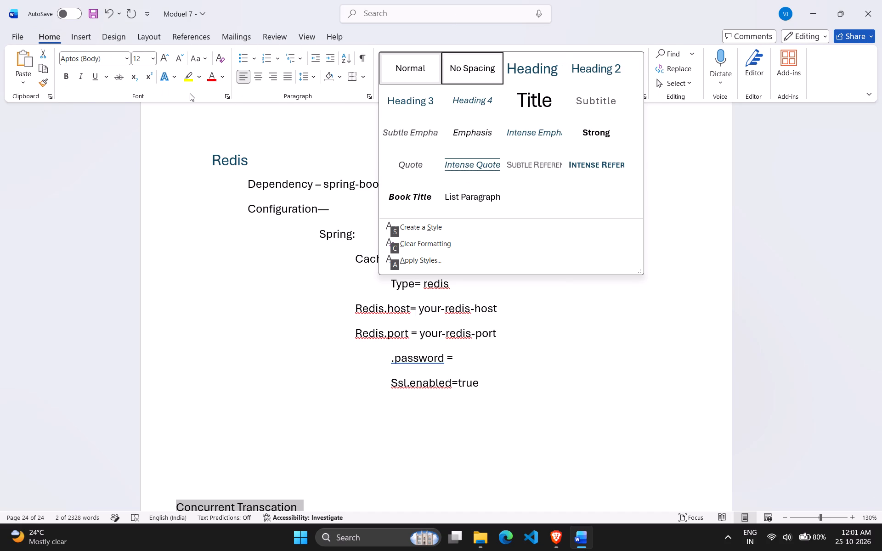
key(Right)
key(Right)
key(Return)
key(Down)
key(Down)
key(Down)
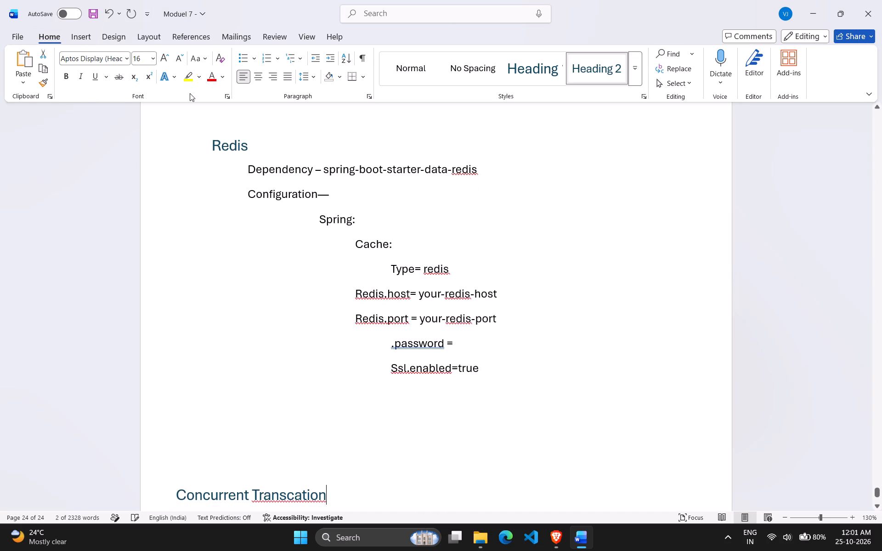
key(Return)
key(Tab)
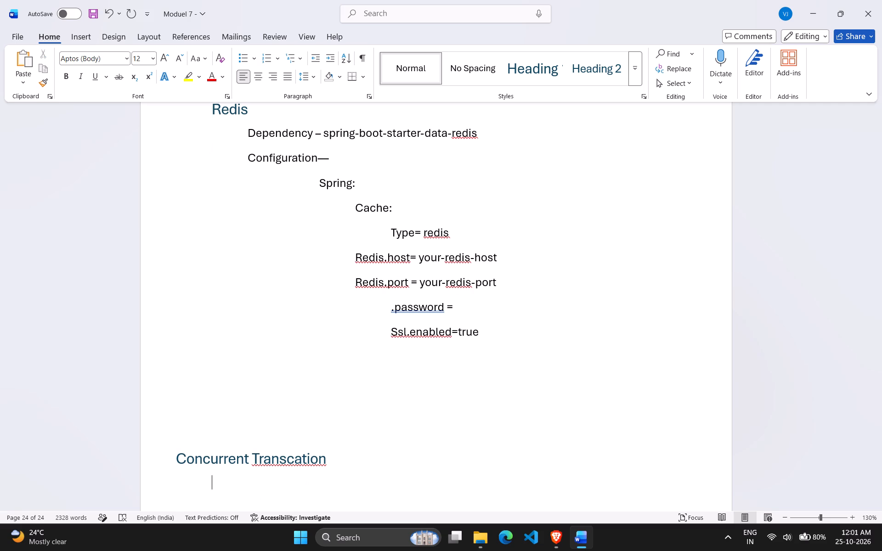
text(@ta)
key(BackSpace)
key(BackSpace)
text(Transcation)
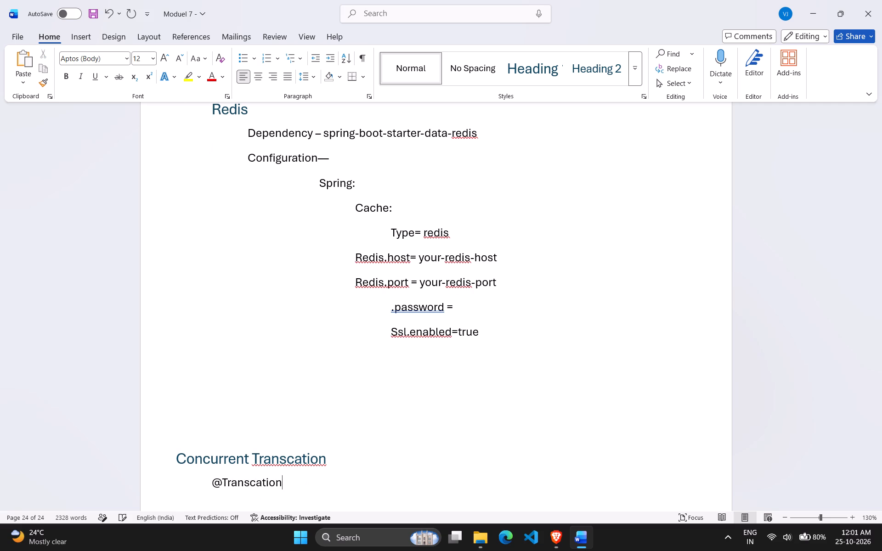
text(al Anotation)
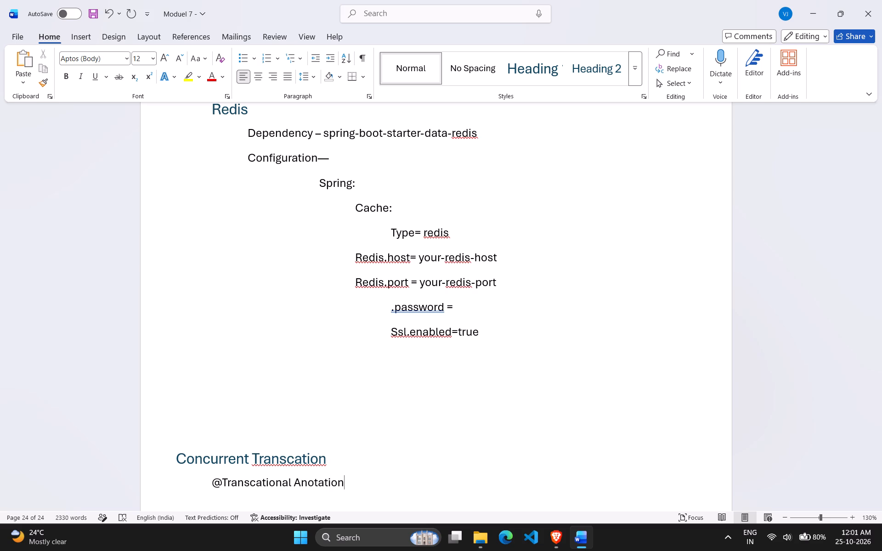
key(Tab)
Add the line "Properties :" below the annotation line, indented three tab stops.
key(Return)
key(Tab)
key(Tab)
text(PROP)
key(BackSpace)
key(BackSpace)
key(p)
key(BackSpace)
key(BackSpace)
text(protper)
key(BackSpace)
key(BackSpace)
key(BackSpace)
key(BackSpace)
text(perties :)
key(space)
Start a numbered list with item "1." below "Properties :", indented four tab stops.
key(Return)
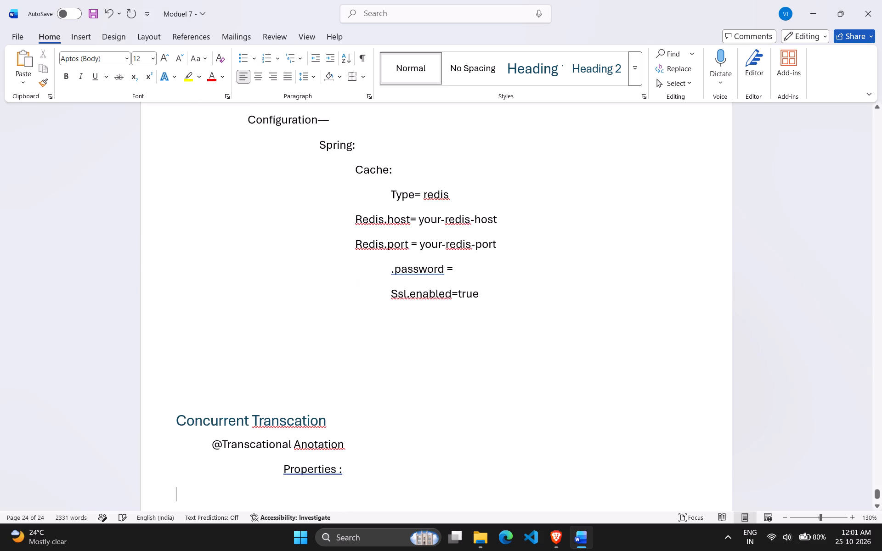
key(Tab)
key(Tab)
key(Tab)
key(Tab)
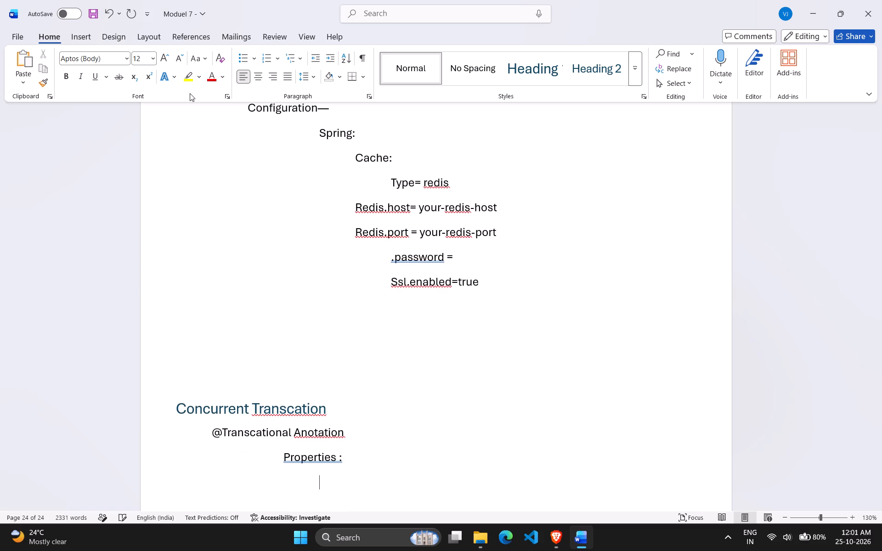
text(1.)
key(space)
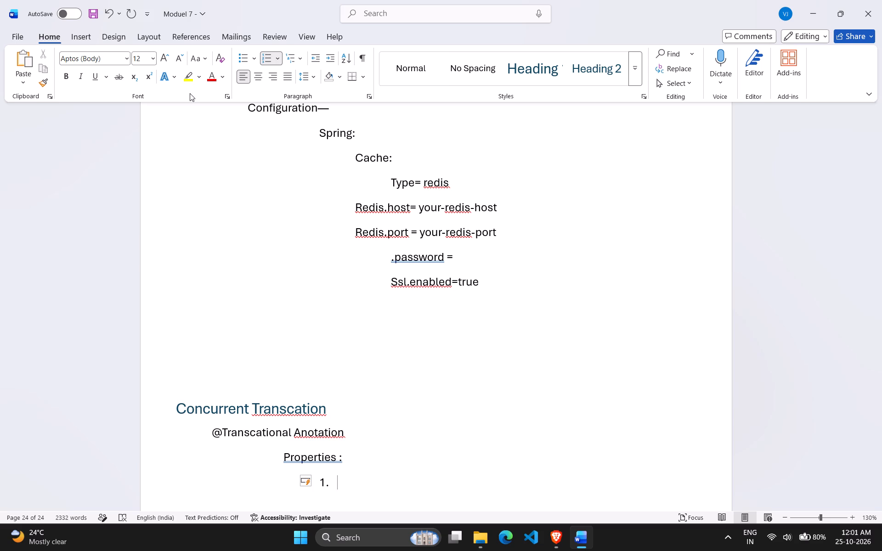
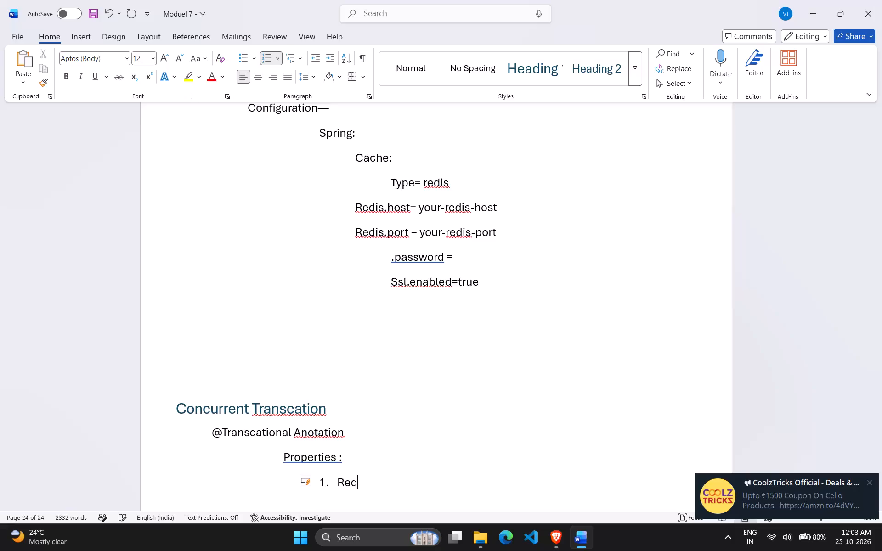
Enter "Requried" and "Required_new" as items 1 and 2 of the numbered list under "Properties :".
key(BackSpace)
key(BackSpace)
key(BackSpace)
text(ired)
key(Return)
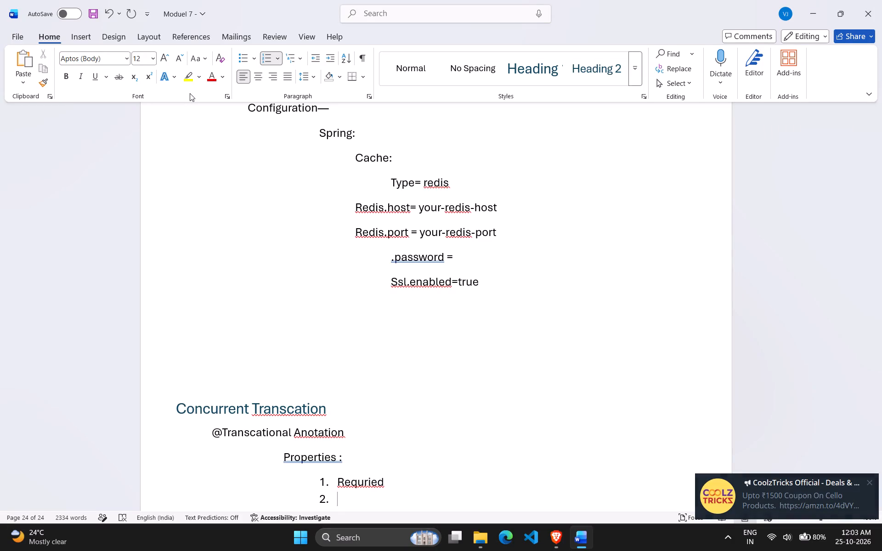
text(Requeird)
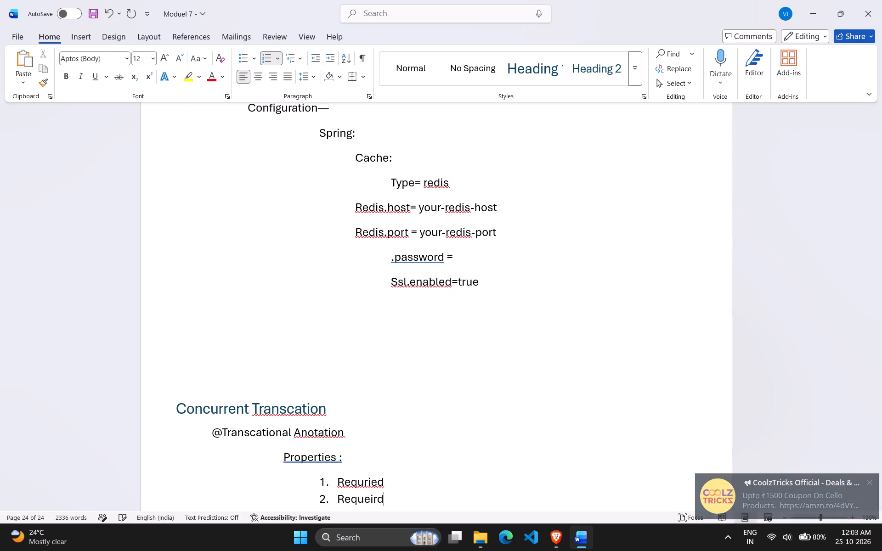
key(BackSpace)
key(BackSpace)
key(BackSpace)
key(BackSpace)
text(ired_new)
key(Return)
Add "Mandatory" as item 3 of the numbered list and start item 4 with "suppds".
text(manadata)
key(BackSpace)
text(ory)
key(Return)
text(suppds)
Insert the line "propogation" between "Properties :" and the numbered list, indented three tab stops.
key(Up)
key(Up)
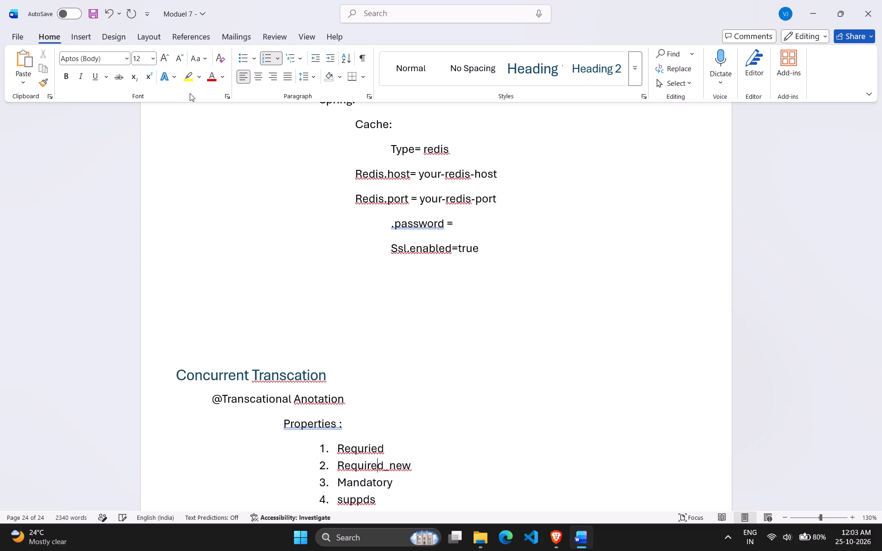
key(Up)
key(Up)
key(Return)
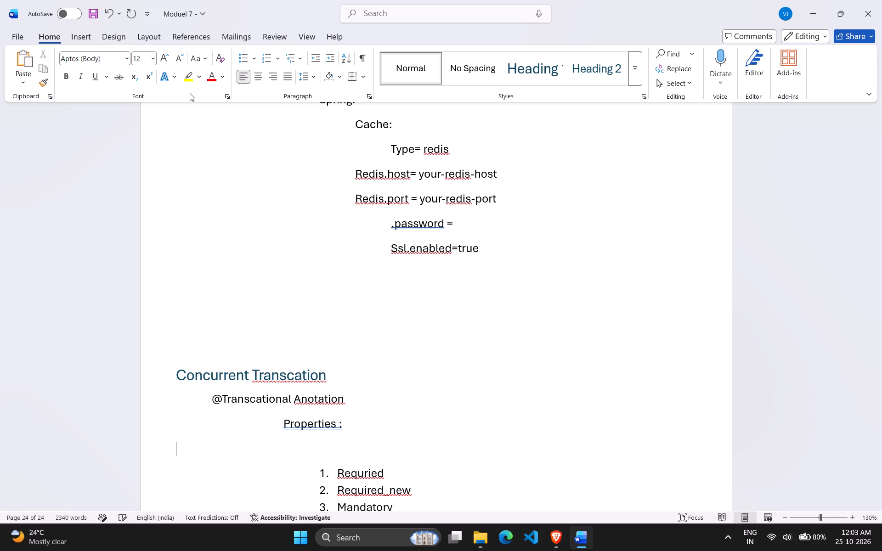
key(Tab)
key(Tab)
key(Tab)
text(propogation)
Correct item 4 of the numbered list to "Supports" and start item 5 below it.
key(Down)
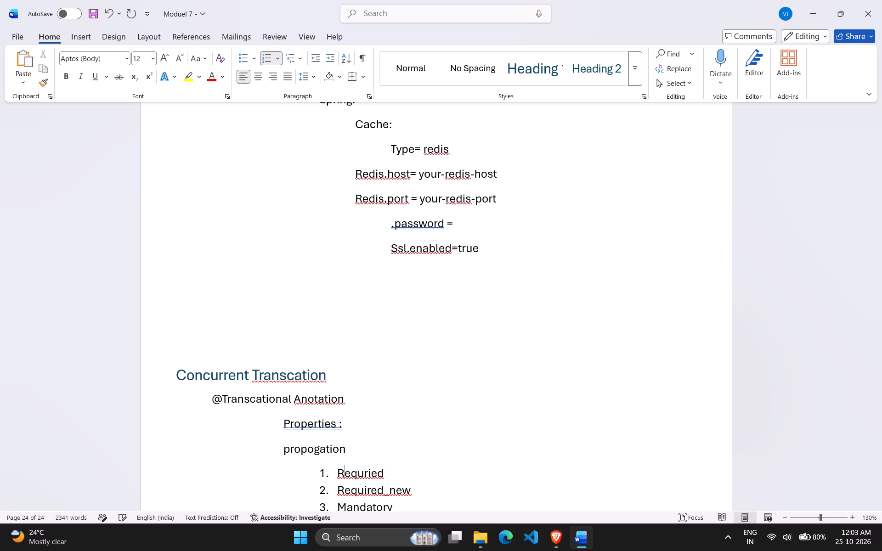
key(Down)
key(Down)
key(Down)
key(Down)
key(Down)
key(End)
key(BackSpace)
key(BackSpace)
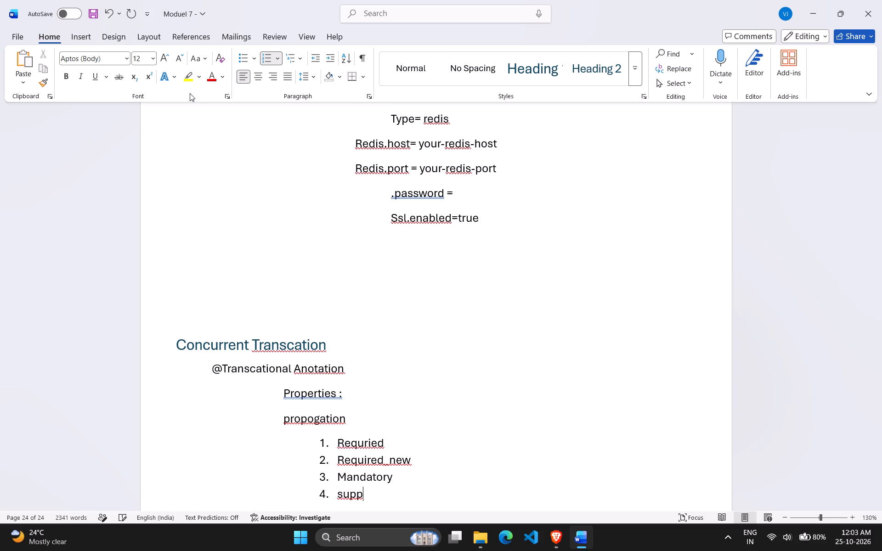
text(orts)
key(space)
key(Return)
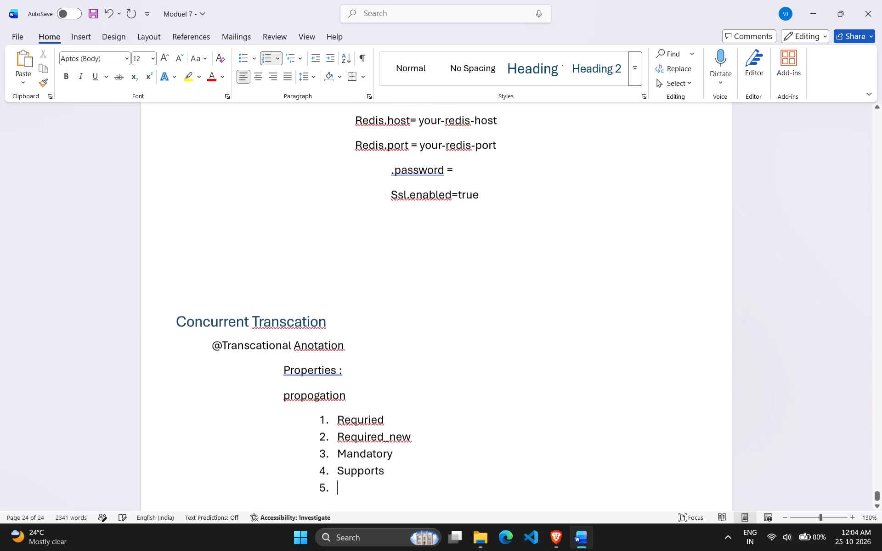
Add "Not support", "Nested" and "never" as items 5 to 7 of the propogation list.
text(nto s)
text(upport)
key(Return)
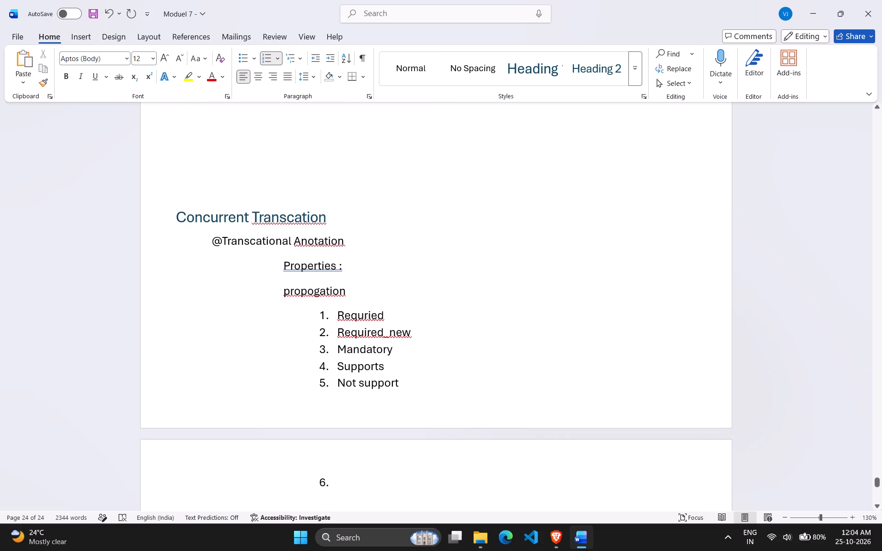
text(nested)
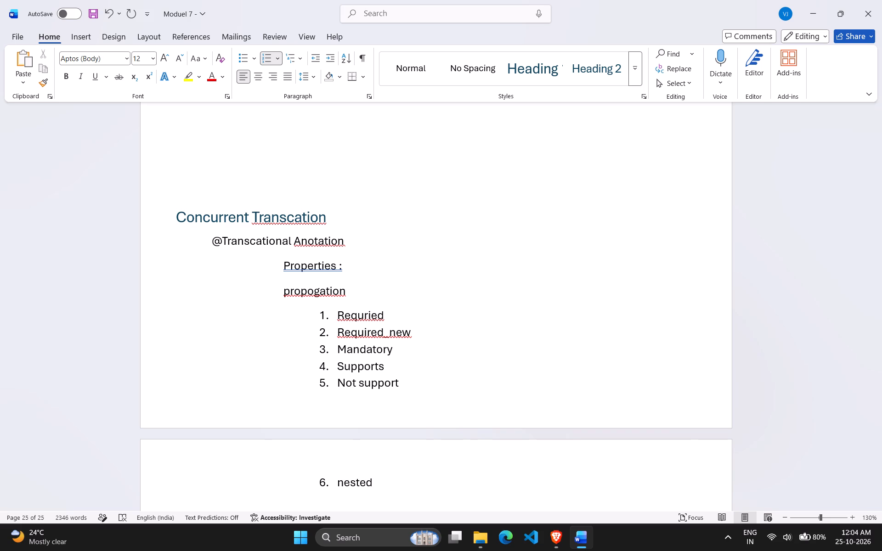
key(Return)
text(nve)
key(BackSpace)
key(BackSpace)
text(ever)
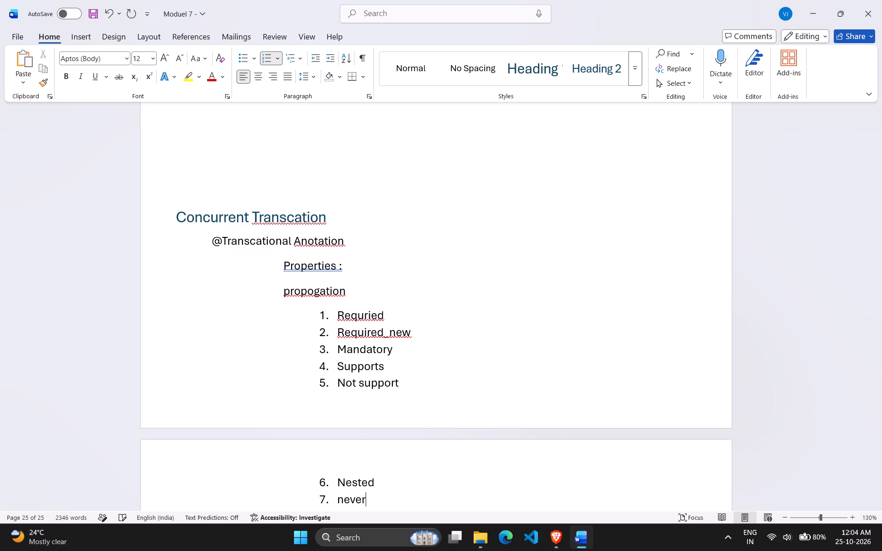
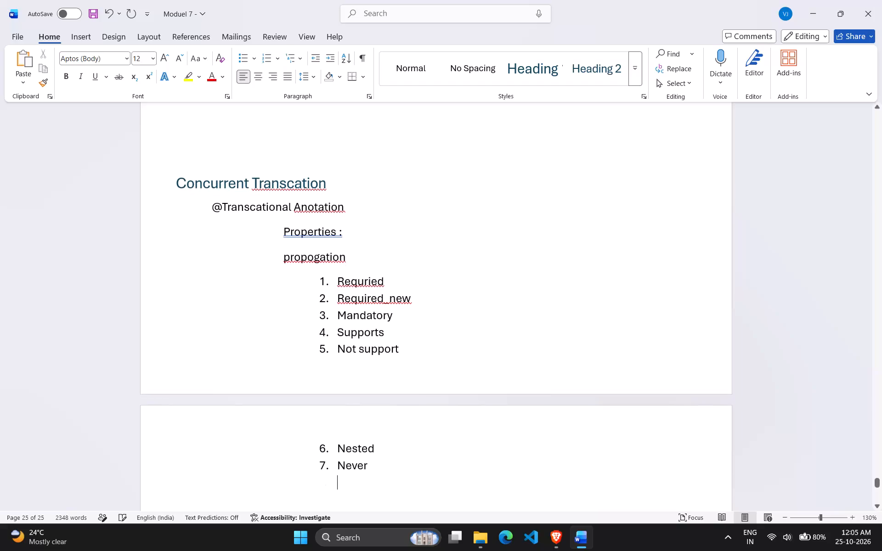
End the propogation list and add the line "isolation" below it, indented three tab stops.
key(BackSpace)
key(Tab)
key(Tab)
key(Tab)
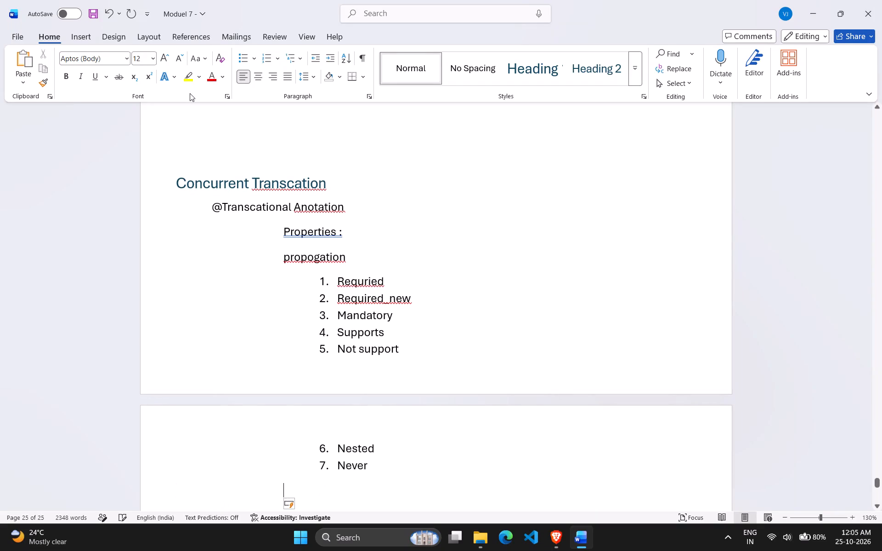
text(islat)
key(BackSpace)
key(BackSpace)
key(BackSpace)
text(olation)
key(space)
key(Return)
Start an indented numbered list under Isolation, aligned with the propogation list, with "Read_committed" as item 1.
key(Tab)
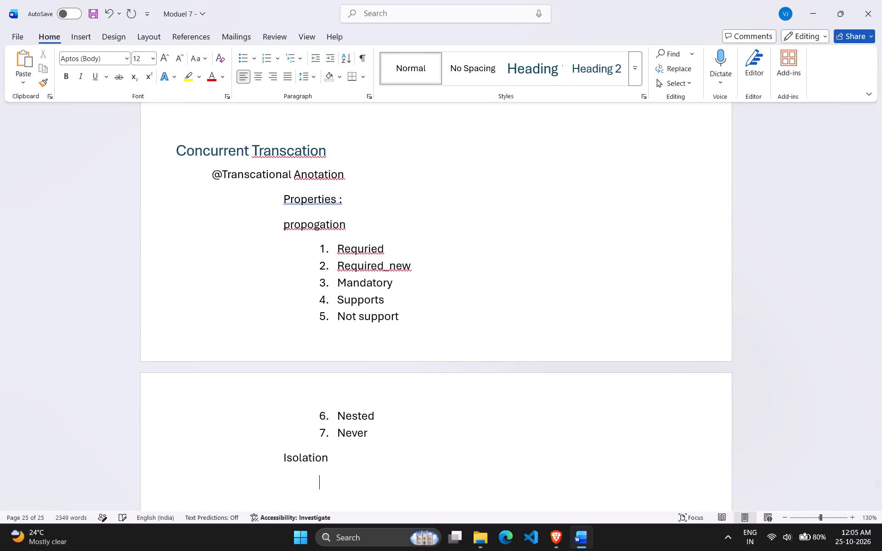
key(BackSpace)
text(1.)
key(Tab)
key(BackSpace)
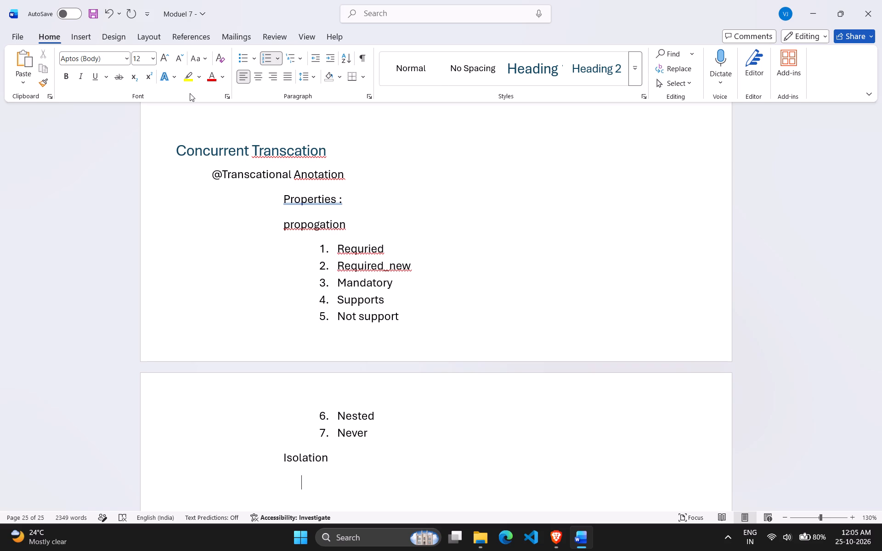
key(BackSpace)
key(space)
key(Tab)
key(Tab)
key(Tab)
key(Tab)
text(1.)
key(space)
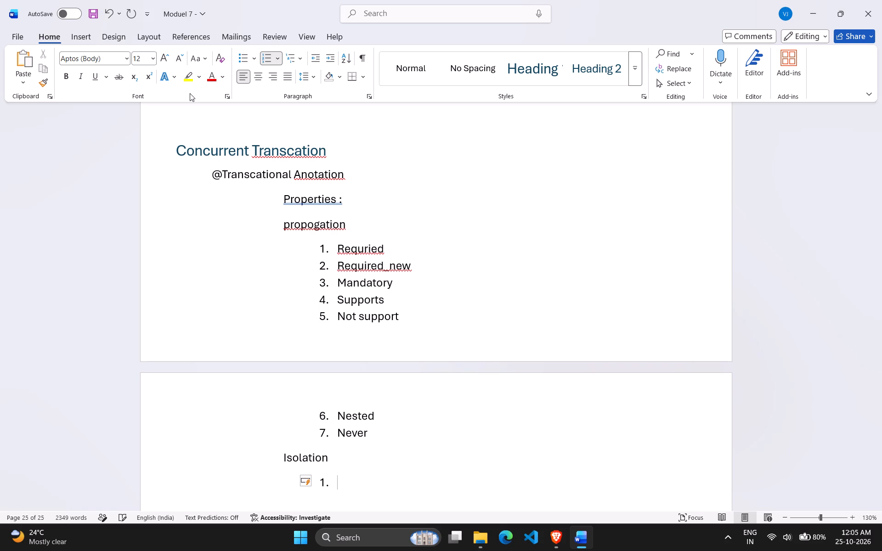
text(Read_committed)
key(Return)
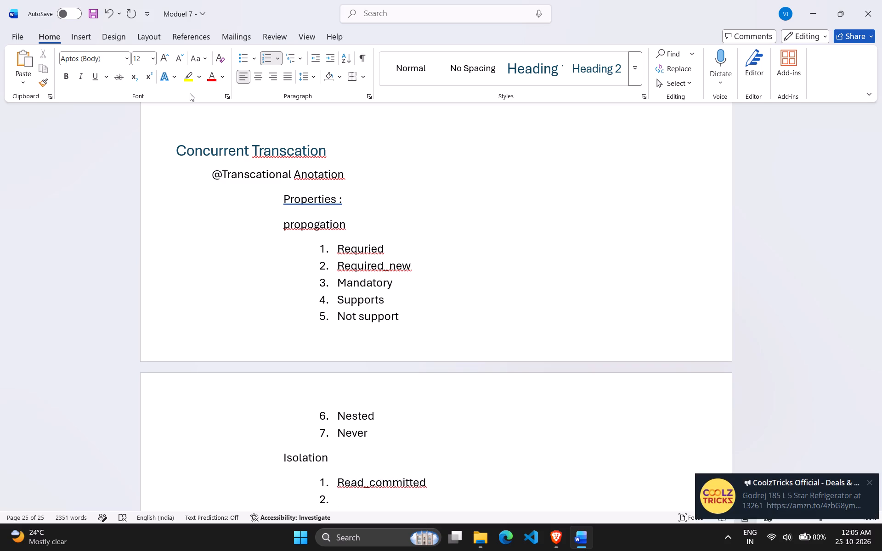
Add "read_committed" and "default" as items 2 and 3 of the Isolation list.
text(read)
text(_committed)
key(Return)
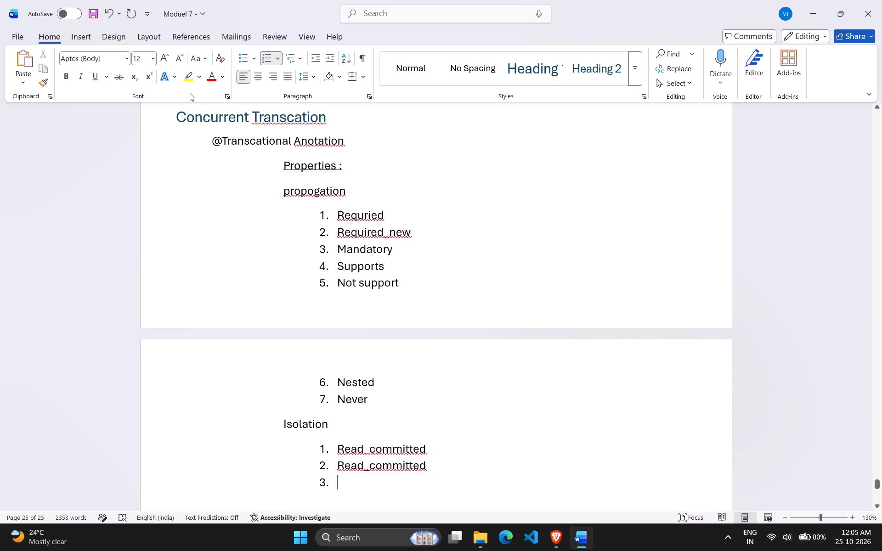
text(defual)
key(BackSpace)
key(BackSpace)
key(BackSpace)
text(ault)
key(Return)
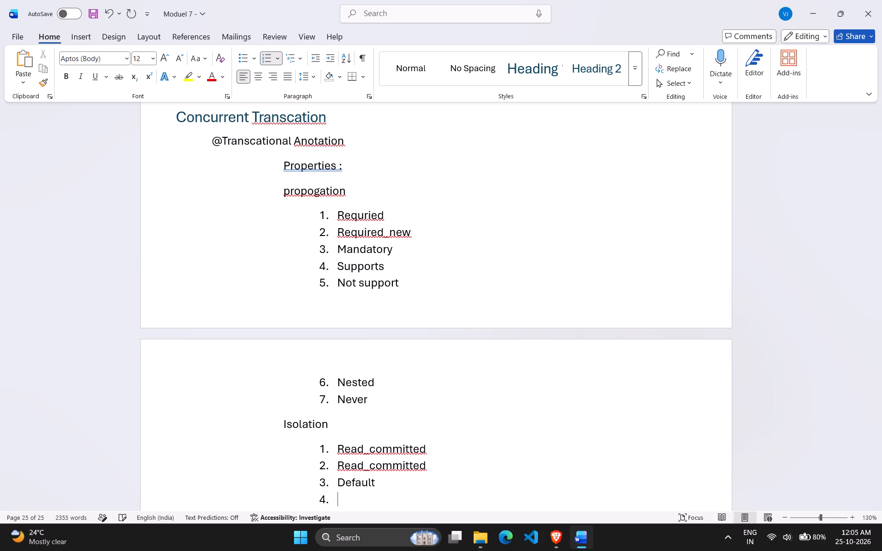
Add "Repeatbale_read" and "seriablizable" as items 4 and 5 of the Isolation list.
text(REapead)
key(BackSpace)
key(BackSpace)
key(BackSpace)
key(BackSpace)
key(BackSpace)
key(BackSpace)
text(epeatbale)
text(_read)
key(Return)
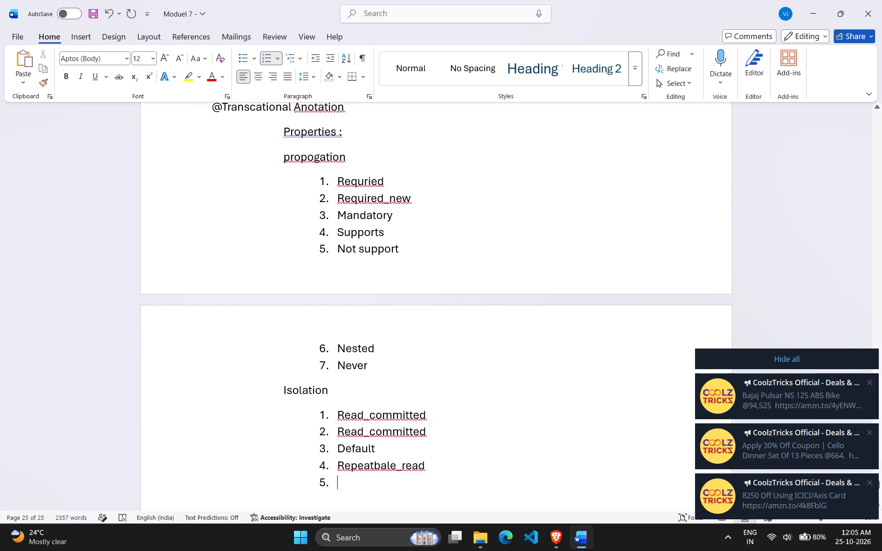
text(seri)
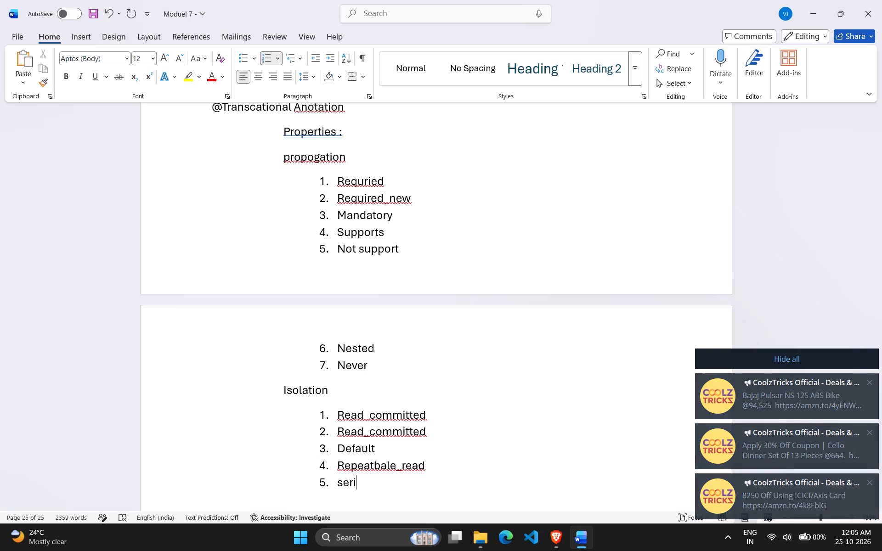
text(ablizable)
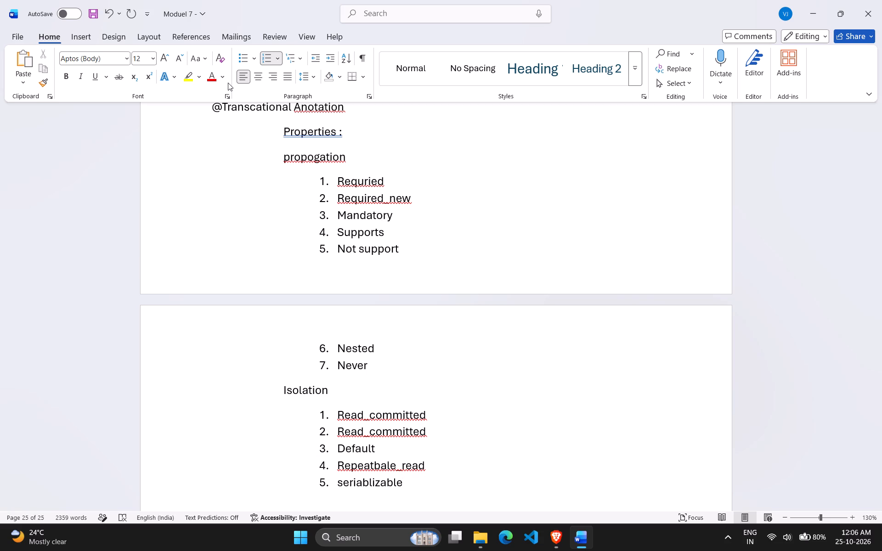
Leave several blank lines below the Isolation list and add an unindented line "Pessimistic Locking".
key(Down)
key(Down)
key(Up)
key(Down)
key(Down)
key(Down)
key(Return)
key(Return)
key(Return)
key(Return)
key(Return)
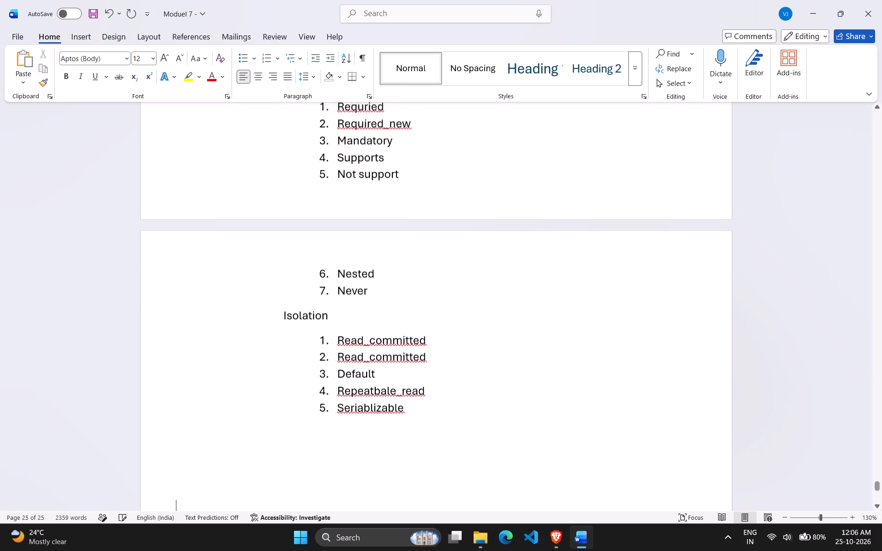
key(Return)
text(Pessm)
key(BackSpace)
text(imistic Locking)
key(space)
key(Tab)
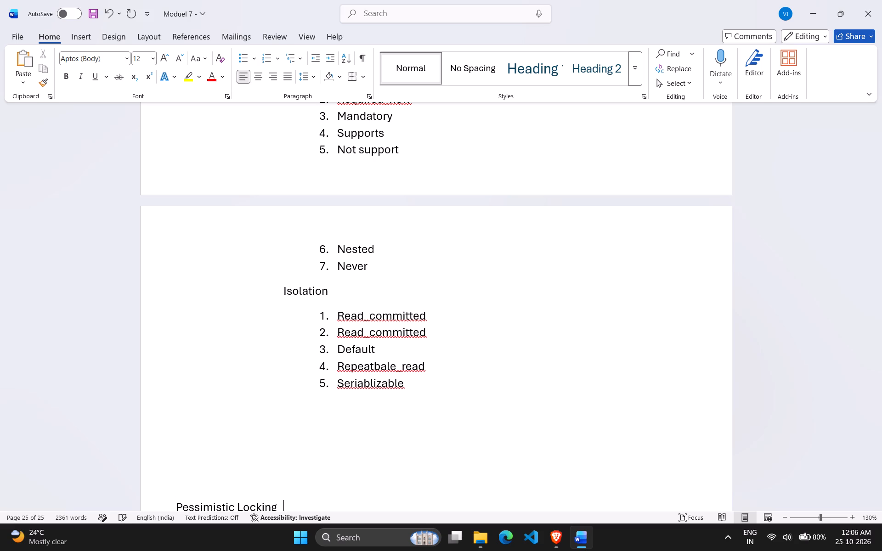
Create a numbered list under Pessimistic Locking with the items "Pessimistic_read" and "Pessimistic_write".
text(1.)
key(space)
key(BackSpace)
key(BackSpace)
key(BackSpace)
key(Return)
key(Tab)
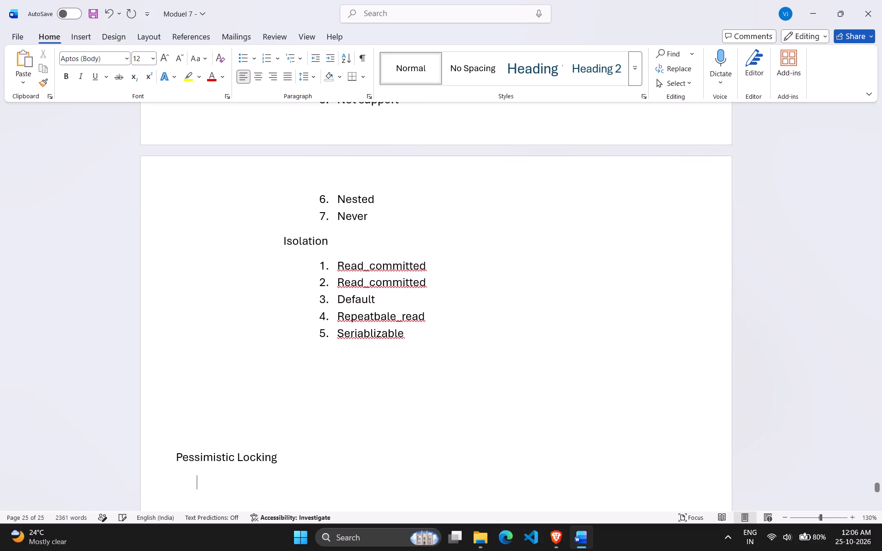
text(1.)
key(space)
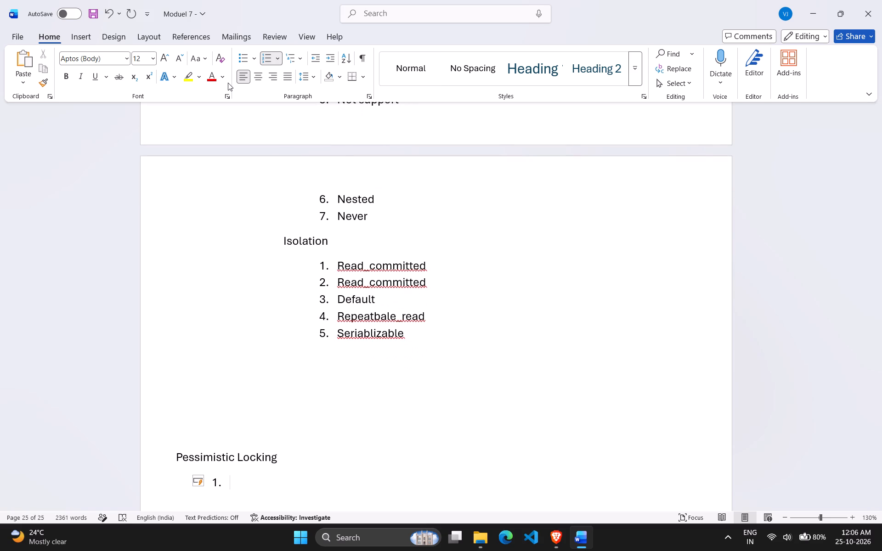
text(Pessimi)
text(st)
text(ic_read)
key(Return)
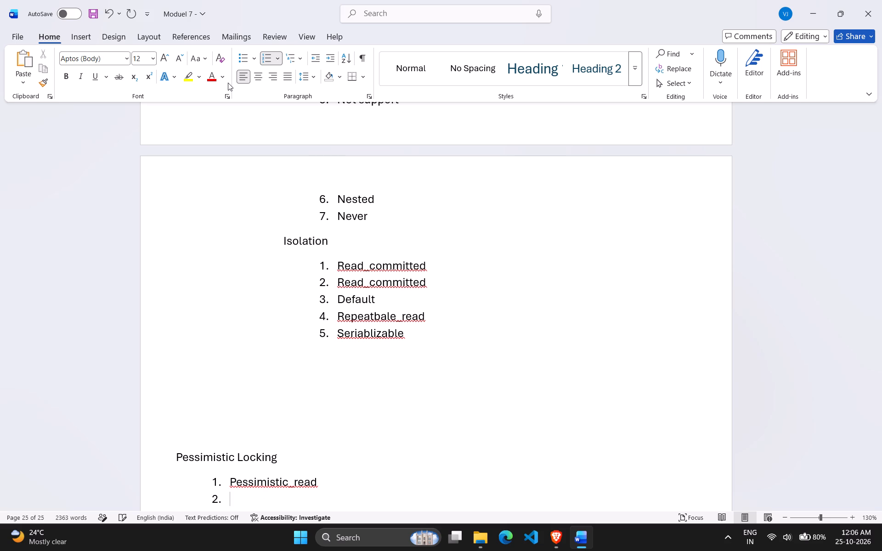
text(Pessimistc)
key(BackSpace)
text(ic)
text(_write)
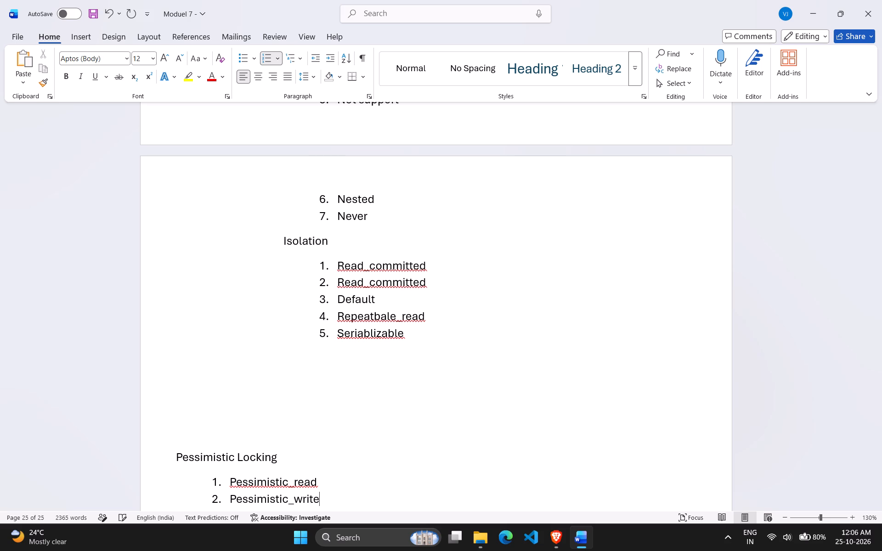
key(Up)
key(Up)
key(Return)
key(Tab)
key(shift+exclam)
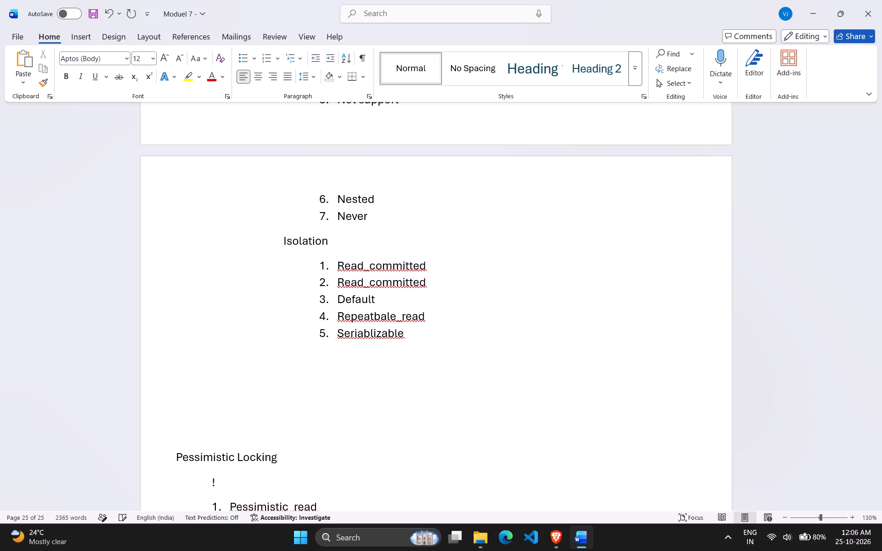
key(BackSpace)
text(@Lock)
Add the unindented line "Optimistic Locking" directly below the Isolation list, above Pessimistic Locking.
key(Up)
key(Up)
key(Up)
key(Up)
key(Up)
text(Optimistic Locking)
key(space)
key(Tab)
key(Return)
key(Tab)
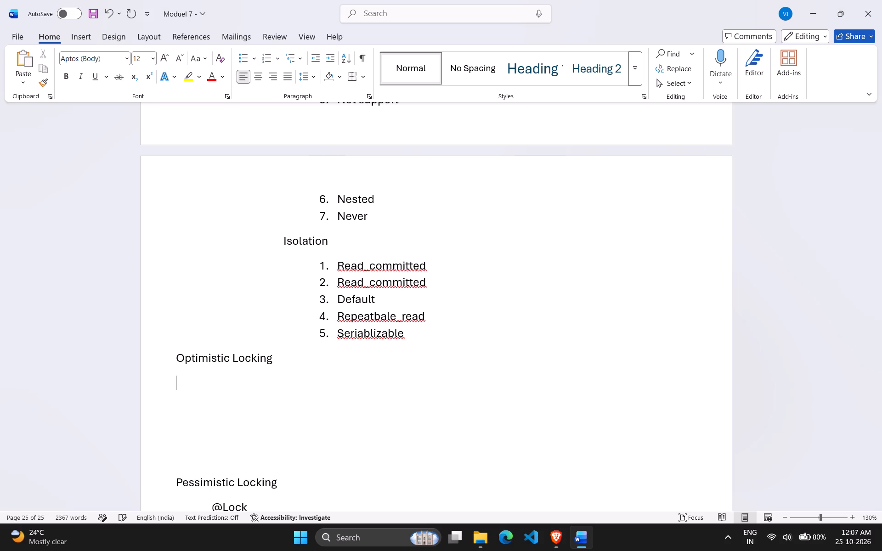
text(1.)
key(space)
text(@v)
text(ersion)
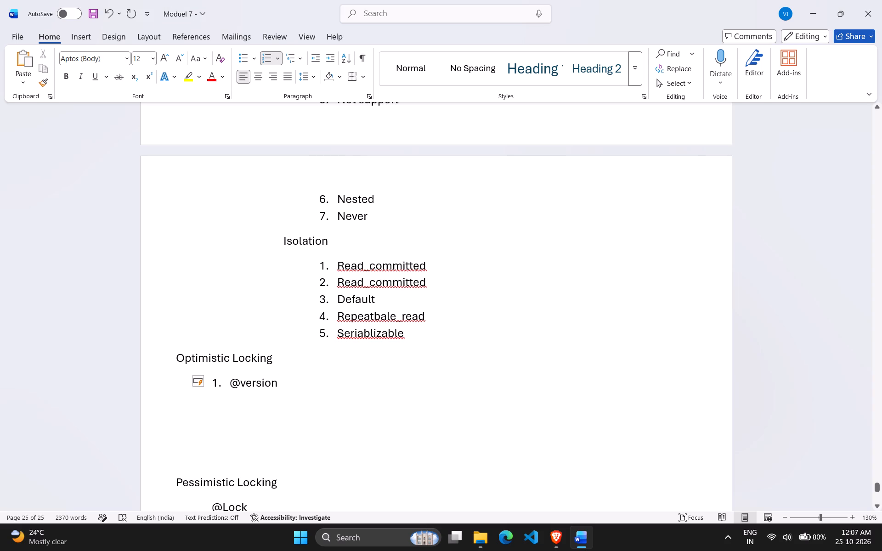
Insert a blank line and the indented line "trascation isoloation :" under the Concurrent Transcation heading, followed by a new line.
scroll(167, 357, up, 7)
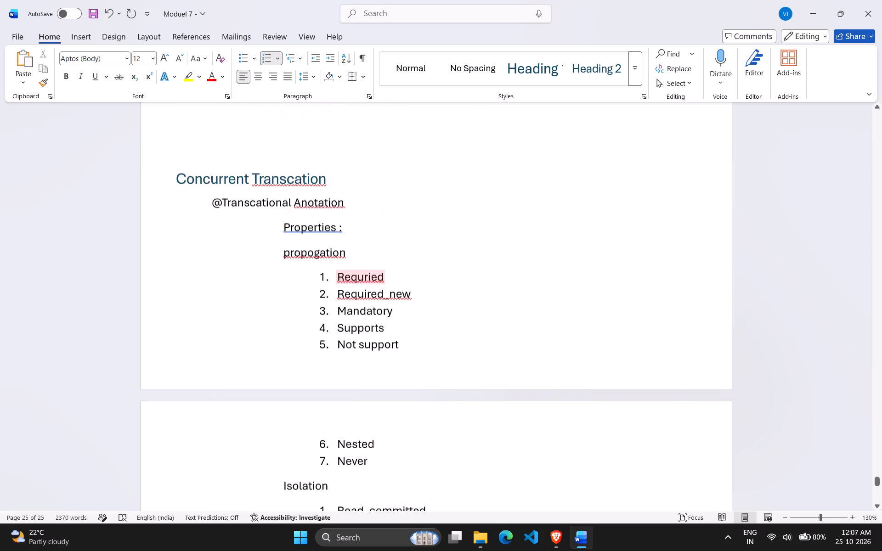
scroll(368, 393, up, 12)
scroll(370, 399, down, 9)
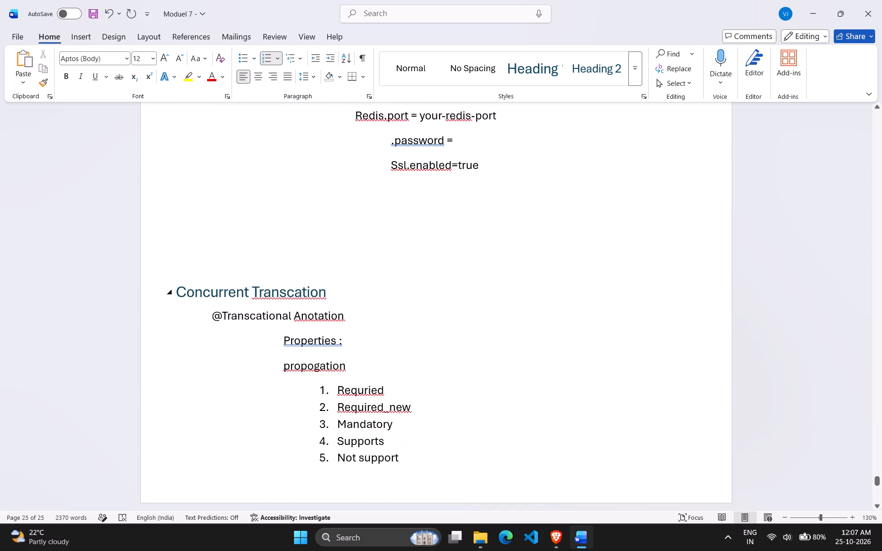
click(393, 285)
key(Return)
key(Return)
key(Tab)
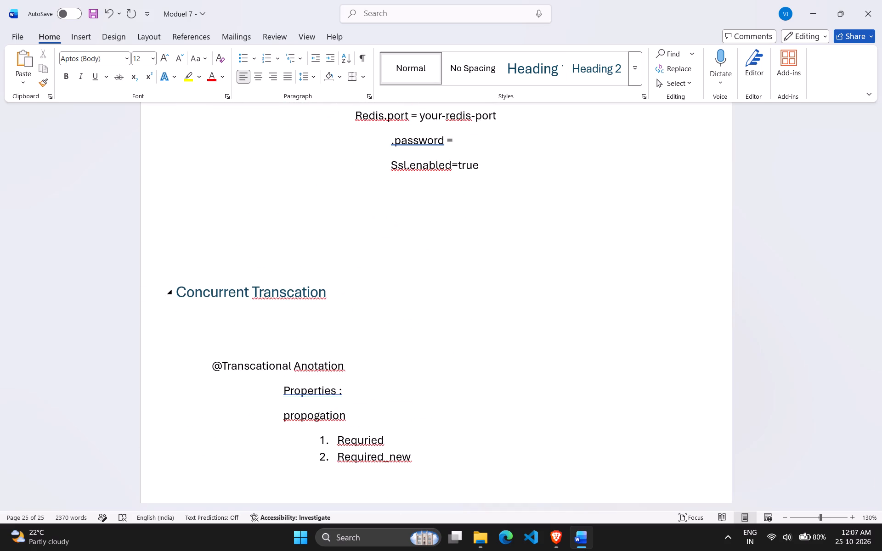
text(tran)
key(BackSpace)
text(scation isoloation)
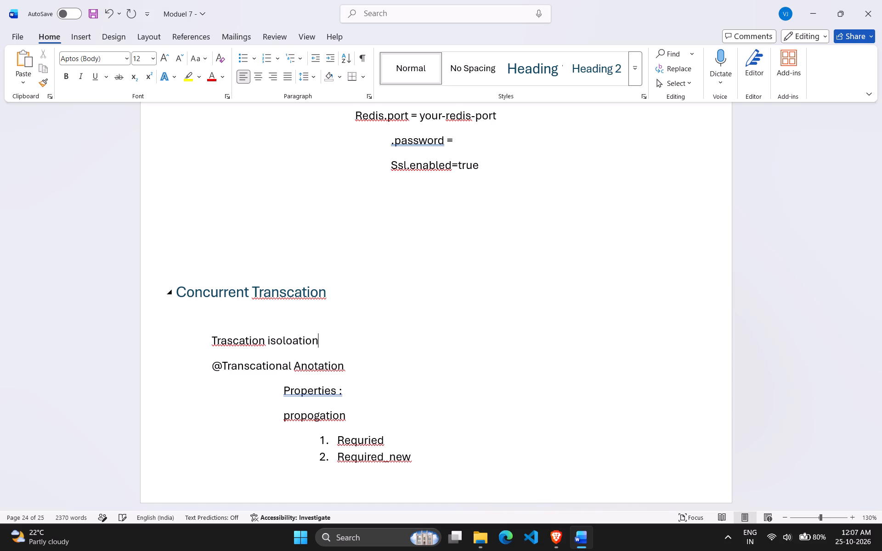
key(space)
text(:)
key(space)
key(Tab)
key(Return)
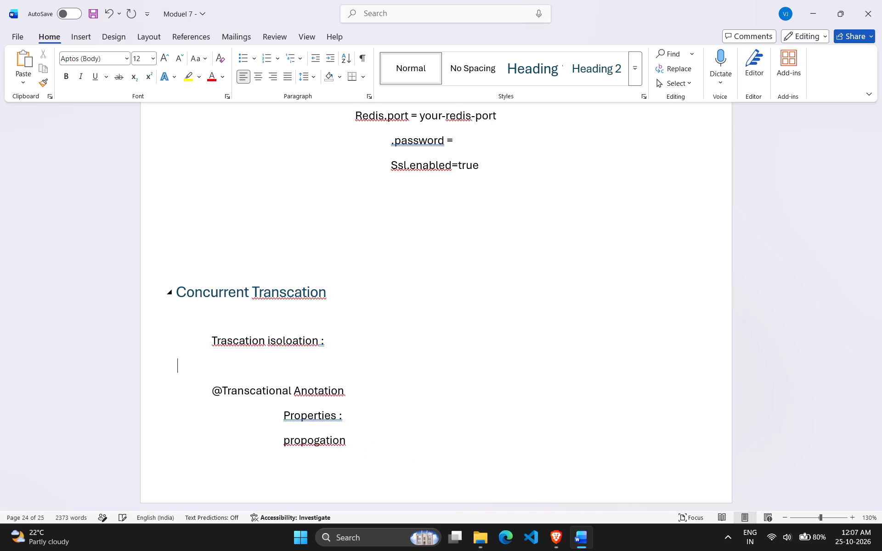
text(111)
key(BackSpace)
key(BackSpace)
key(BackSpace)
Add the line "Dirty Read" under the Trascation isoloation line, indented four tab stops.
key(Tab)
key(Tab)
key(Tab)
key(Tab)
text(Dirty REad)
key(BackSpace)
key(BackSpace)
key(BackSpace)
text(ead)
Add the line "Non-repeatable Read" below Dirty Read, indented four tab stops.
key(Return)
key(Tab)
key(Tab)
key(Tab)
key(Tab)
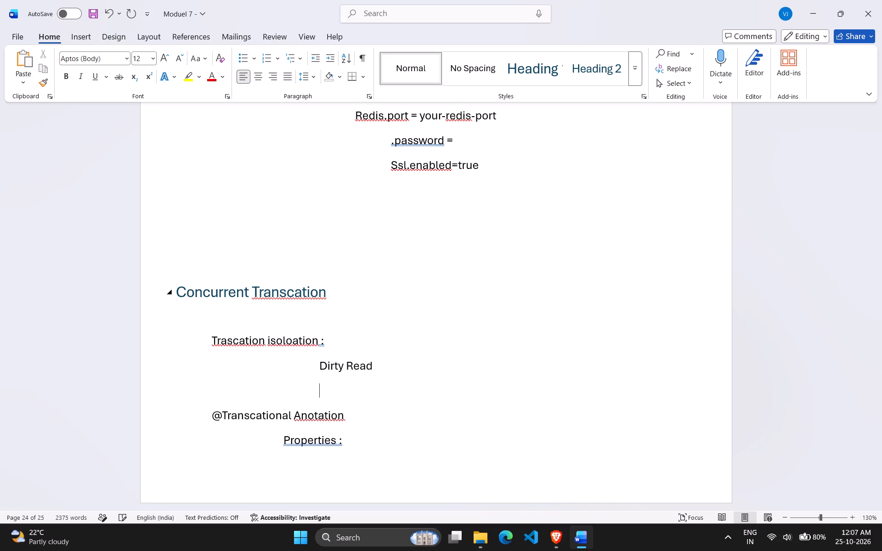
text(Not-)
key(BackSpace)
key(BackSpace)
text(n-re)
text(peatable REad)
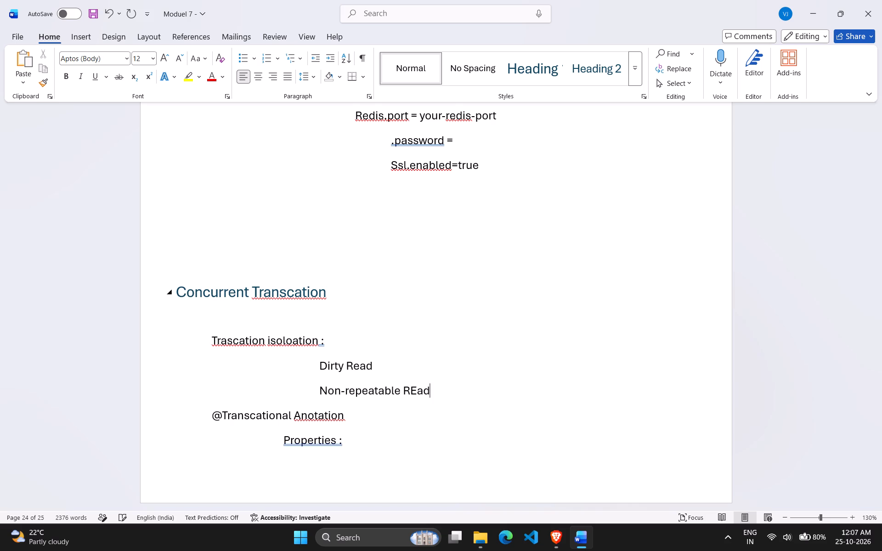
key(BackSpace)
key(BackSpace)
key(BackSpace)
text(ead)
Add the line "Phatom Read" below Non-repeatable Read, indented four tab stops.
key(Return)
key(Tab)
key(Tab)
key(Tab)
key(Tab)
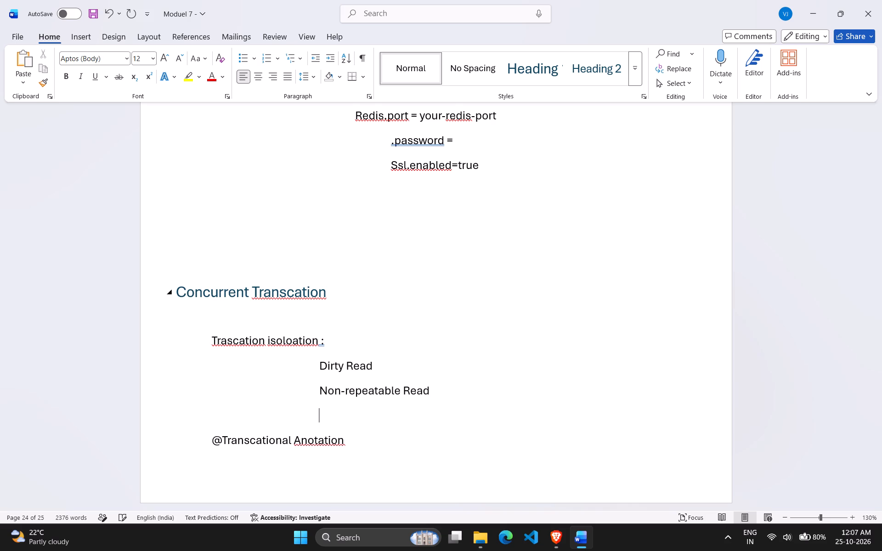
text(Pa)
key(BackSpace)
text(ha)
key(t)
text(om REa)
key(BackSpace)
key(BackSpace)
text(ead)
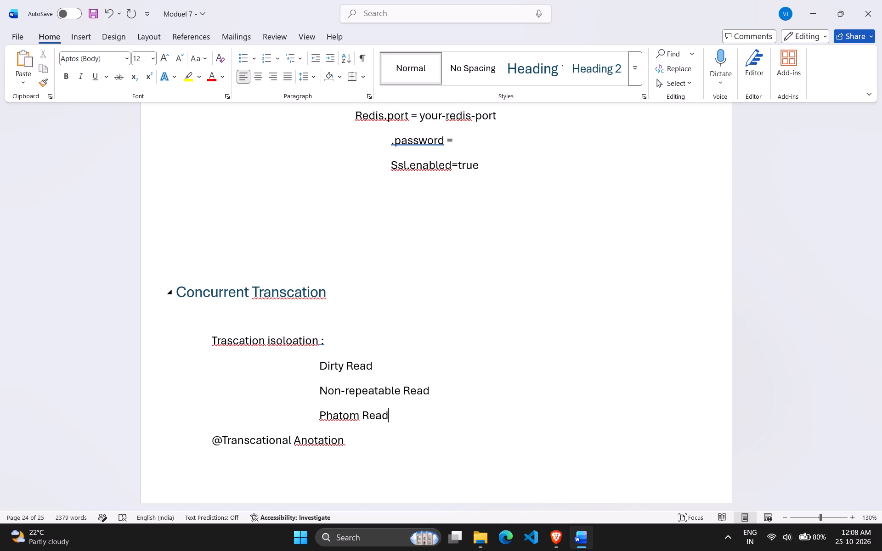
Change item 1 of the Isolation list to "Read_Uncommitted".
key(Up)
key(Up)
key(Down)
key(Down)
key(Down)
key(Down)
key(Down)
key(Down)
key(Down)
key(Down)
key(Down)
key(Down)
key(Down)
key(Down)
key(Down)
key(Down)
key(Down)
key(Down)
key(Down)
key(Down)
key(Down)
key(Down)
key(Up)
key(Up)
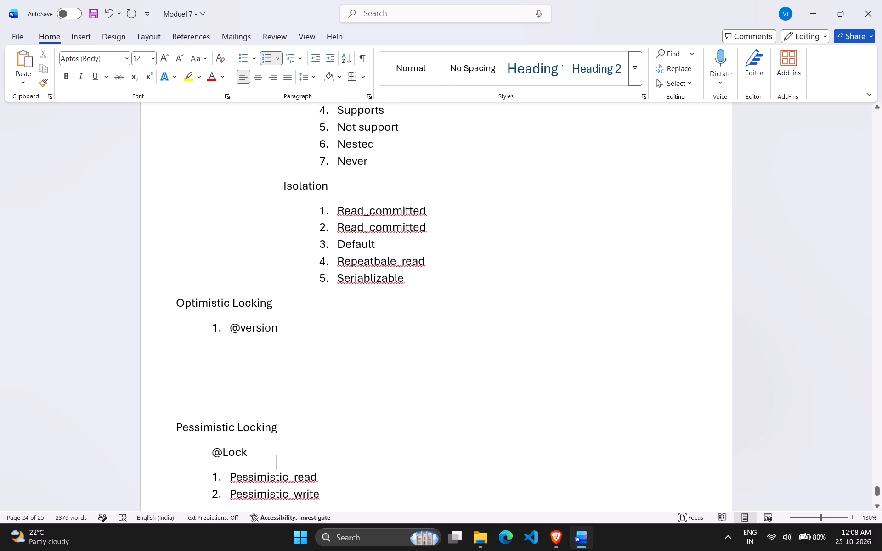
key(Down)
key(Up)
key(Up)
key(Up)
key(Up)
key(Up)
key(Up)
key(Up)
key(Up)
key(Up)
key(Up)
key(Up)
key(Up)
key(Left)
key(Left)
key(Left)
text(Un)
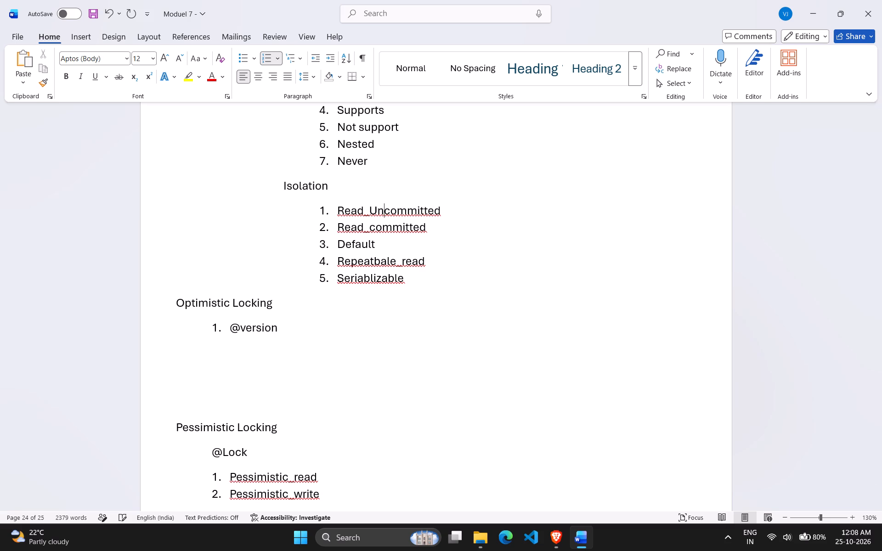
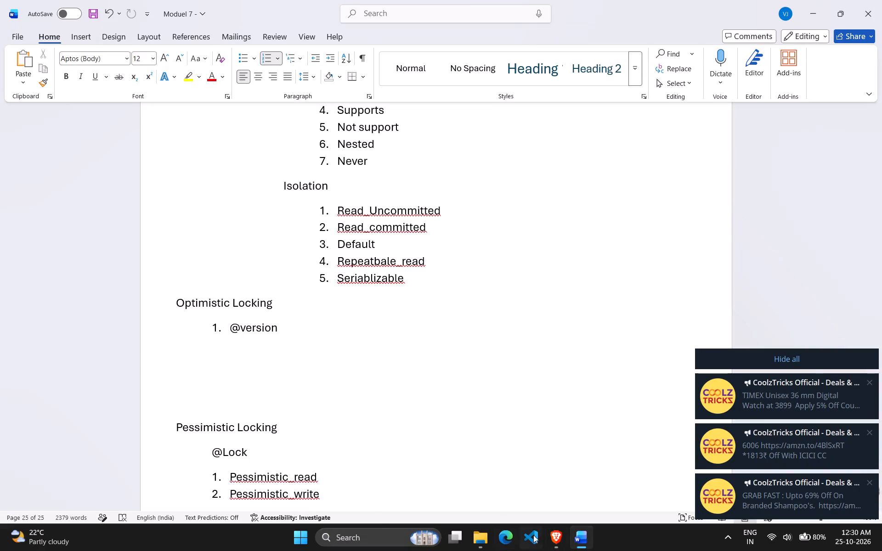
Switch to Brave and open the handbook's Introduction to Caching page under Spring Boot Caching and Concurrent Transaction management.
click(551, 541)
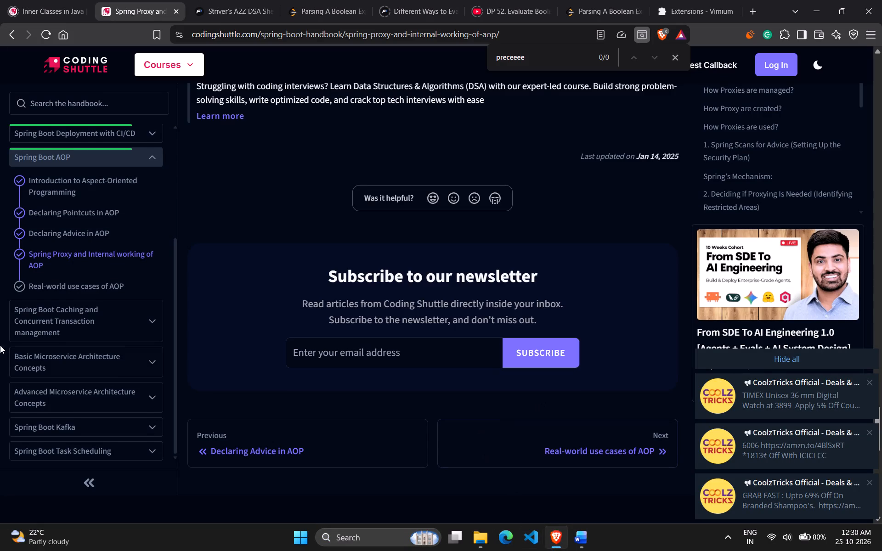
click(124, 325)
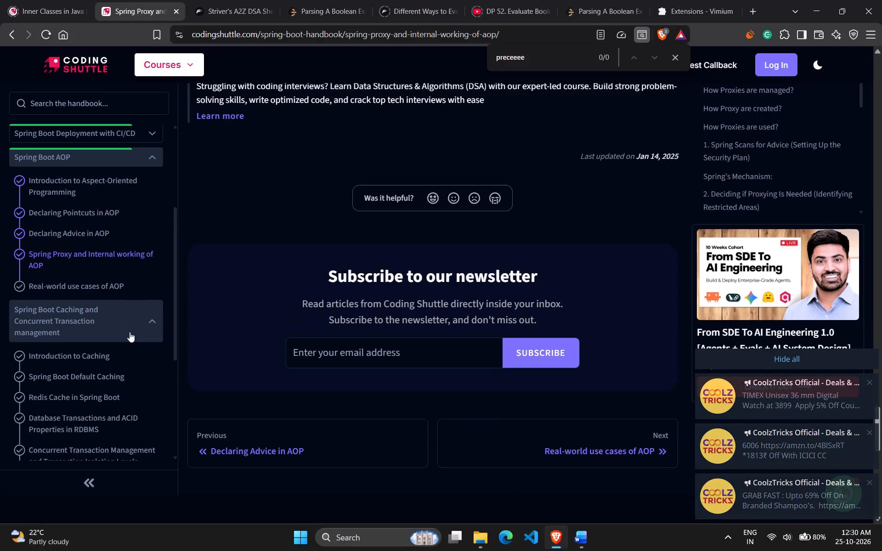
click(79, 354)
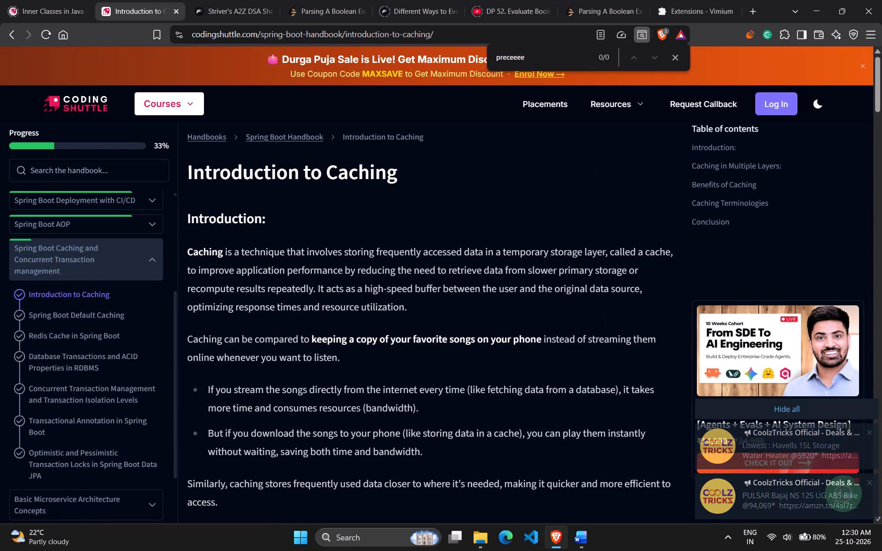
Copy the page's first sentence defining Caching into the Word notes as a new tab-indented paragraph directly below the Caching heading.
drag(315, 292, 178, 253)
key(ctrl+c)
key(alt+Tab)
scroll(347, 343, down, 7)
scroll(344, 343, up, 5)
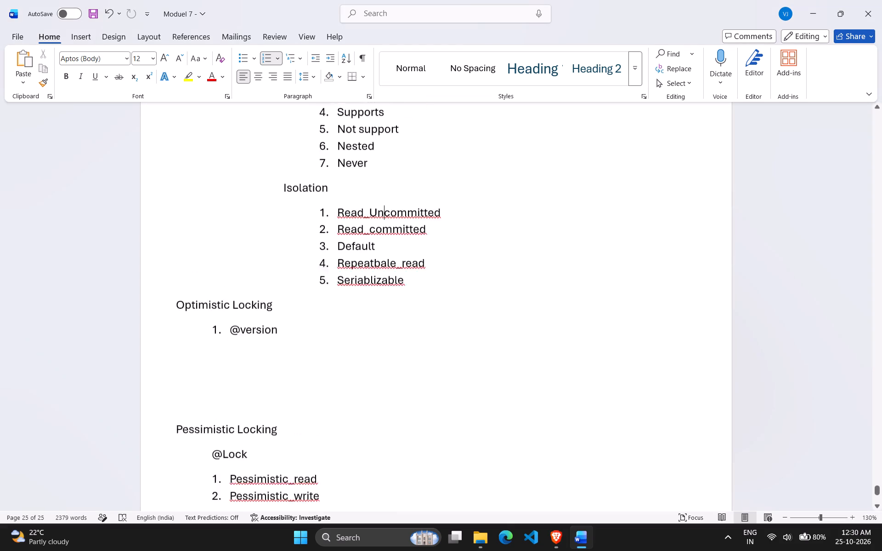
scroll(343, 343, up, 20)
scroll(343, 343, up, 18)
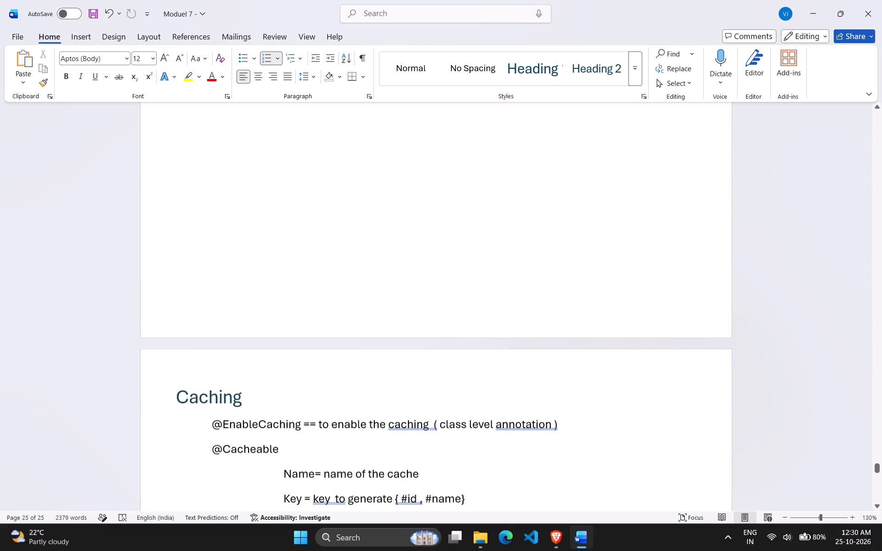
scroll(333, 361, down, 4)
click(304, 314)
key(Return)
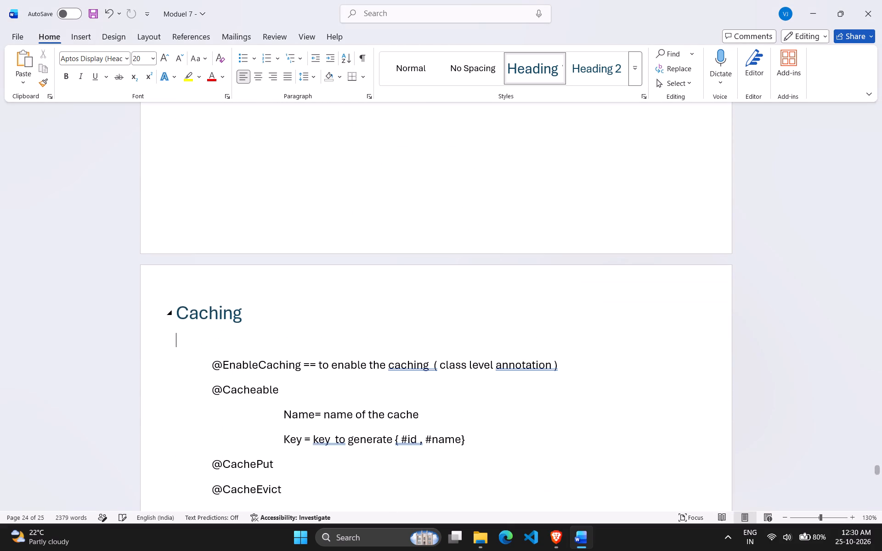
key(Tab)
key(ctrl+v)
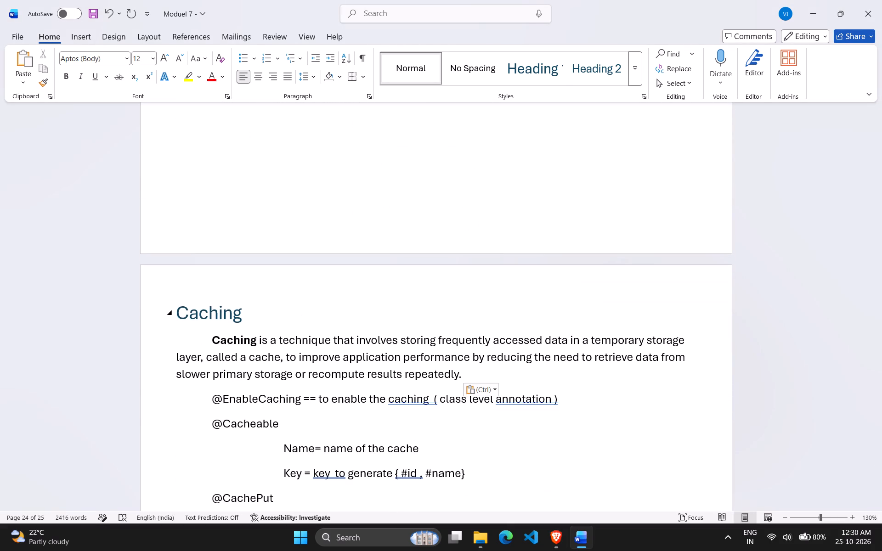
Indent the wrapped lines of the Caching definition paragraph one tab stop, aligning the whole paragraph with the annotations below it.
key(Up)
key(Up)
key(Up)
key(Down)
key(Down)
key(Home)
key(Tab)
key(Down)
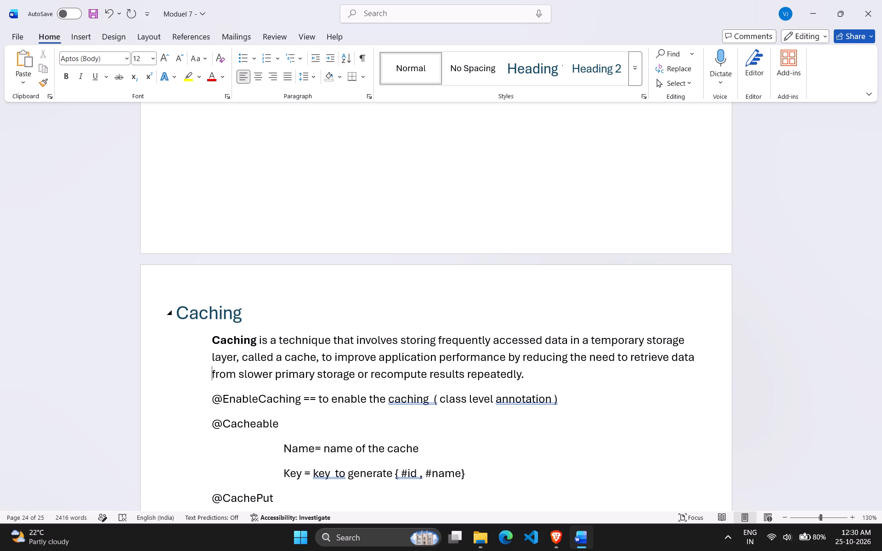
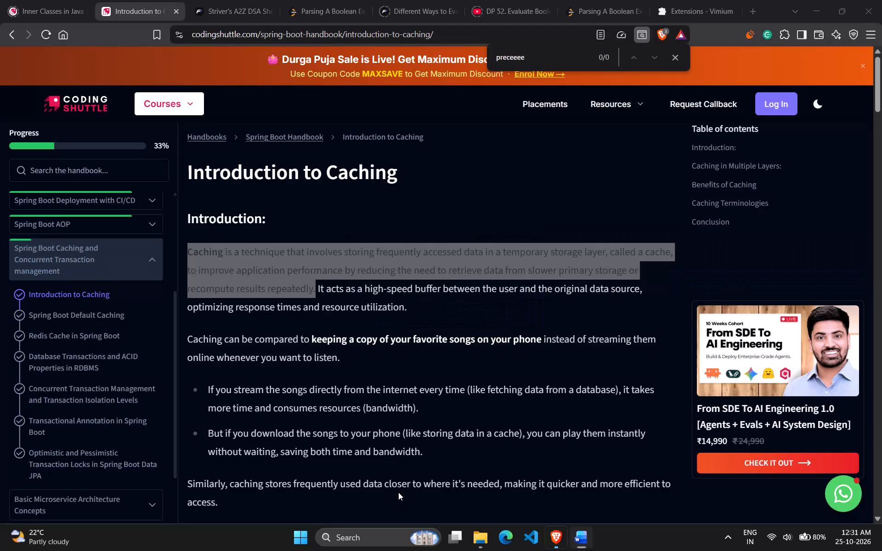
Copy the Caching Terminologies heading from the handbook page into the Word notes as a new line below the Caching definition.
scroll(414, 405, down, 3)
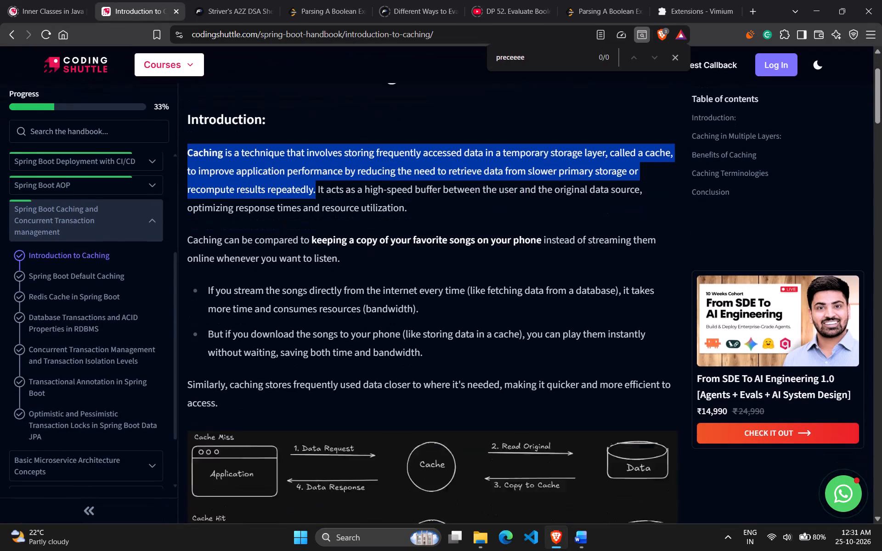
scroll(414, 405, down, 6)
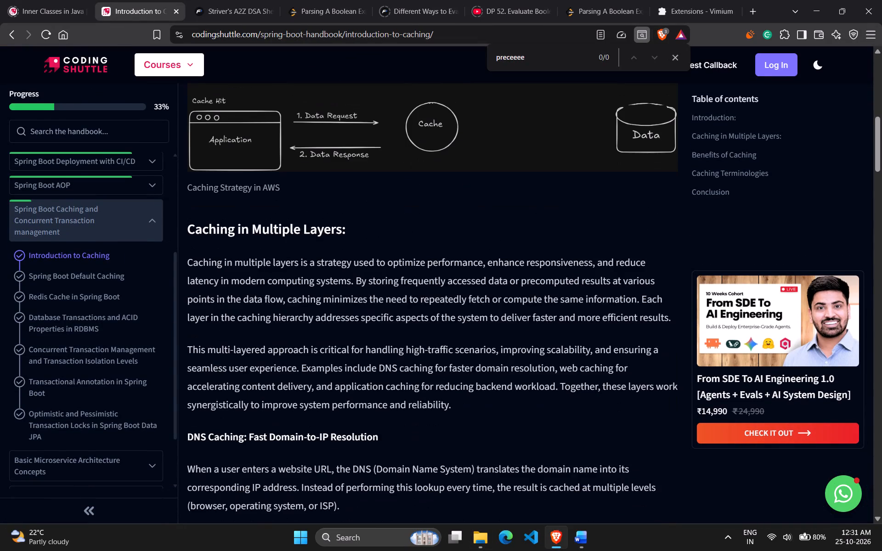
scroll(394, 406, down, 19)
scroll(394, 406, down, 3)
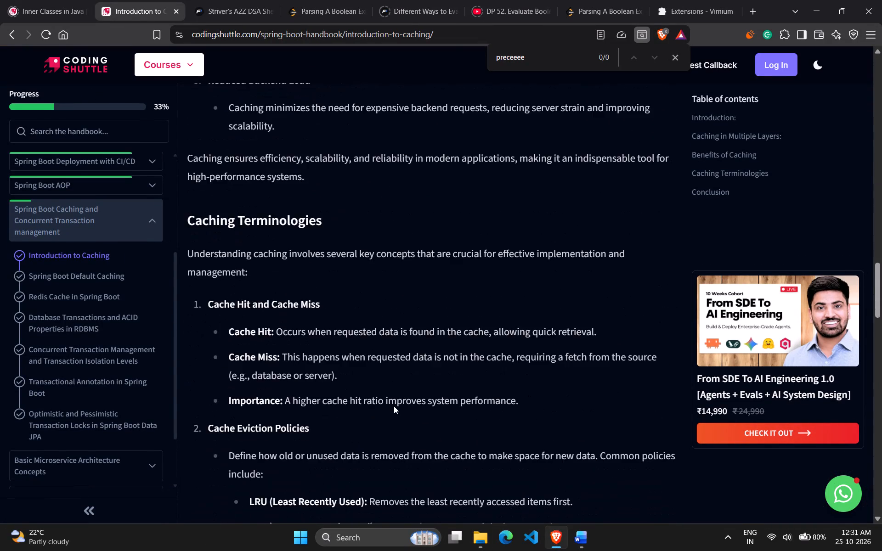
scroll(394, 406, down, 4)
scroll(394, 406, up, 5)
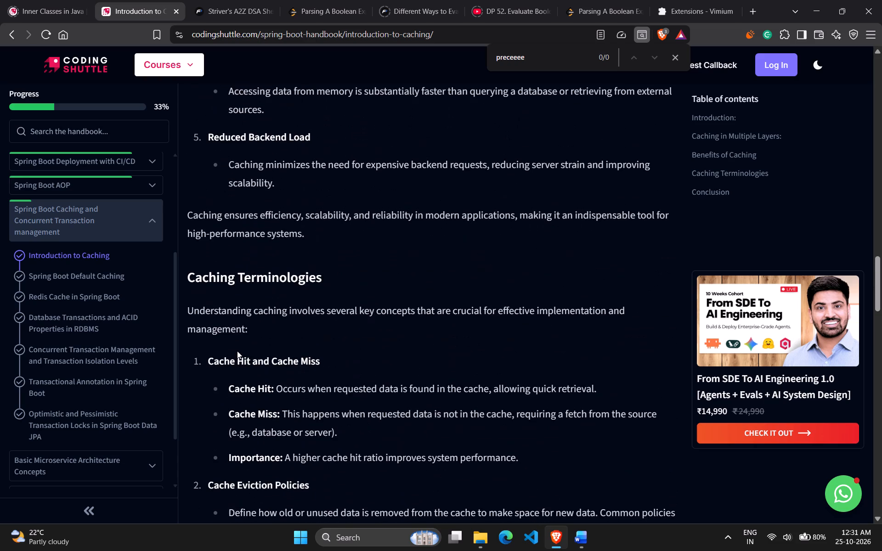
drag(321, 273, 183, 269)
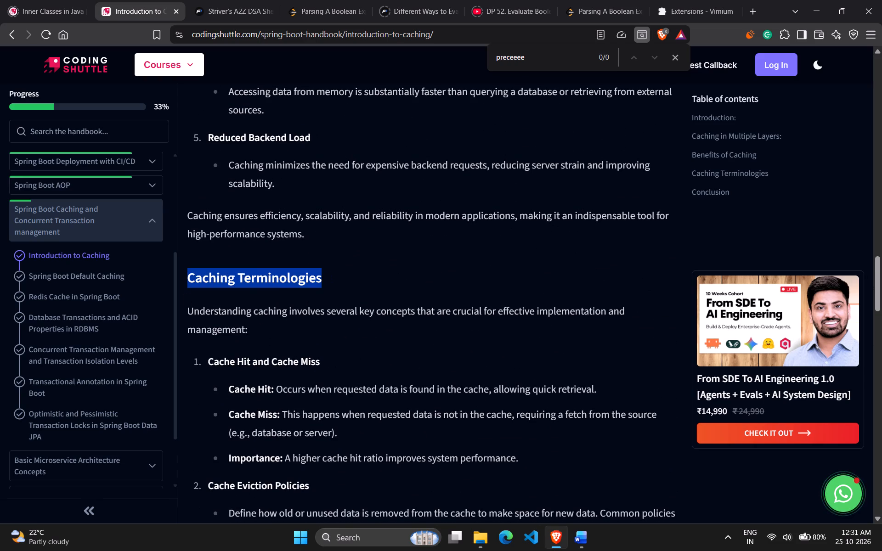
key(ctrl+c)
key(alt+Tab)
scroll(334, 415, down, 2)
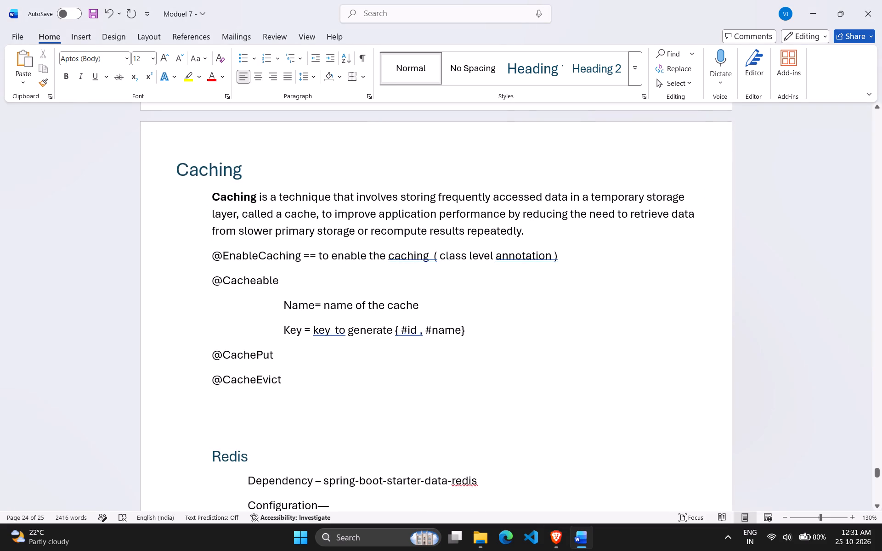
click(531, 235)
key(Return)
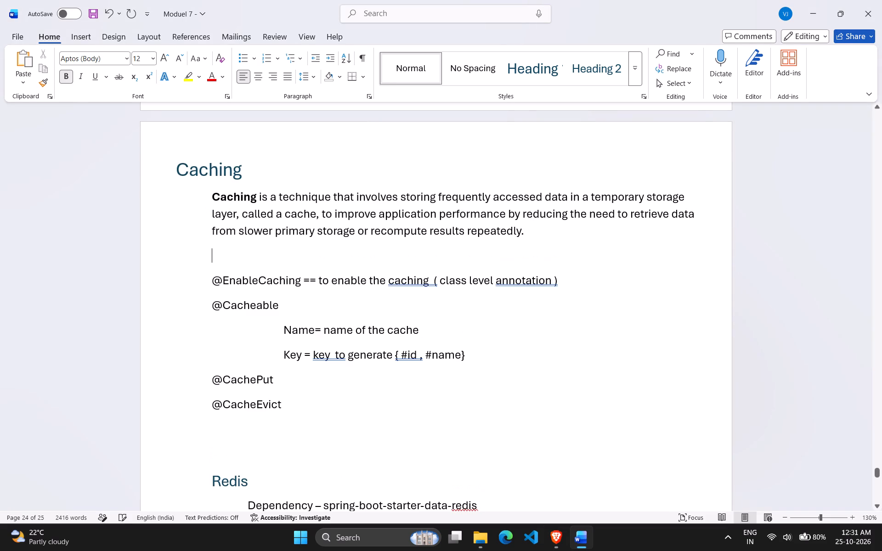
key(ctrl+v)
Copy the term "Cache Hit and Cache Miss" from the handbook into the Word notes, indented one tab below Caching Terminologies.
key(alt+Tab)
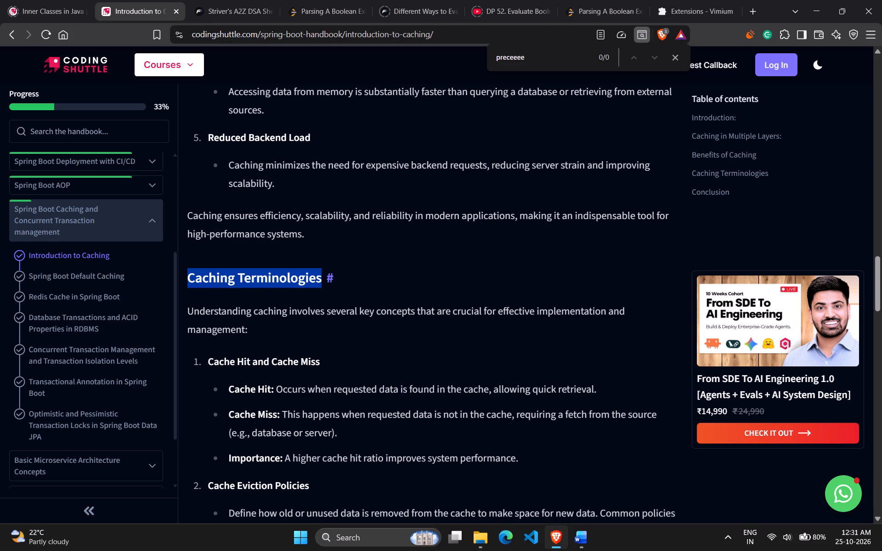
click(332, 359)
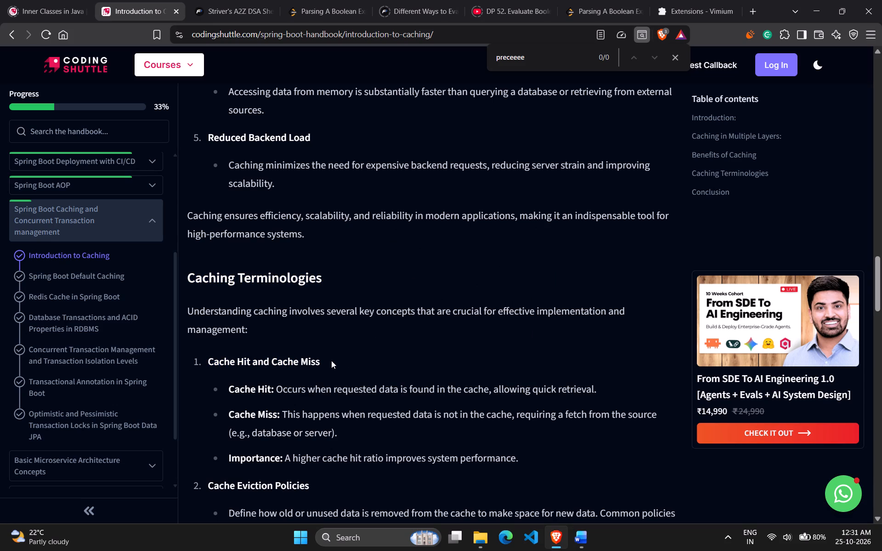
click(331, 360)
drag(331, 360, 321, 360)
triple_click(321, 360)
key(ctrl+c)
key(alt+Tab)
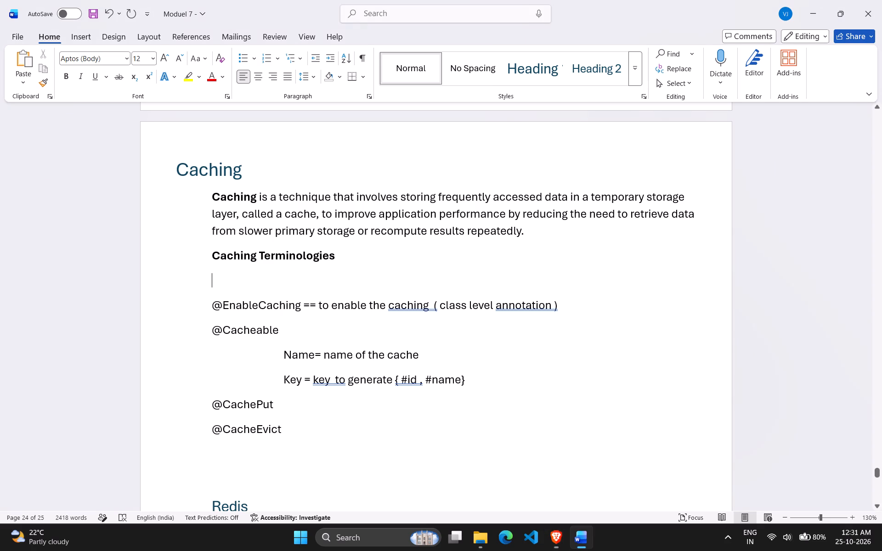
key(Tab)
key(ctrl+v)
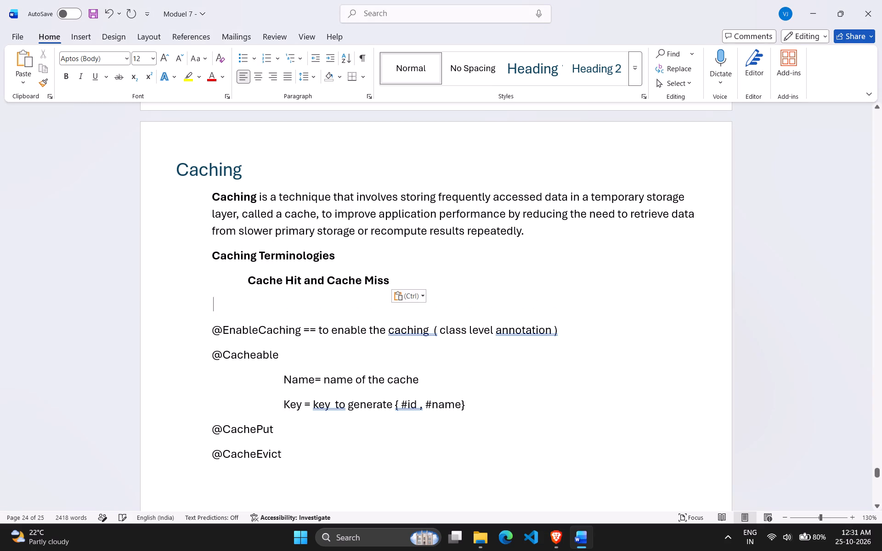
Copy the term "Cache Eviction Policies" from the handbook into the Word notes, tab-indented below Cache Hit and Cache Miss.
key(Tab)
key(alt+Tab)
scroll(341, 378, down, 3)
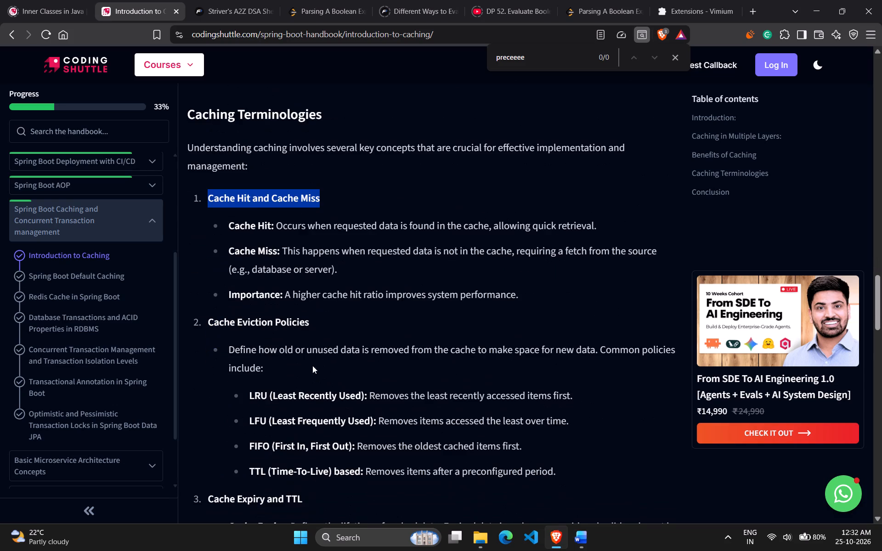
drag(316, 312, 204, 318)
drag(204, 315, 309, 303)
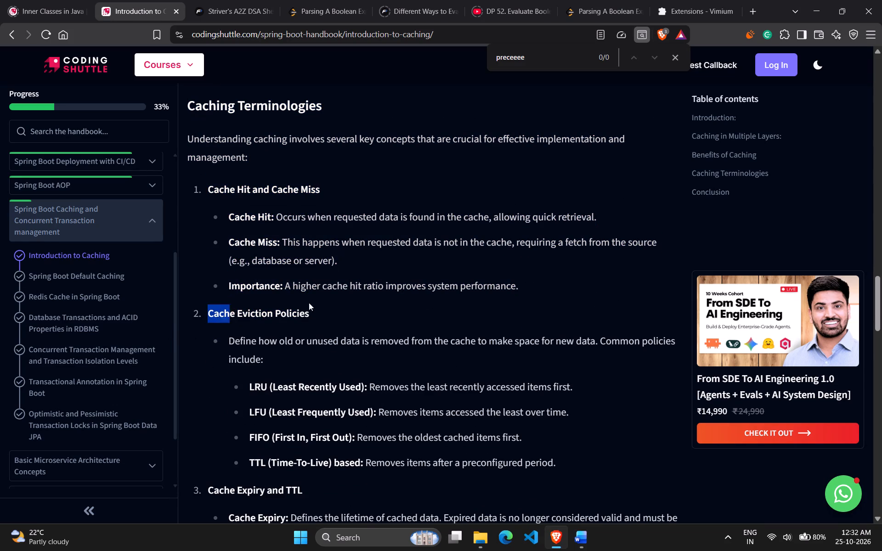
drag(309, 303, 329, 323)
key(ctrl+c)
key(alt+Tab)
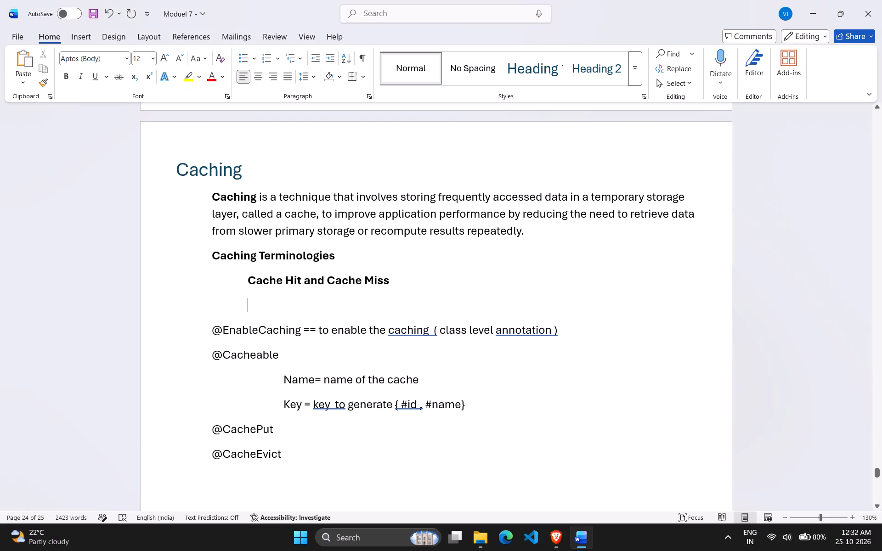
key(ctrl+v)
Copy the term "Cache Expiry and TTL" from the handbook into the Word notes, tab-indented below Cache Eviction Policies.
key(alt+Tab)
scroll(324, 363, down, 2)
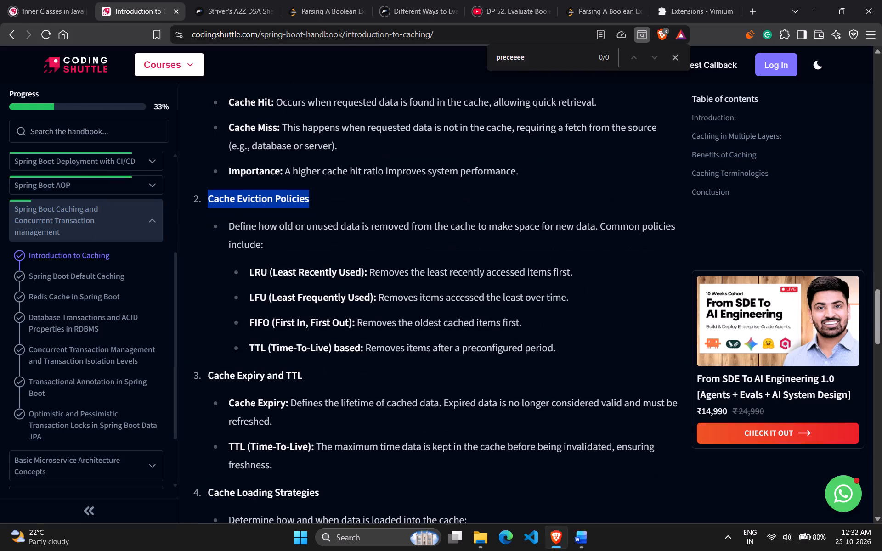
drag(306, 379, 303, 373)
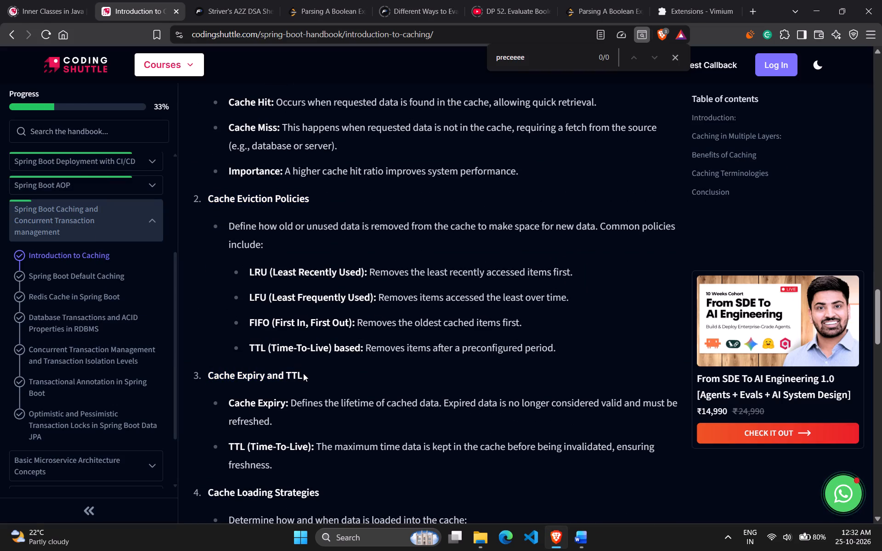
drag(303, 373, 303, 373)
triple_click(303, 373)
key(ctrl+c)
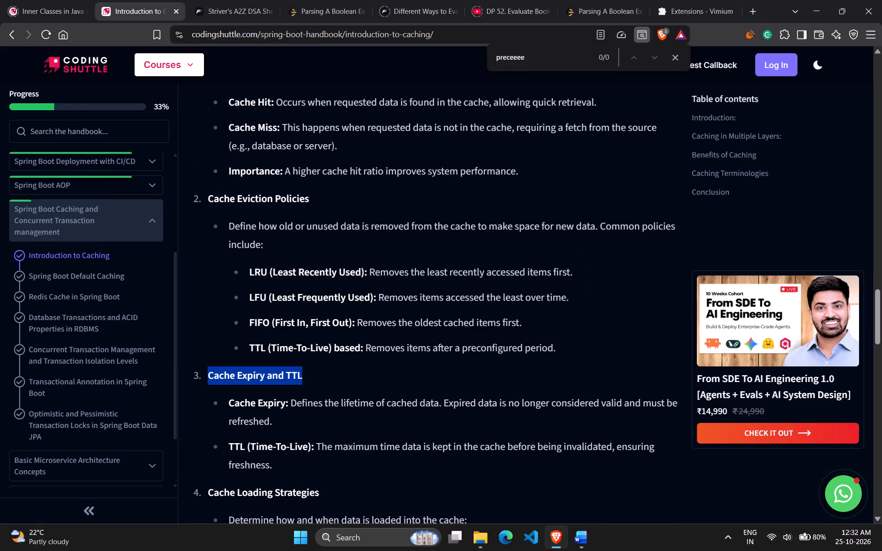
key(alt+Tab)
key(Tab)
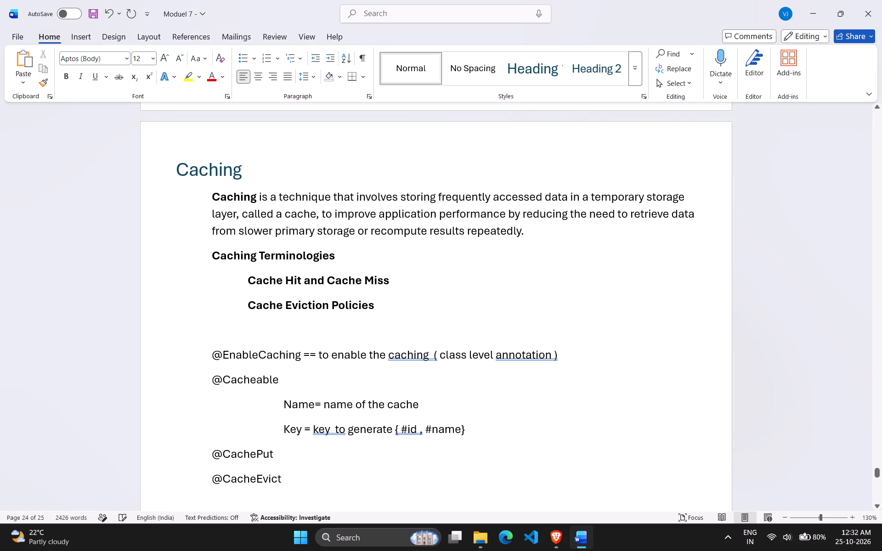
key(ctrl+v)
Copy the term "Cache Loading Strategies" from the handbook into the Word notes, tab-indented below Cache Expiry and TTL.
key(alt+Tab)
scroll(313, 405, down, 2)
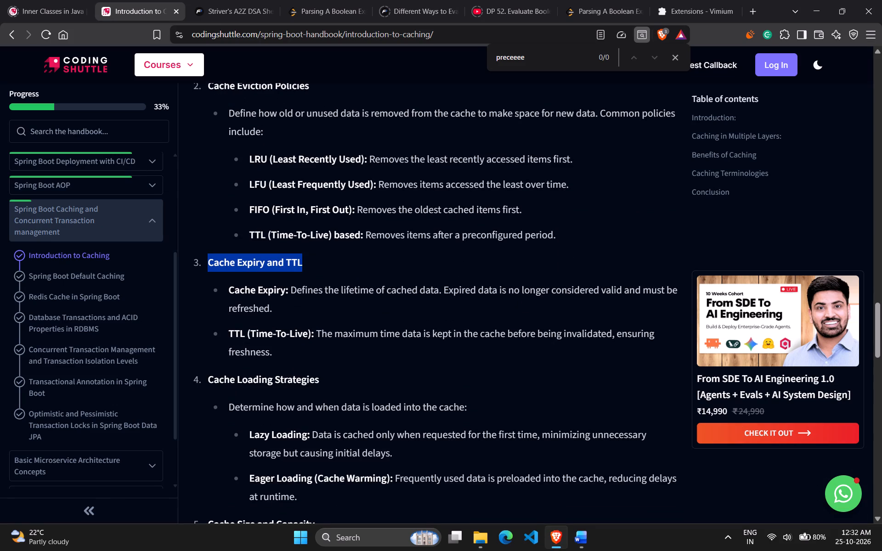
drag(207, 378, 319, 376)
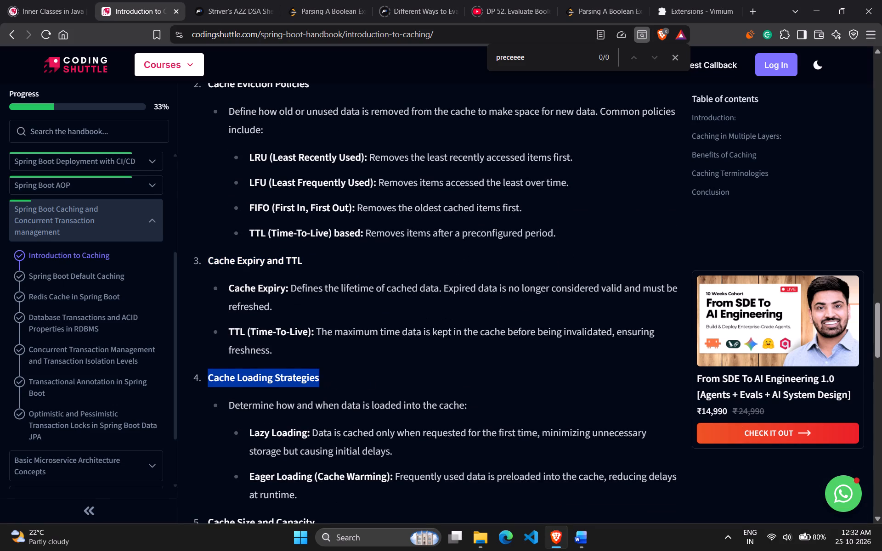
drag(319, 376, 318, 376)
key(ctrl+c)
key(alt+Tab)
key(Tab)
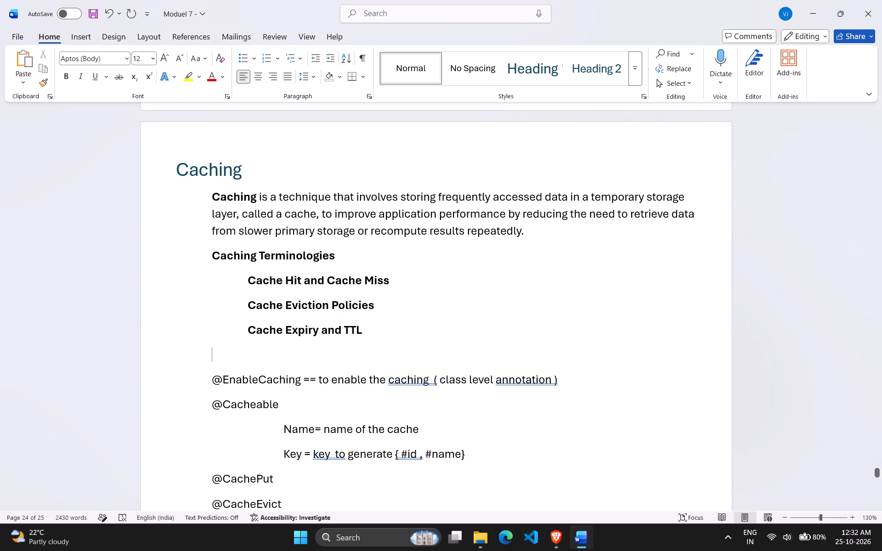
key(ctrl+v)
key(alt+Tab)
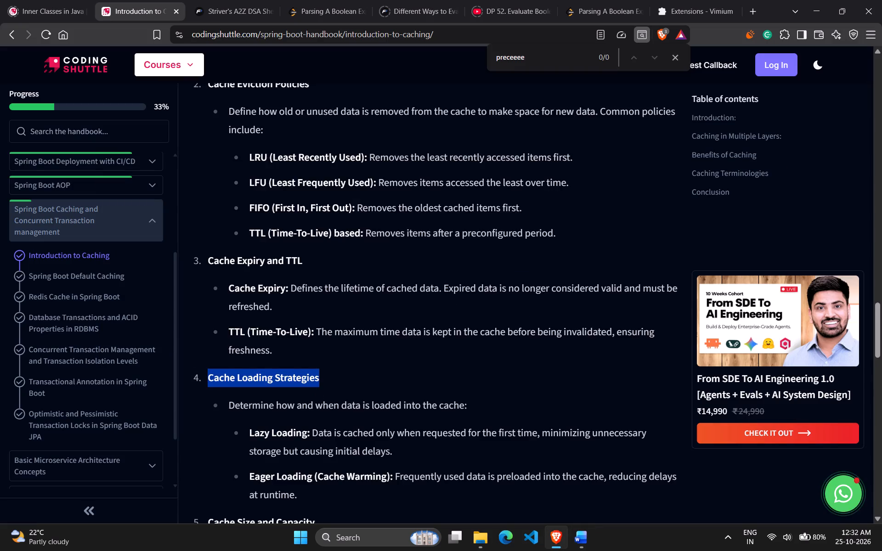
scroll(316, 412, down, 2)
drag(208, 408, 315, 409)
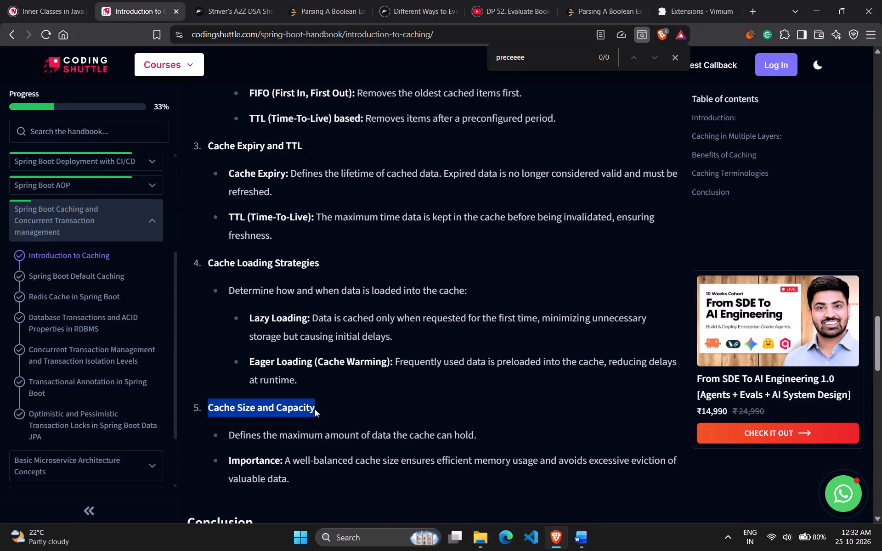
drag(315, 409, 312, 409)
key(ctrl+c)
key(alt+Tab)
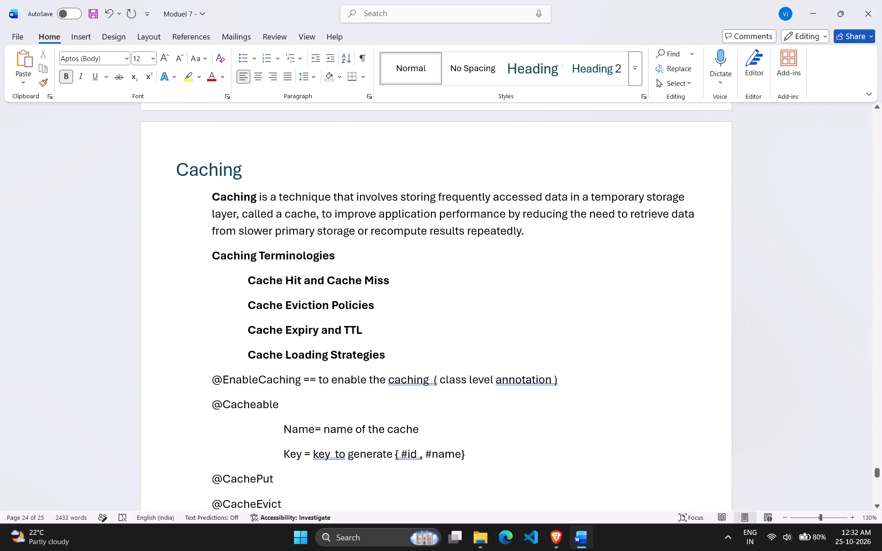
key(Return)
key(Return)
key(Tab)
key(Up)
key(Tab)
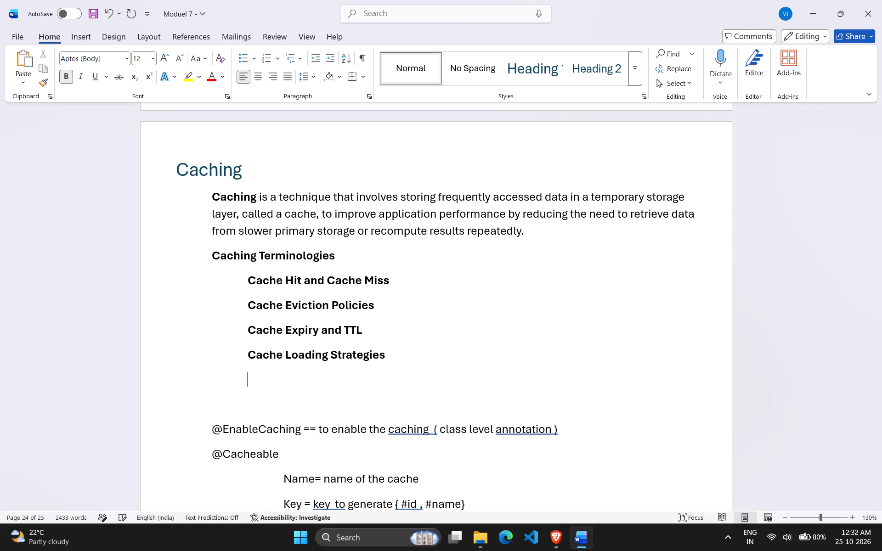
key(ctrl+v)
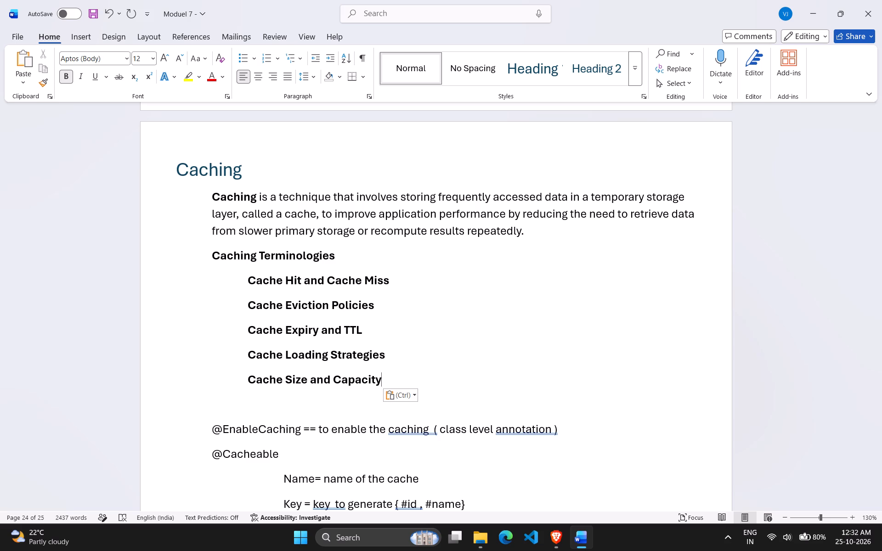
Switch to Brave and open the handbook's Spring Boot Default Caching page.
key(alt+Tab)
scroll(408, 401, down, 4)
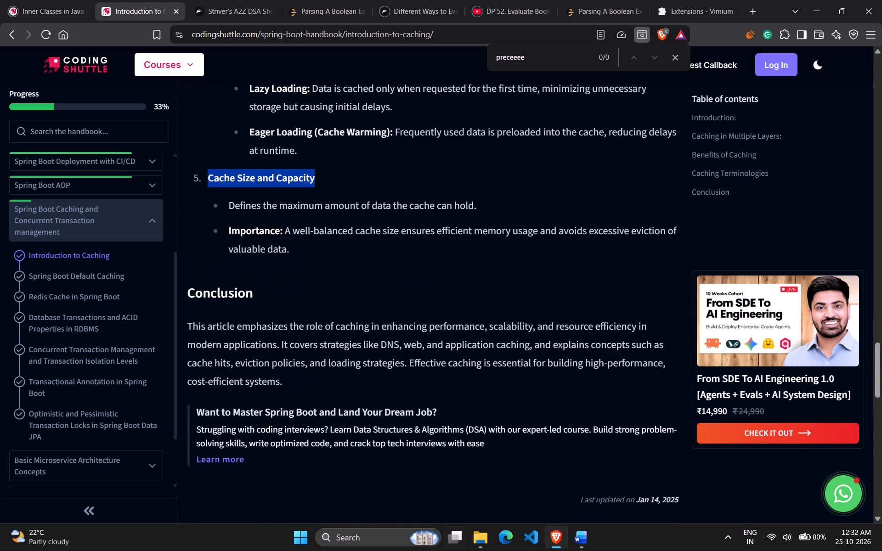
click(96, 276)
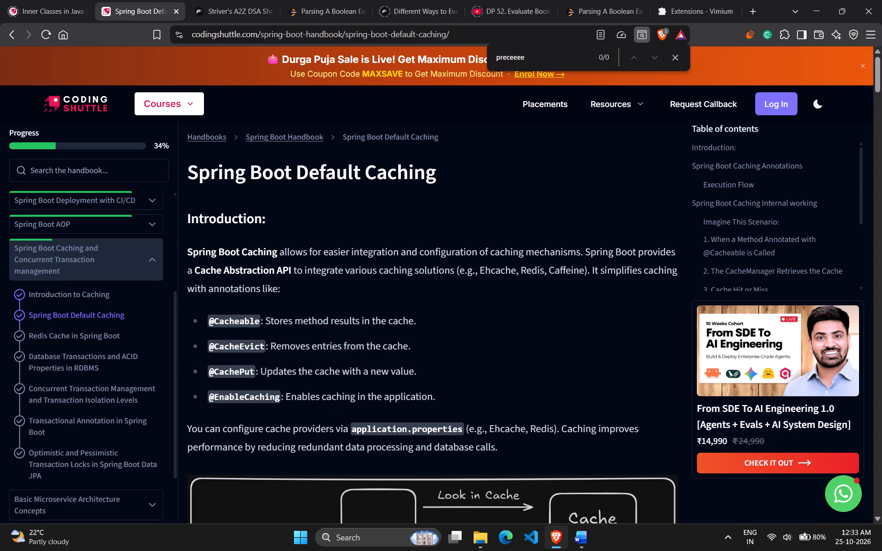
scroll(373, 391, down, 2)
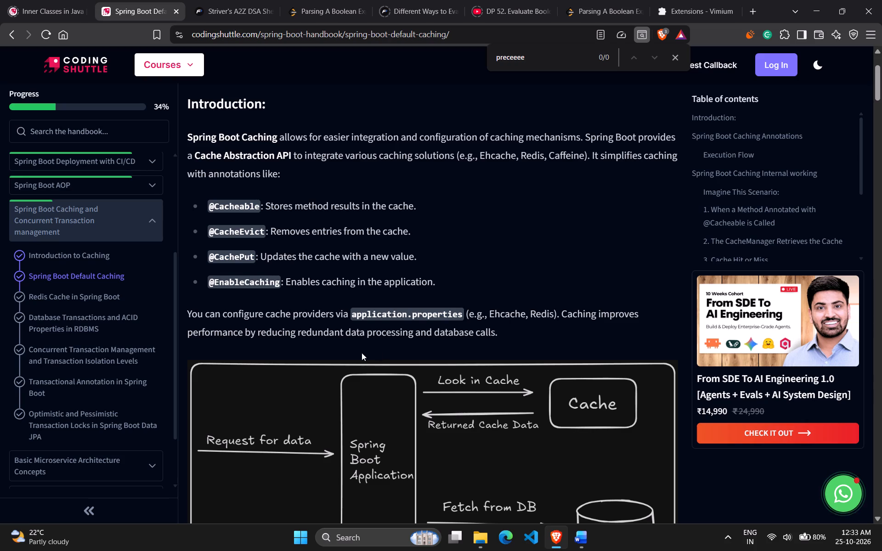
scroll(371, 376, down, 2)
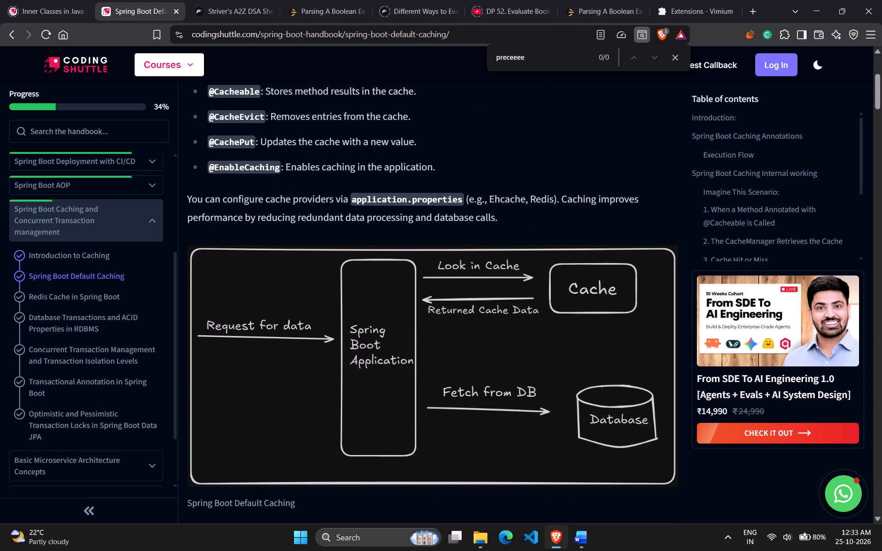
scroll(371, 376, up, 2)
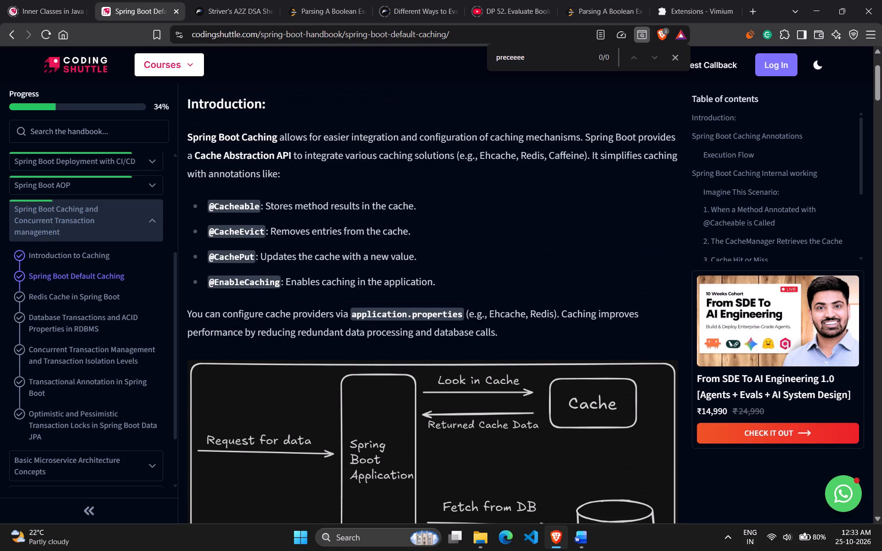
scroll(346, 411, up, 1)
scroll(346, 411, down, 5)
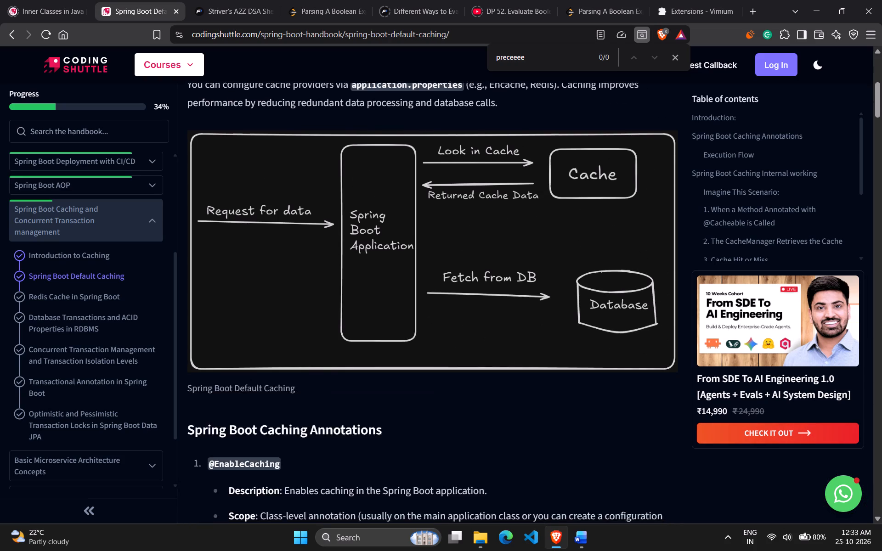
scroll(346, 411, down, 5)
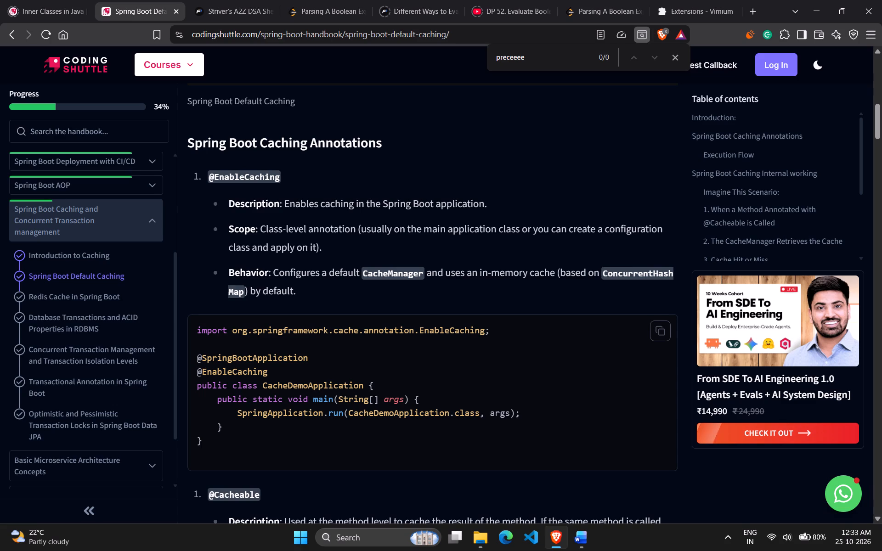
key(alt+Tab)
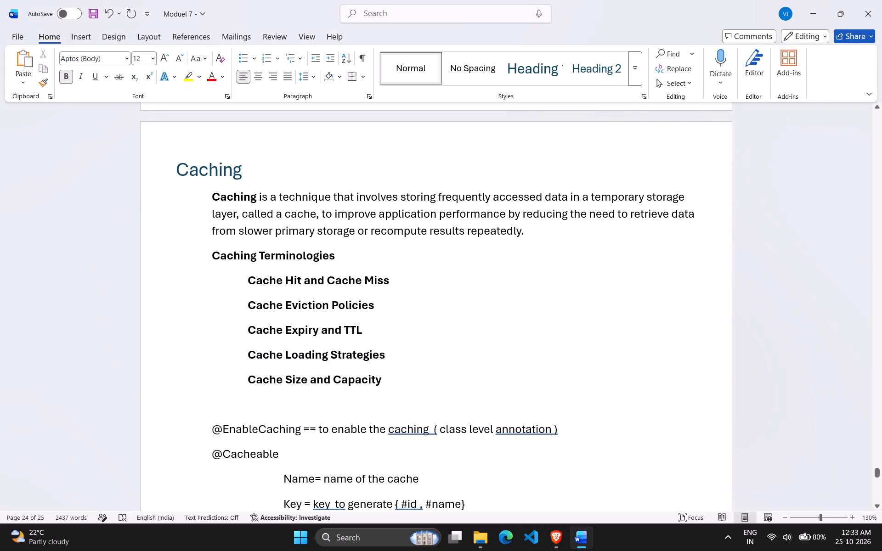
scroll(280, 288, down, 3)
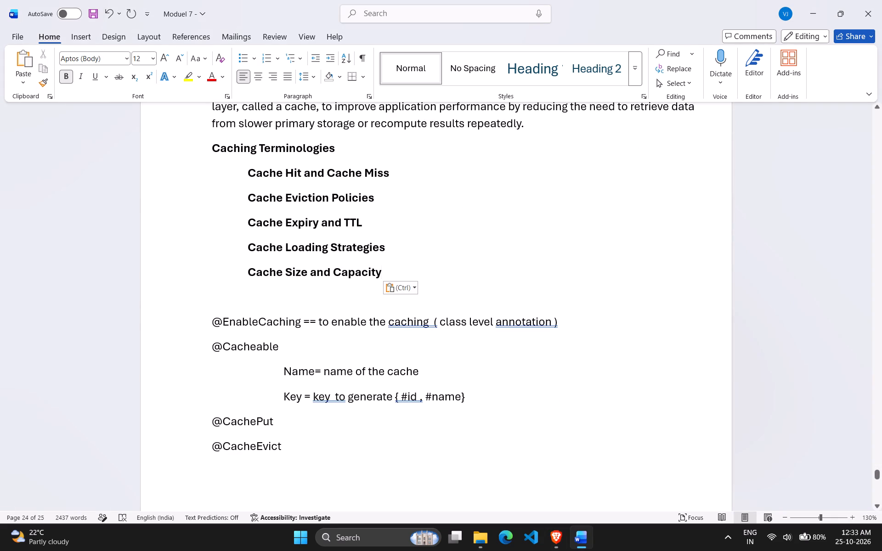
click(580, 320)
key(space)
text(ad)
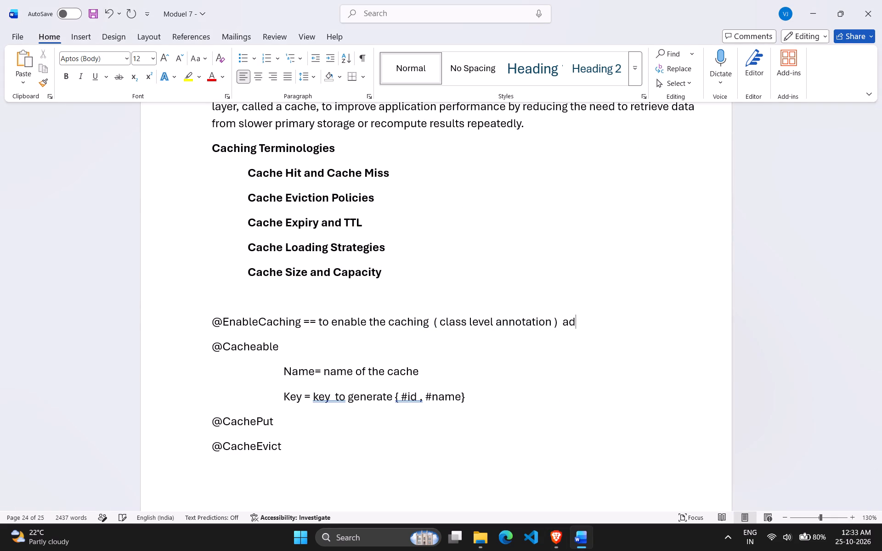
key(BackSpace)
key(BackSpace)
key(Return)
key(Tab)
key(Tab)
key(Tab)
key(Tab)
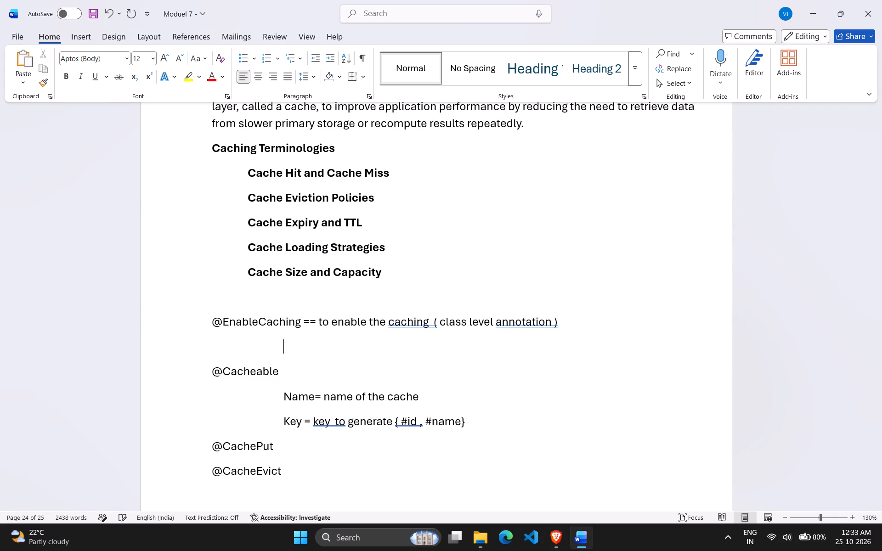
key(BackSpace)
text(anotatie the)
key(BackSpace)
key(BackSpace)
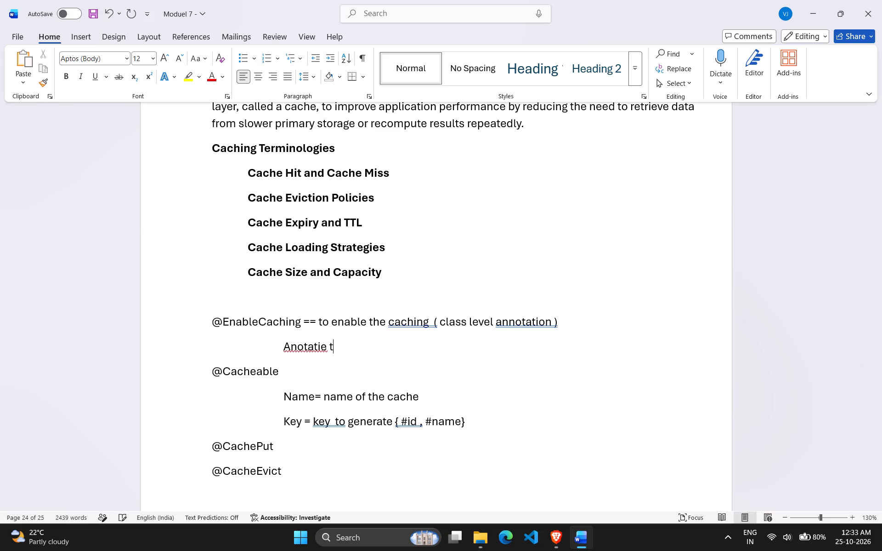
key(BackSpace)
key(BackSpace)
key(BackSpace)
key(BackSpace)
text(he main cu)
key(BackSpace)
key(BackSpace)
text(fucnt)
key(BackSpace)
key(BackSpace)
key(BackSpace)
key(BackSpace)
key(u)
key(BackSpace)
key(BackSpace)
text(method)
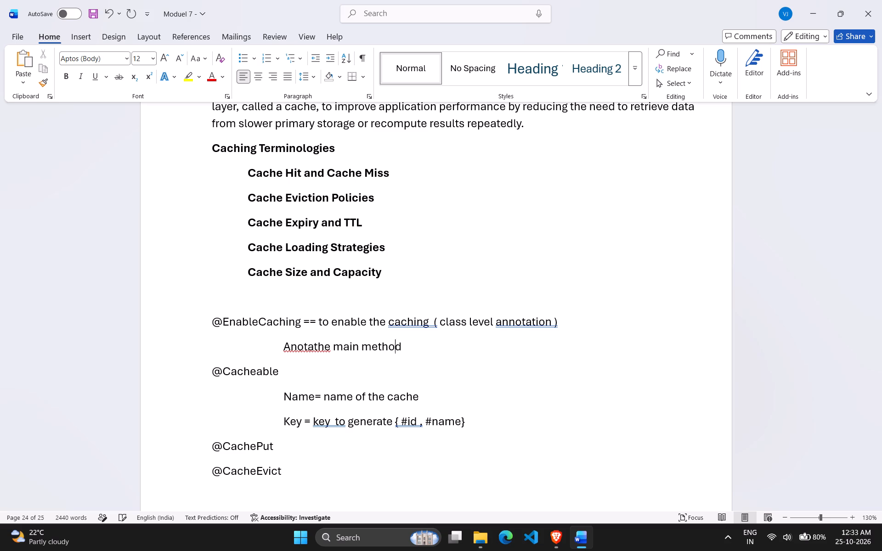
key(space)
key(Tab)
key(Return)
key(Tab)
key(Tab)
key(Tab)
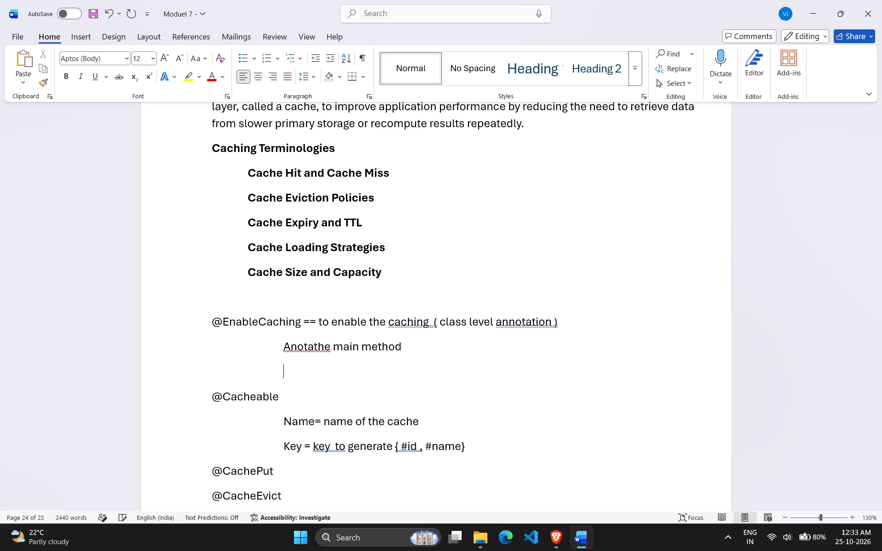
text(repac)
key(BackSpace)
key(BackSpace)
key(BackSpace)
key(BackSpace)
key(BackSpace)
text(witht the deau)
key(BackSpace)
key(BackSpace)
text(fual)
key(BackSpace)
key(BackSpace)
key(a)
key(BackSpace)
key(BackSpace)
text(ault setting s)
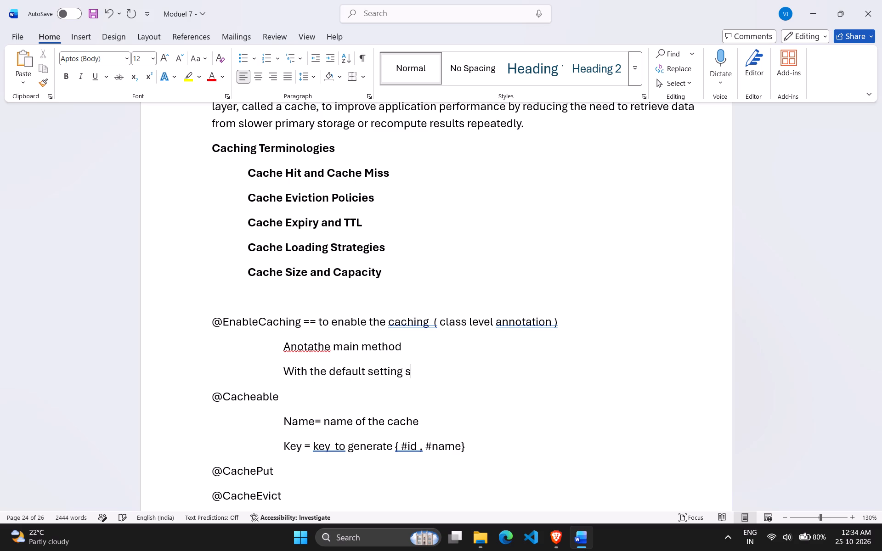
key(BackSpace)
key(BackSpace)
text(s( , ))
key(space)
Fill the parentheses after "With the default settings" with inmemory before the comma and cachemanager after it.
key(Left)
key(Left)
key(Left)
key(Left)
text(inmemory)
key(space)
key(alt+Tab)
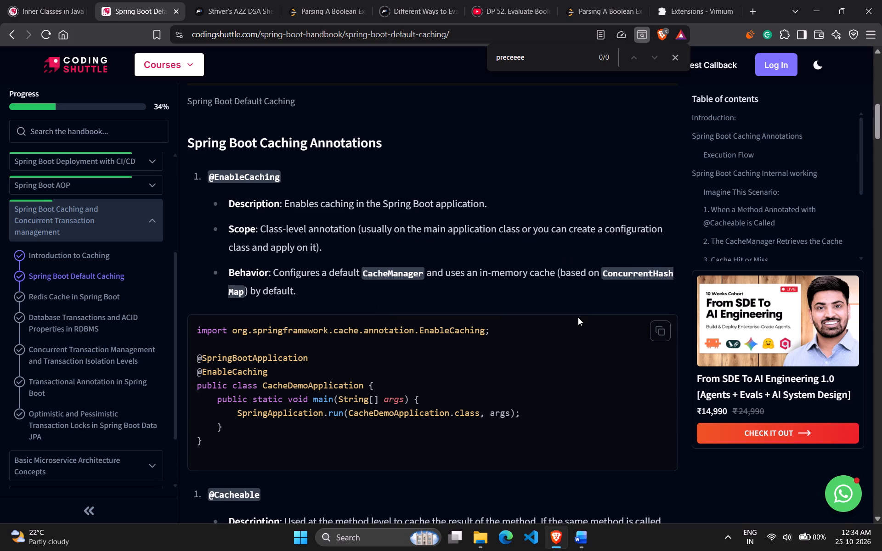
key(alt+Tab)
key(Right)
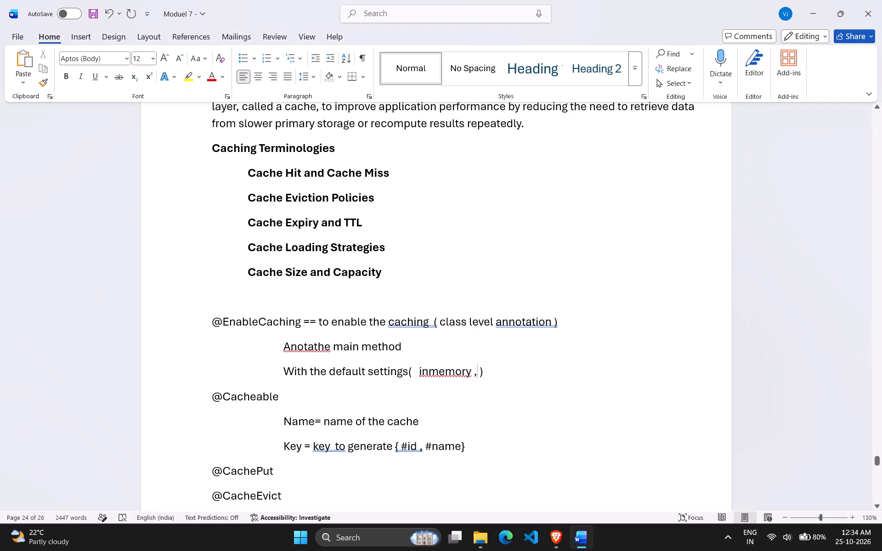
text(cachemam)
key(BackSpace)
text(nager)
key(alt+Tab)
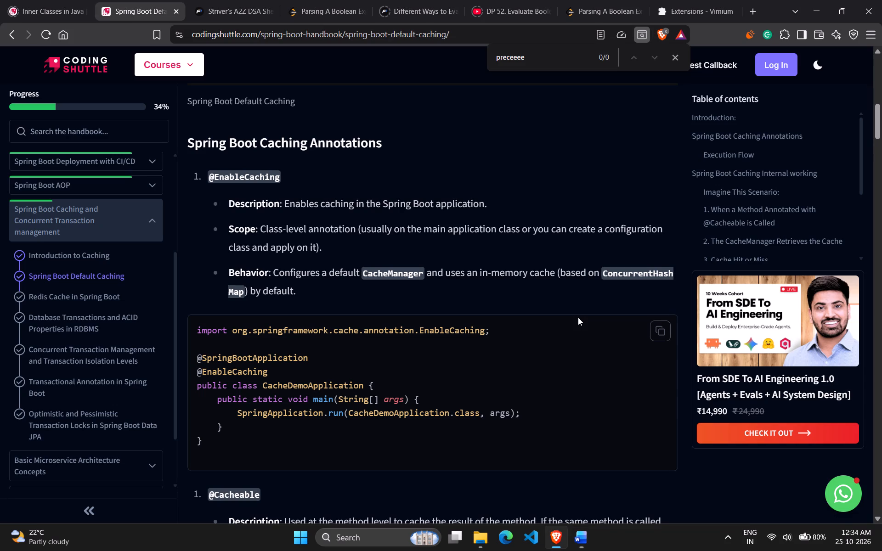
scroll(556, 334, down, 3)
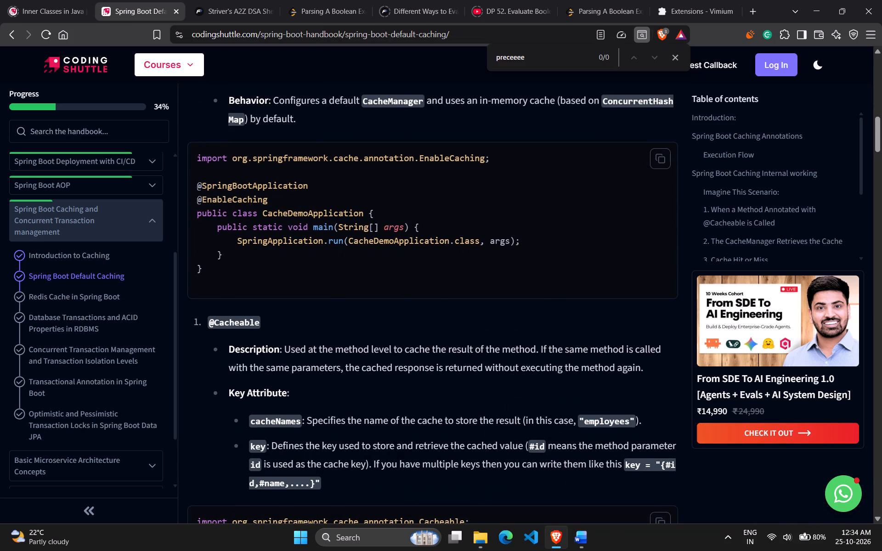
scroll(455, 445, down, 2)
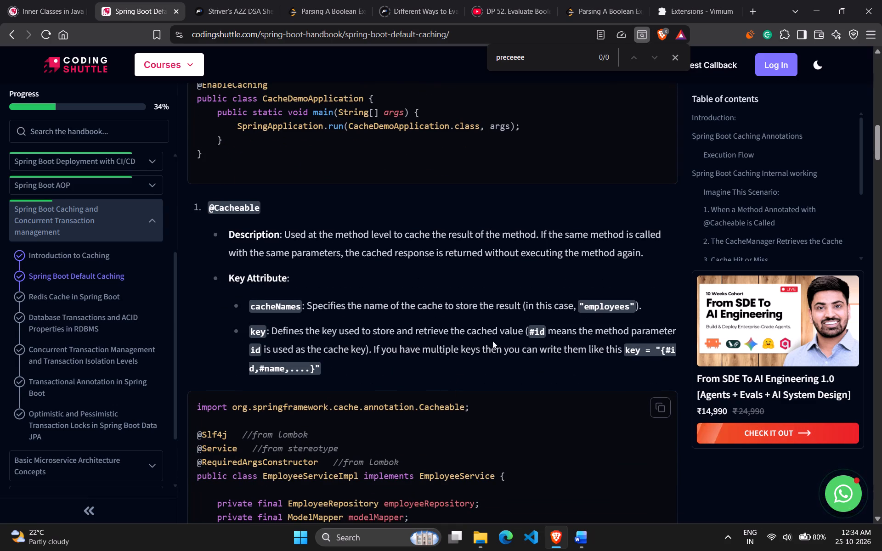
key(alt+Tab)
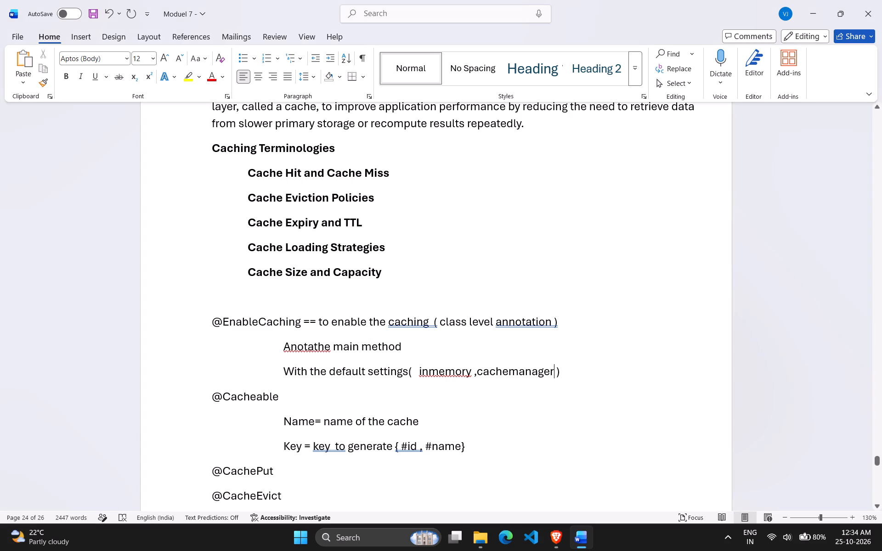
key(alt+Tab)
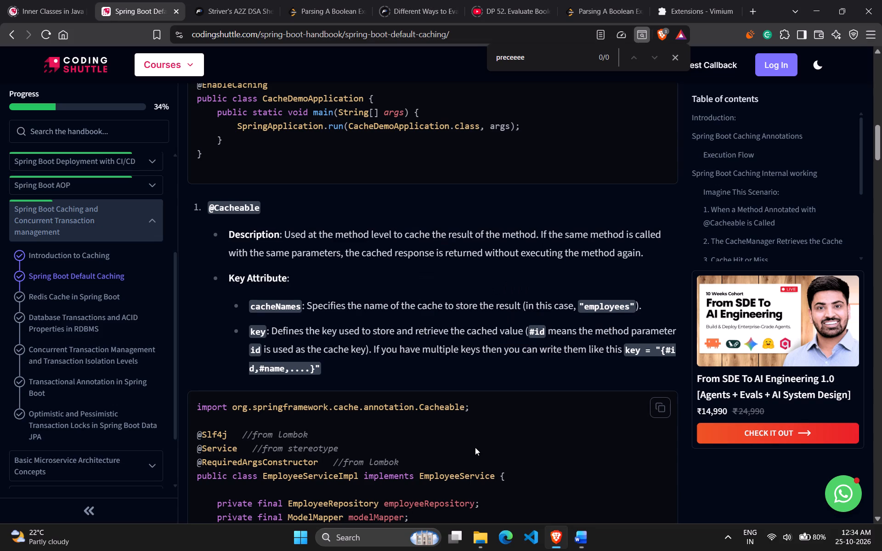
key(alt+Tab)
key(alt+Tab)
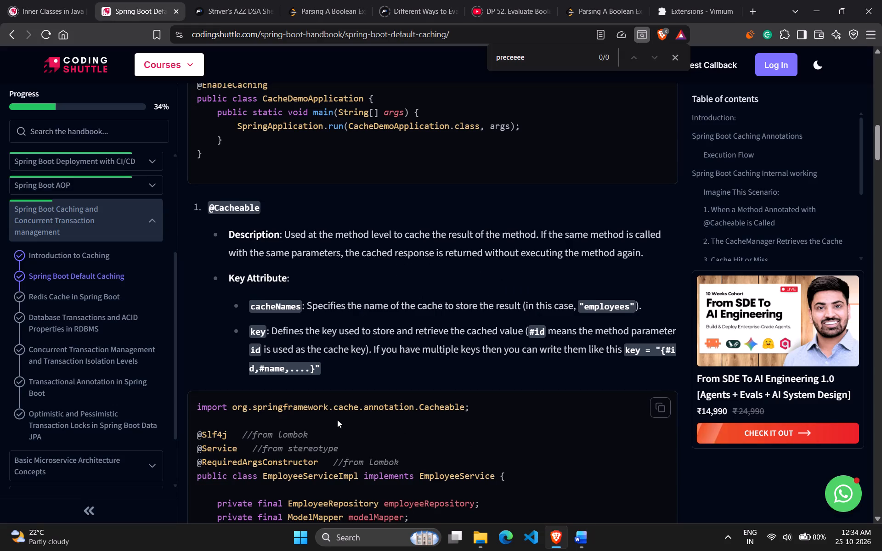
key(alt+Tab)
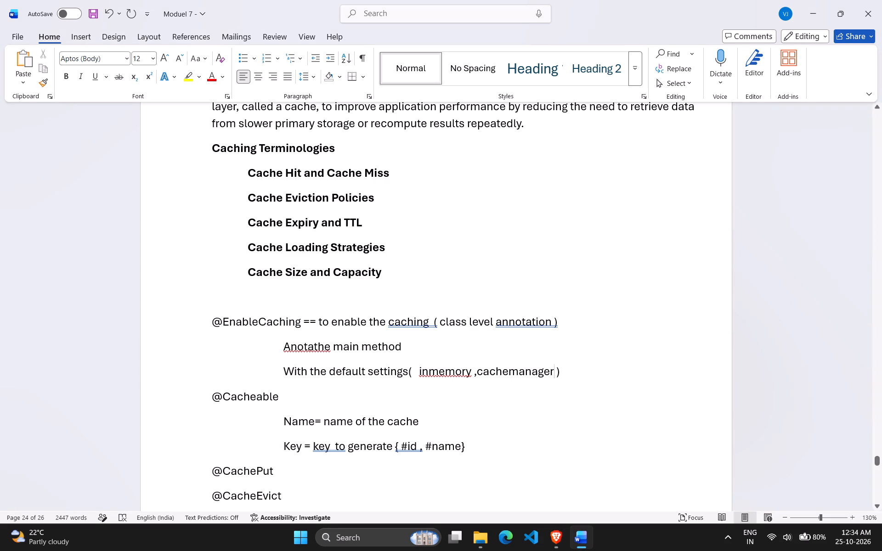
click(486, 442)
key(Return)
key(Tab)
key(Tab)
key(Tab)
key(Tab)
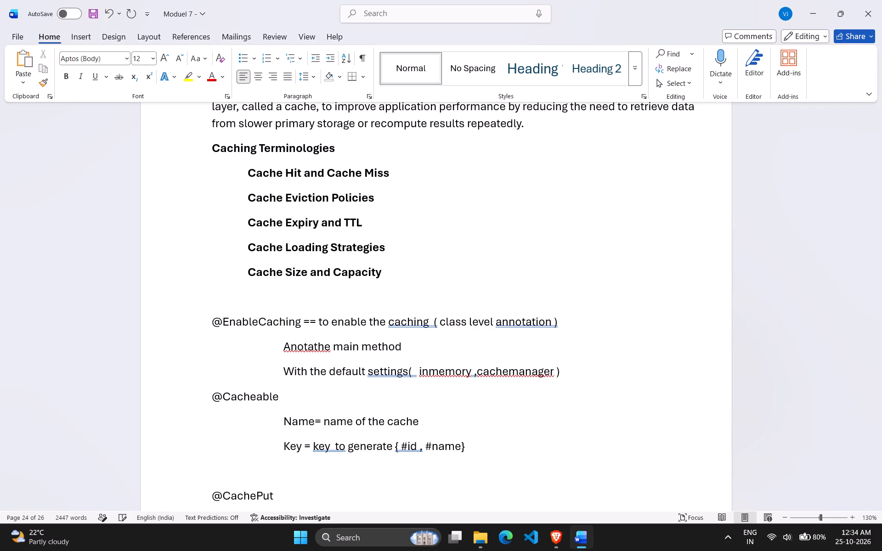
key(alt+Tab)
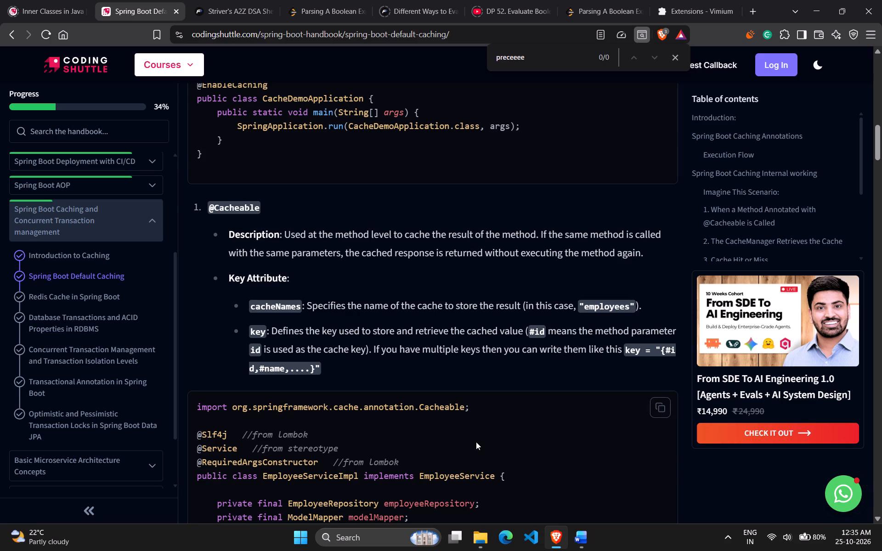
key(alt+Tab)
key(Up)
key(Up)
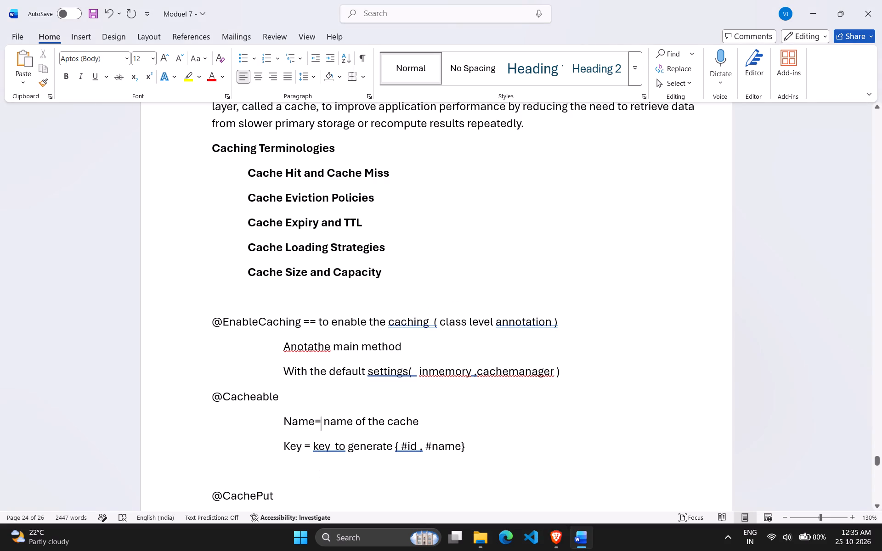
key(Down)
key(Down)
key(Up)
key(Right)
key(Right)
key(Right)
key(Right)
key(Right)
key(Right)
key(Right)
key(Right)
key(Right)
key(Right)
key(Right)
key(Right)
key(Right)
key(Right)
key(Right)
key(Right)
key(Right)
key(Right)
key(Right)
key(Right)
key(End)
key(End)
key(space)
text(steh)
key(space)
key(BackSpace)
key(BackSpace)
key(BackSpace)
key(BackSpace)
text(et fo)
key(space)
key(BackSpace)
key(BackSpace)
key(BackSpace)
text(fo)
key(space)
key(BackSpace)
key(BackSpace)
key(BackSpace)
key(f)
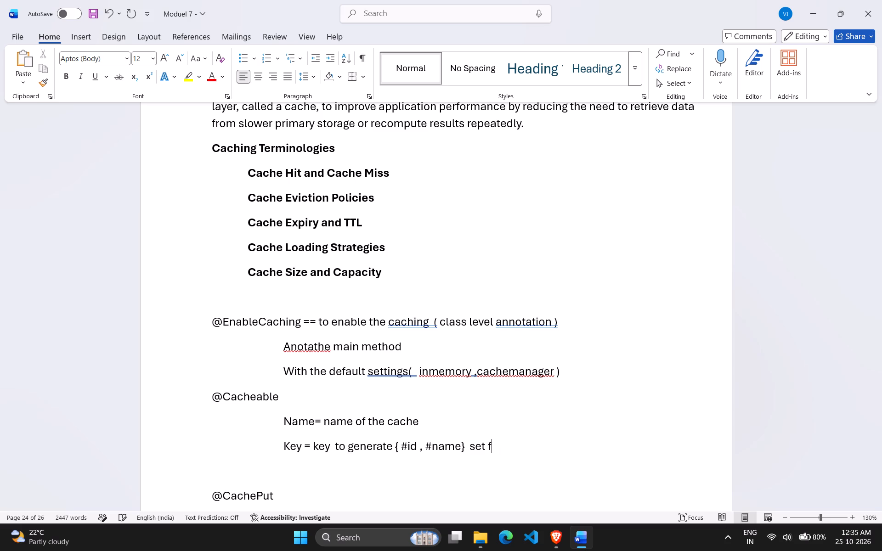
key(BackSpace)
text(of values to crae)
text(te teh)
key(space)
text(key)
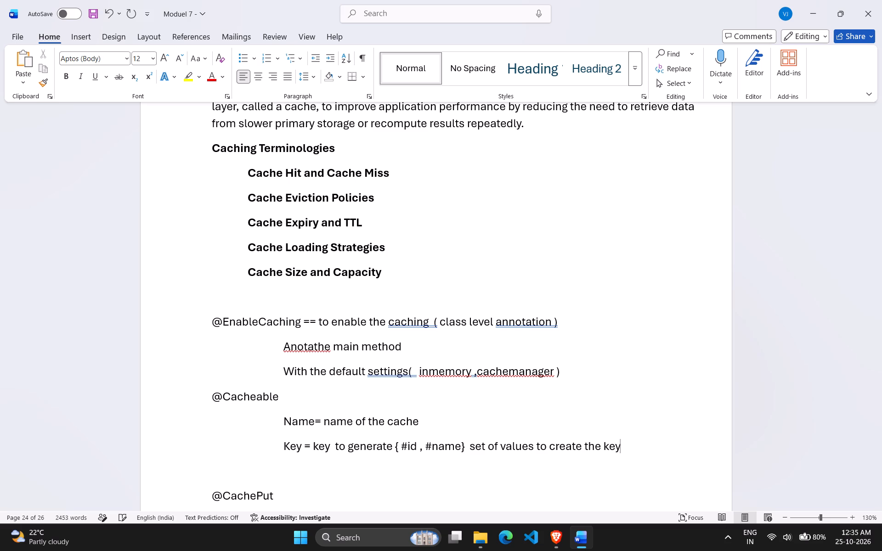
key(space)
key(alt+Tab)
scroll(441, 399, down, 3)
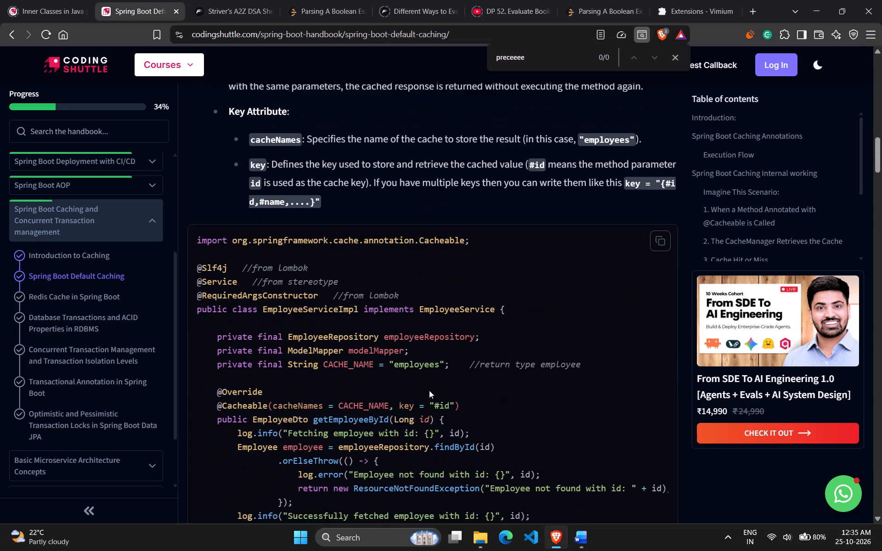
scroll(346, 411, down, 1)
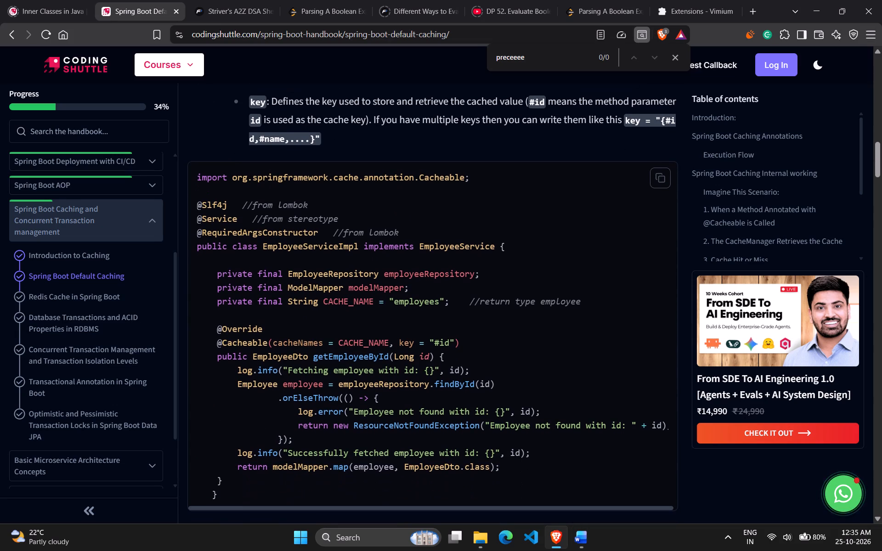
scroll(346, 414, down, 2)
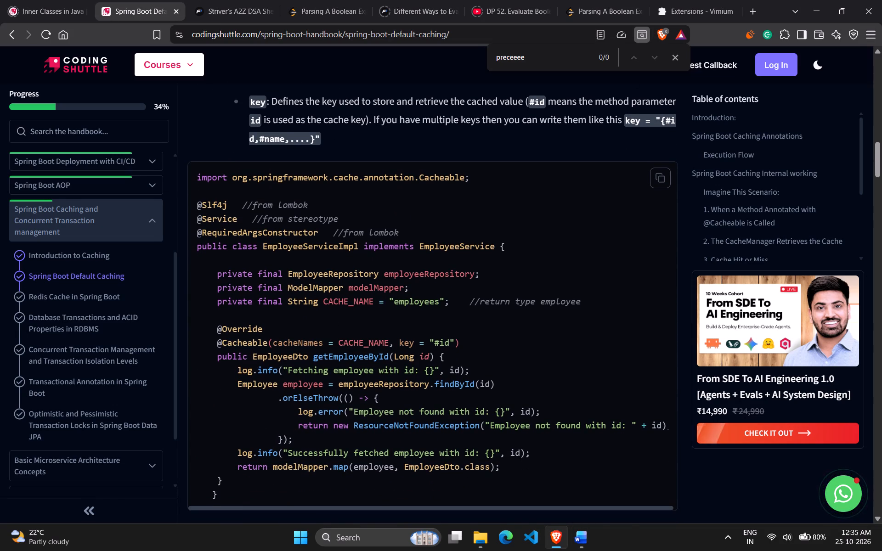
scroll(346, 414, down, 4)
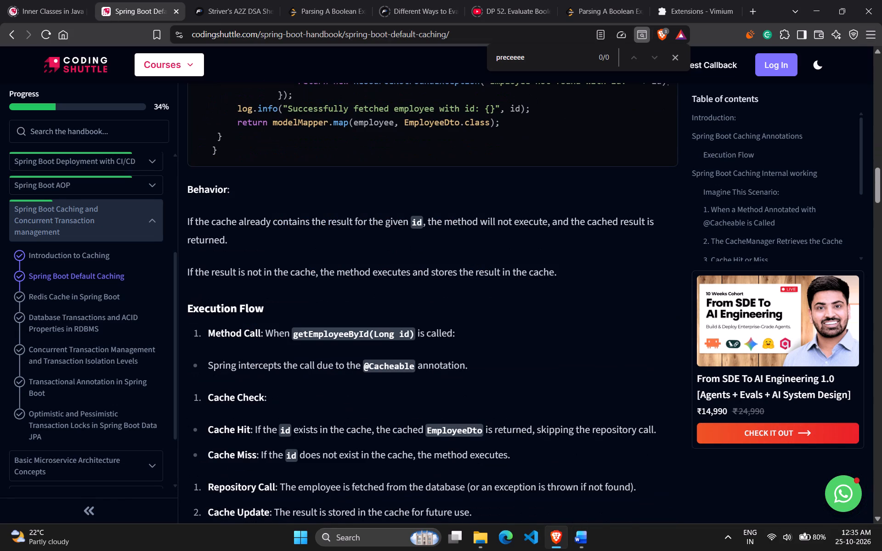
scroll(339, 424, down, 5)
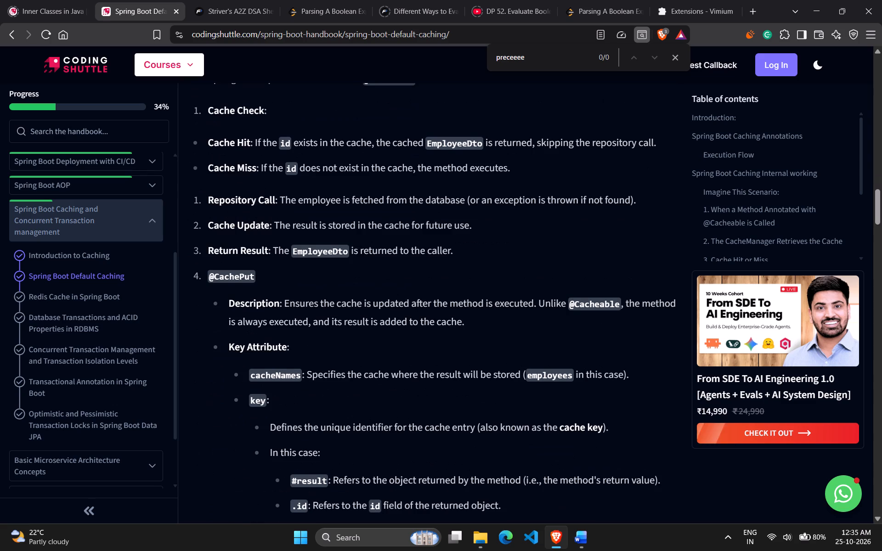
scroll(339, 424, up, 2)
scroll(339, 424, down, 6)
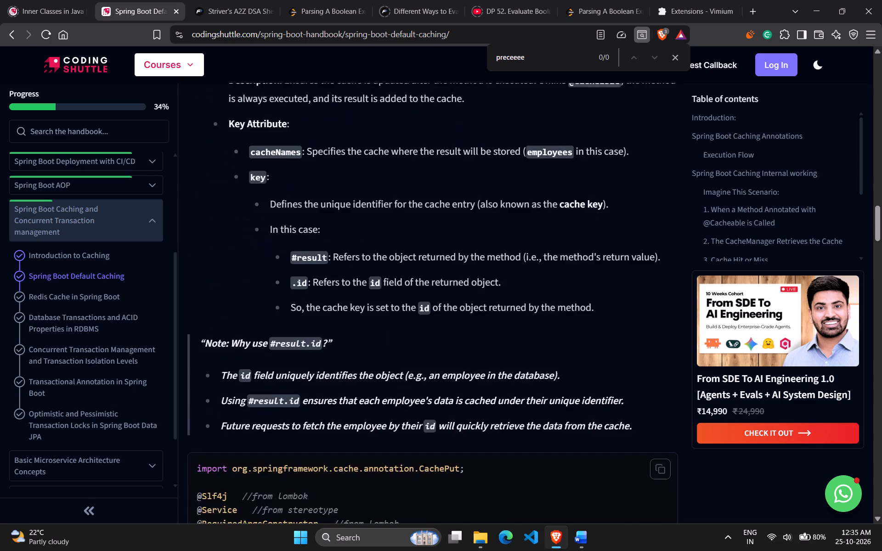
scroll(339, 424, down, 9)
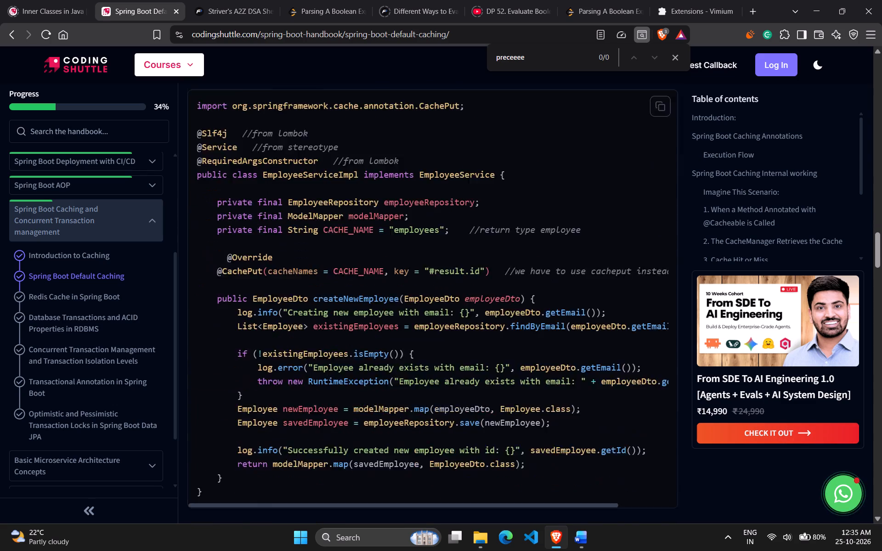
scroll(339, 424, down, 4)
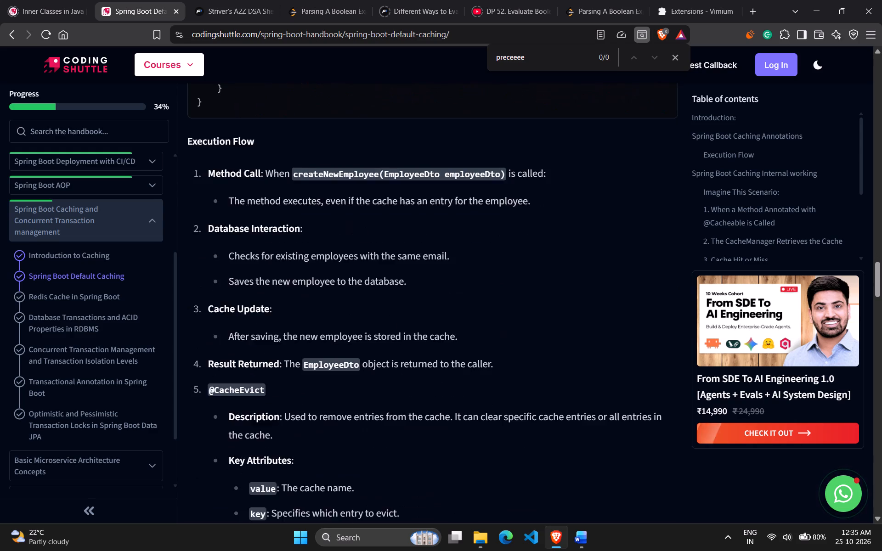
scroll(339, 424, down, 11)
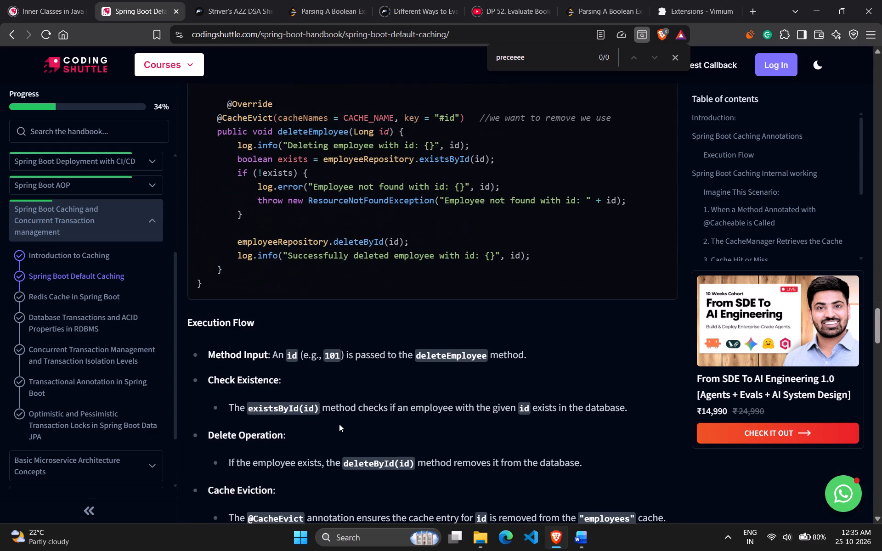
Read the rest of the default caching page, from Spring Boot Caching Internal working through the Conclusion.
scroll(339, 424, down, 4)
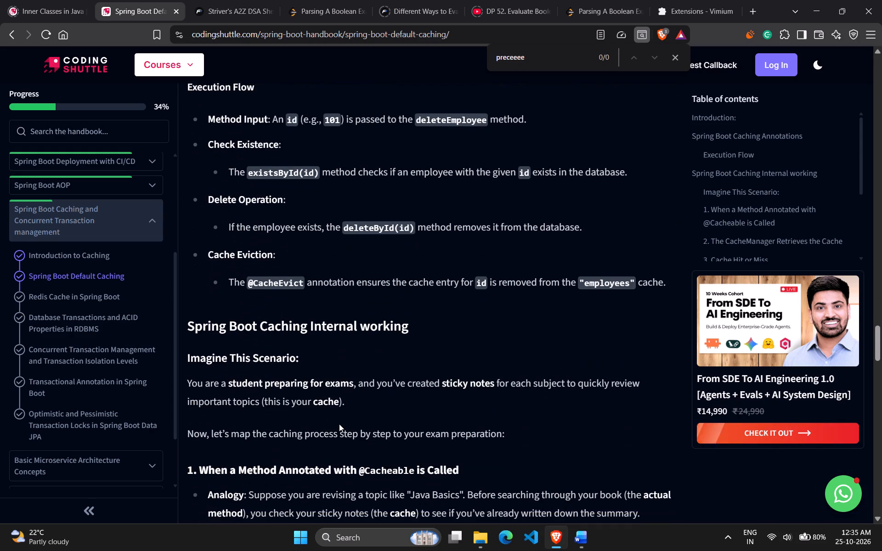
scroll(339, 424, down, 3)
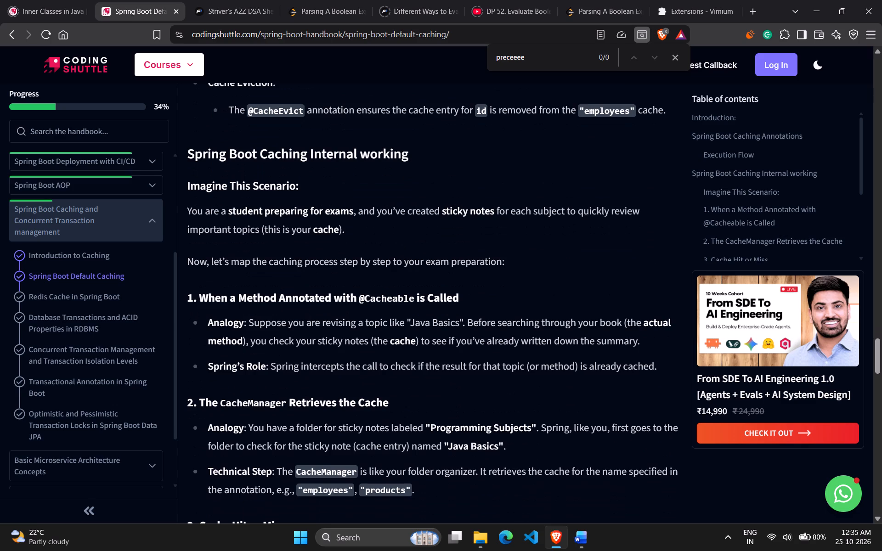
scroll(339, 424, down, 2)
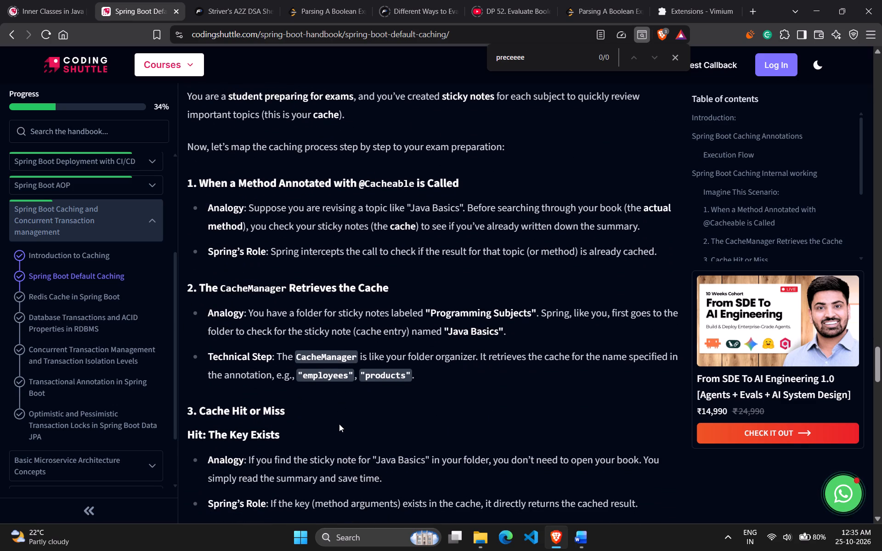
scroll(339, 424, down, 3)
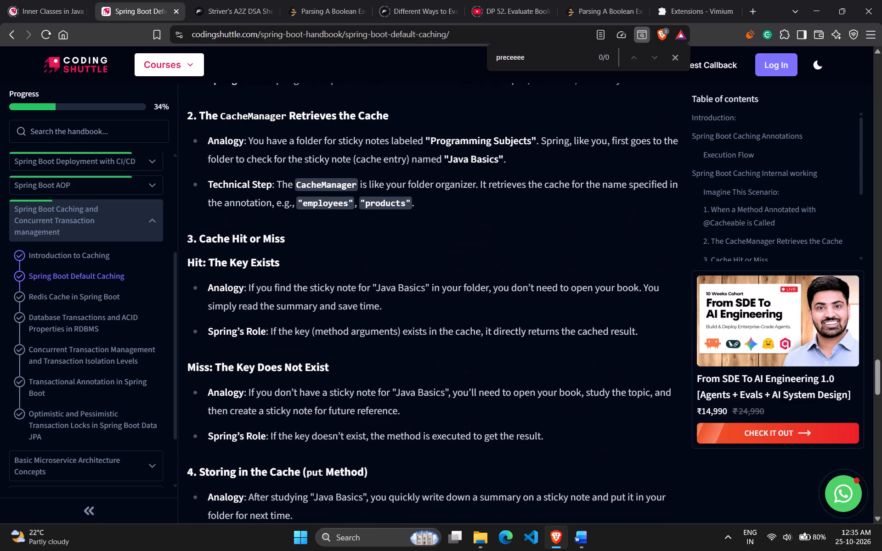
scroll(339, 424, down, 11)
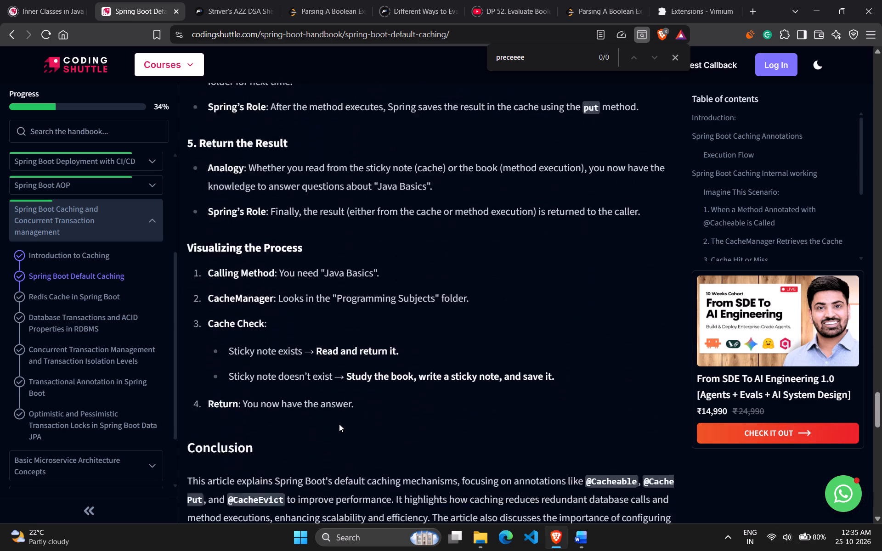
scroll(339, 424, down, 1)
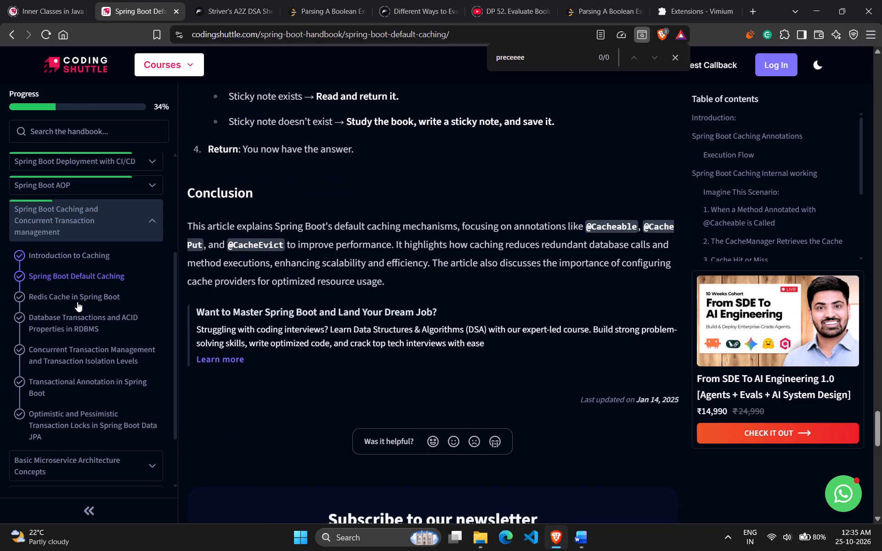
Open the handbook's Redis Cache in Spring Boot page and skim its installation, dependency and Redis Cloud sections.
click(76, 300)
scroll(398, 305, down, 3)
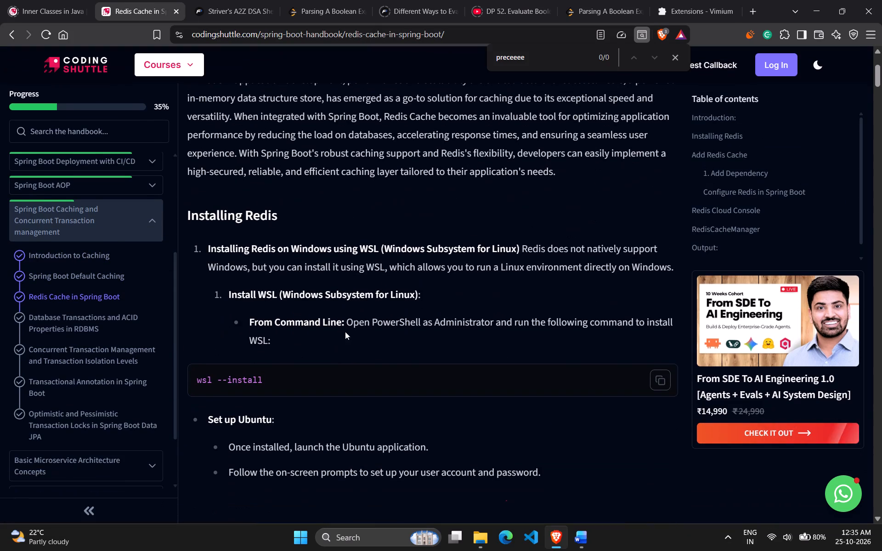
scroll(288, 381, down, 12)
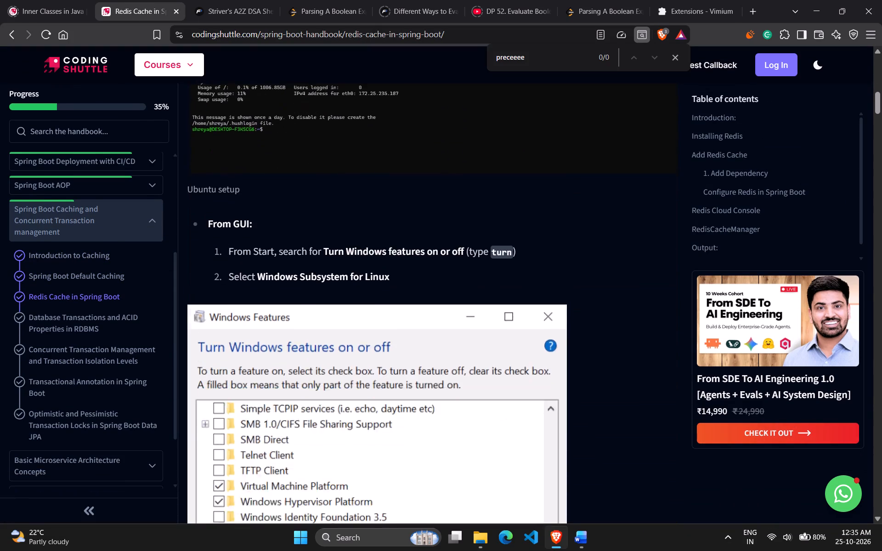
scroll(289, 383, down, 12)
scroll(288, 383, up, 1)
scroll(288, 383, down, 18)
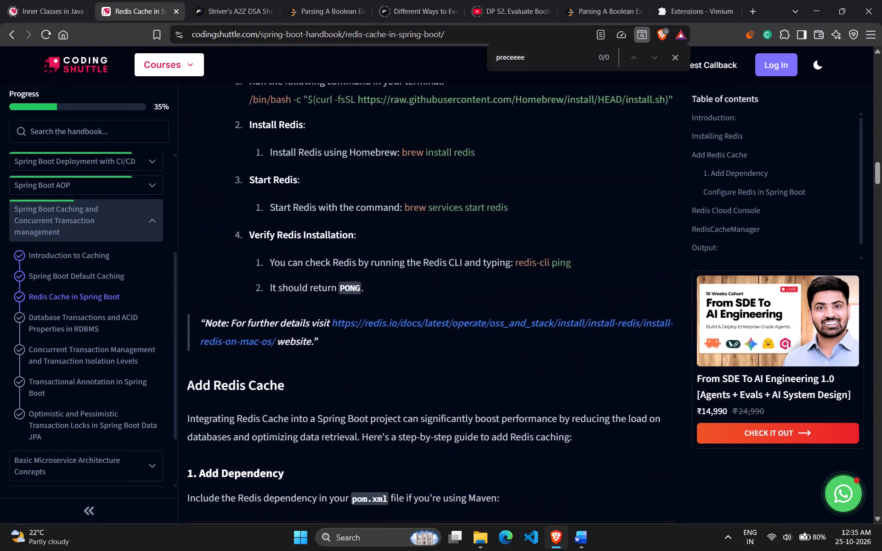
scroll(288, 383, down, 16)
scroll(287, 383, up, 6)
scroll(287, 383, down, 13)
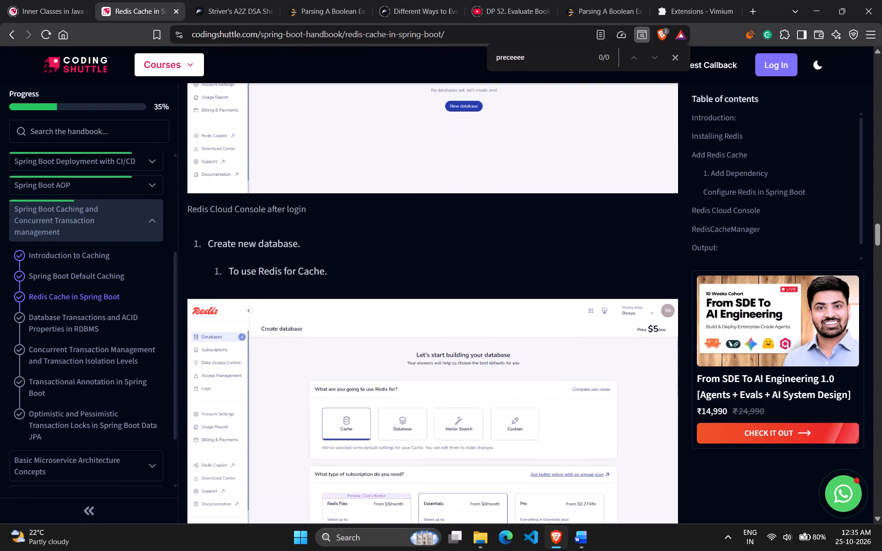
scroll(287, 383, down, 16)
scroll(286, 383, down, 19)
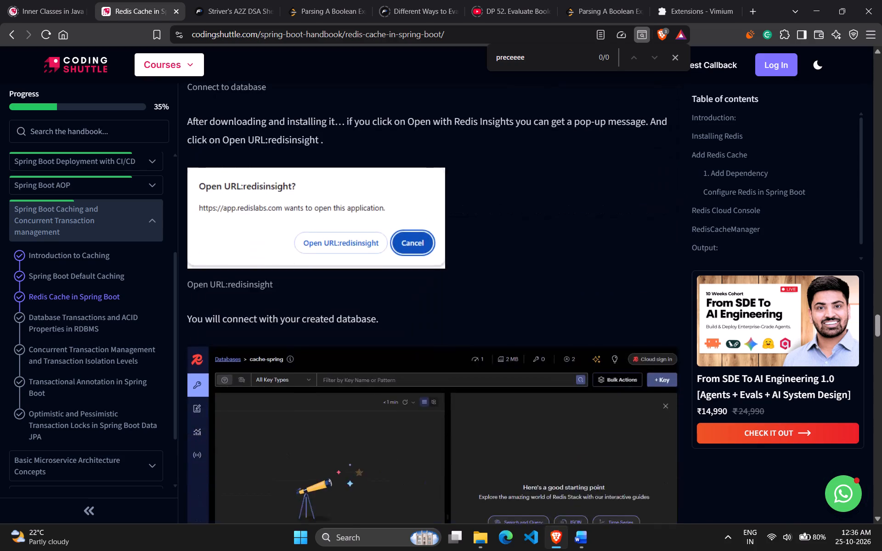
scroll(286, 383, down, 13)
Open the Database Transactions and ACID Properties in RDBMS page and skim its commit, rollback and error handling sections.
click(102, 315)
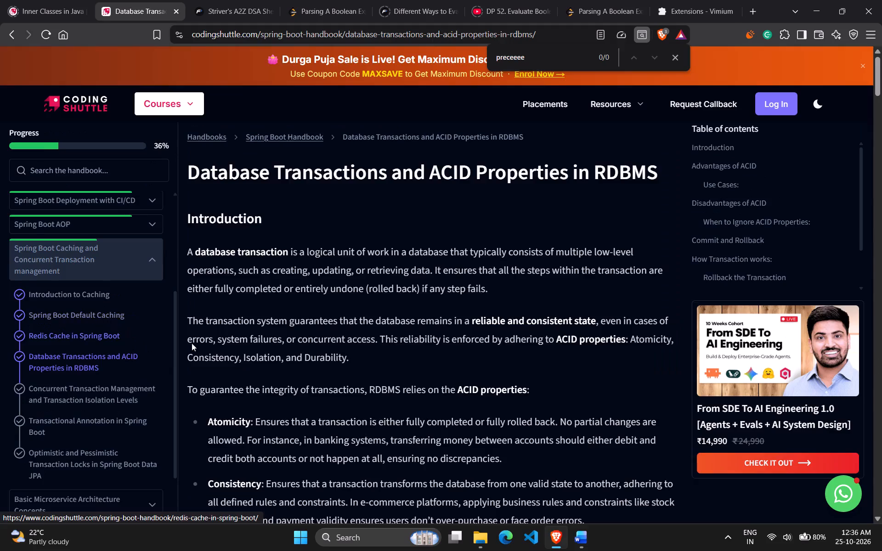
scroll(367, 345, down, 16)
scroll(373, 349, down, 18)
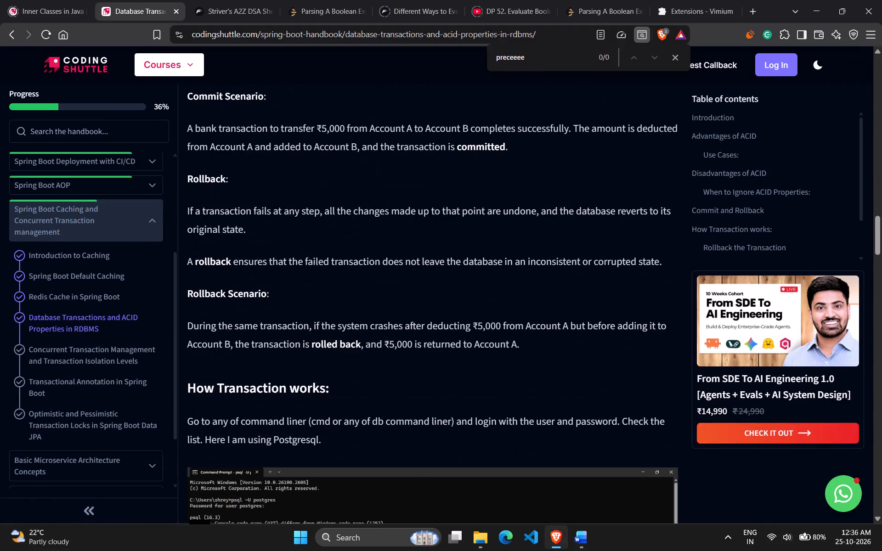
scroll(373, 349, down, 18)
scroll(373, 349, up, 1)
scroll(373, 349, down, 3)
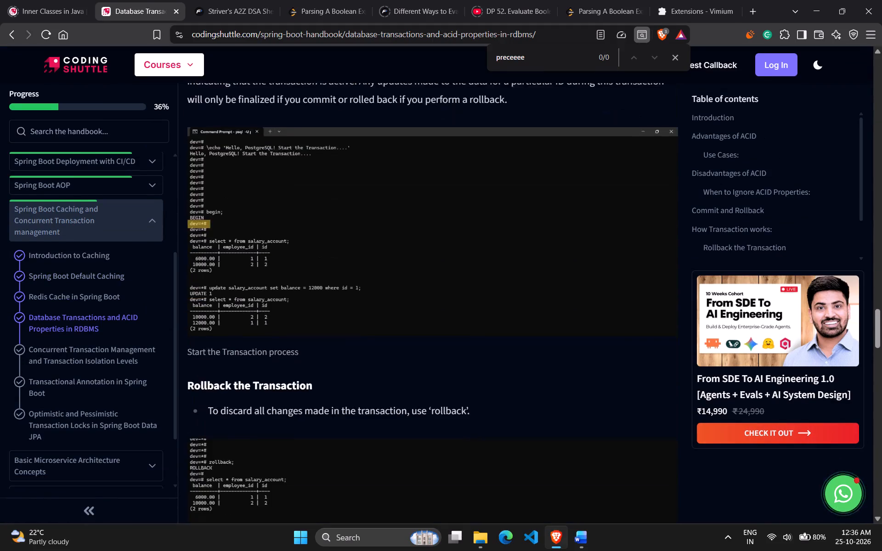
scroll(373, 349, down, 9)
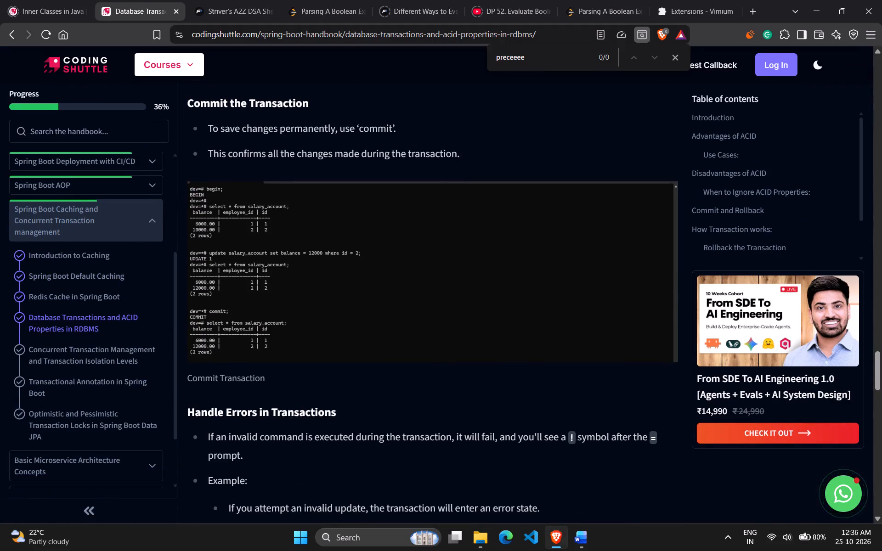
scroll(373, 349, down, 16)
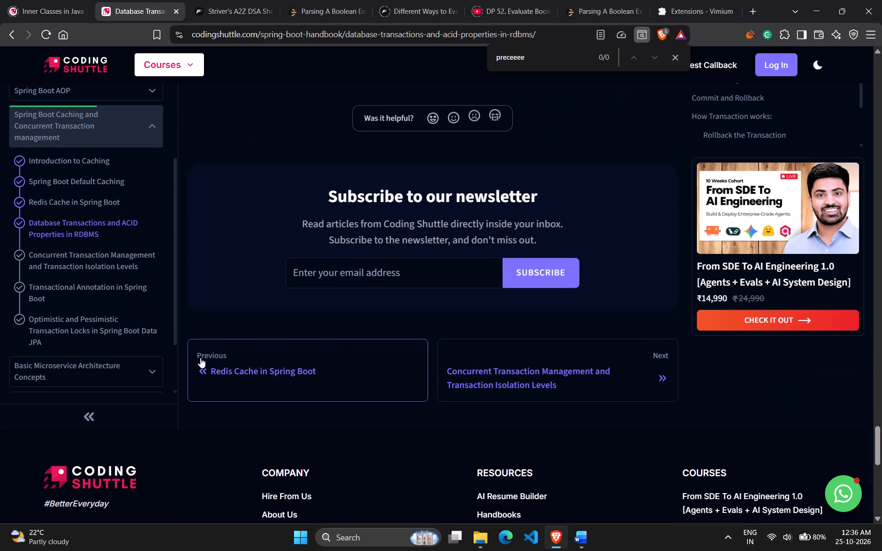
Open the Concurrent Transaction Management and Transaction Isolation Levels page and copy its Isolation Levels table image.
click(116, 263)
scroll(312, 344, down, 2)
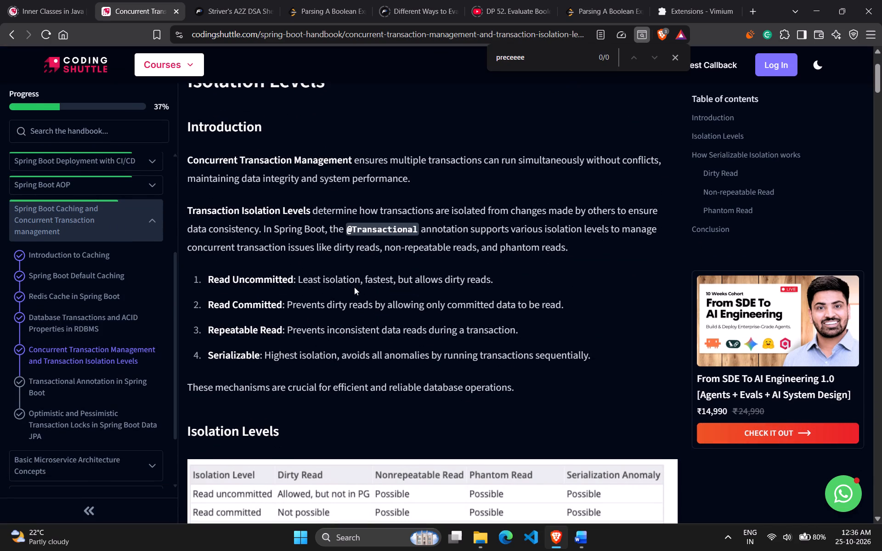
scroll(328, 296, down, 4)
scroll(329, 297, up, 4)
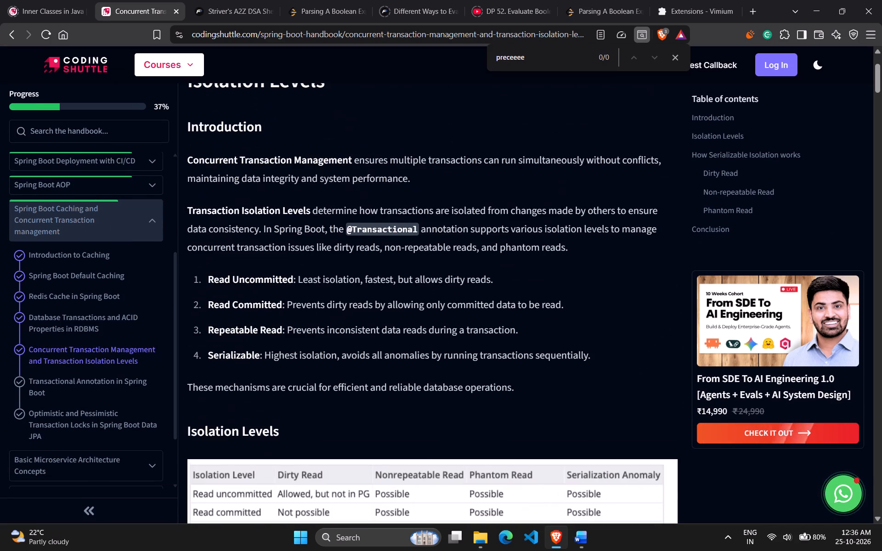
scroll(433, 277, down, 5)
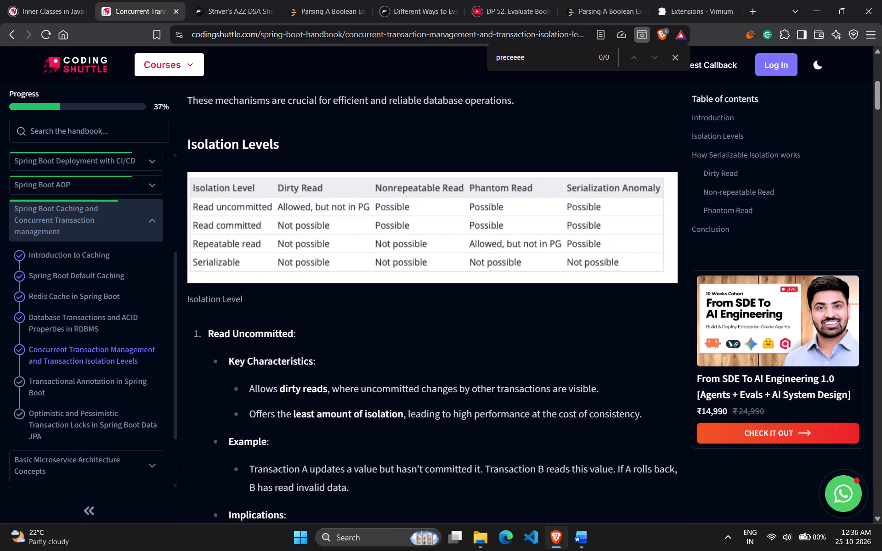
right_click(410, 238)
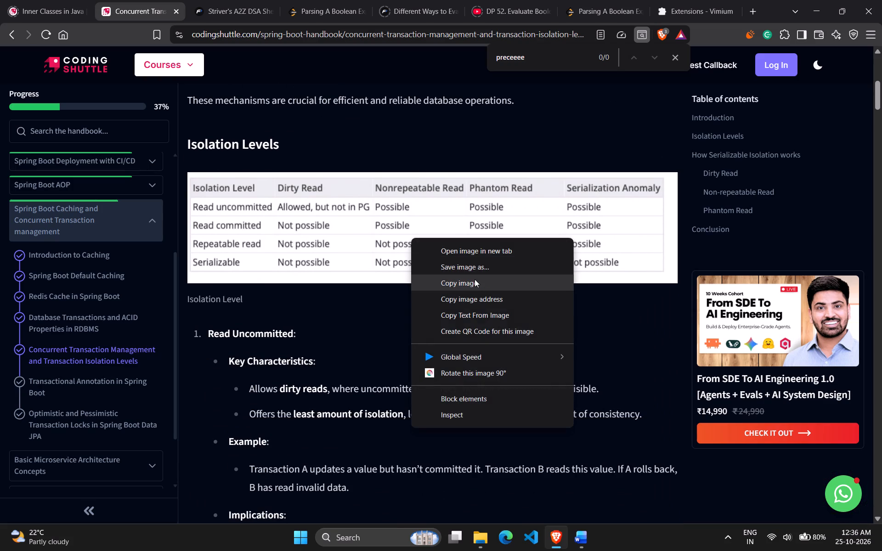
click(474, 279)
Switch to Word and paste the copied isolation levels table image below Seriablizable, the last item of the Isolation list.
key(alt+Tab)
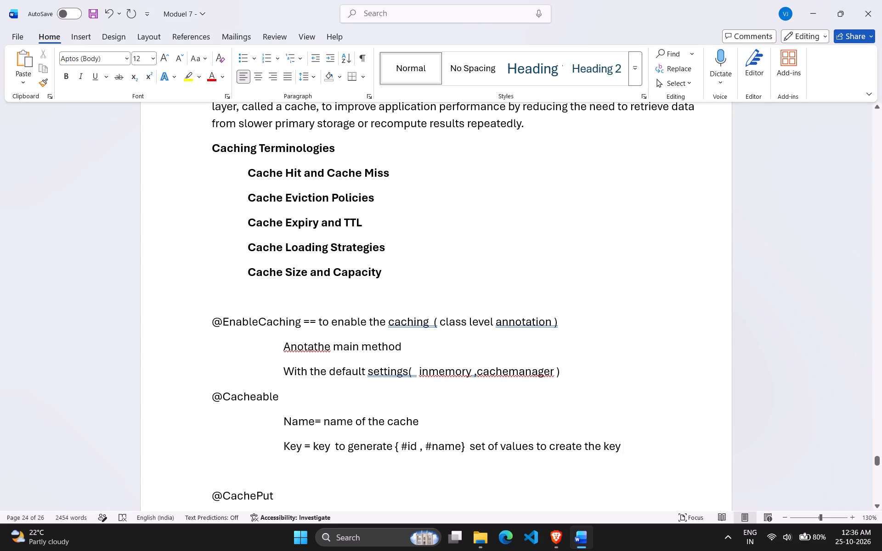
scroll(351, 393, down, 15)
scroll(379, 387, down, 8)
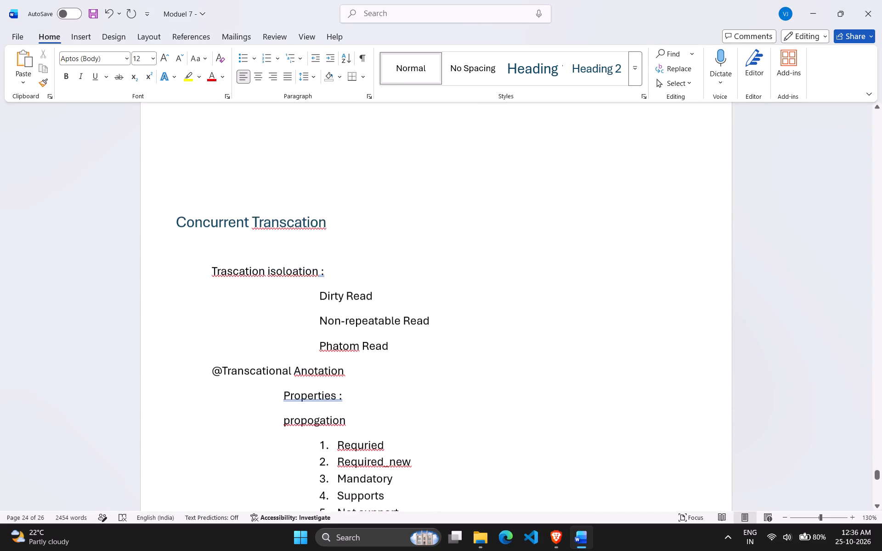
scroll(377, 386, down, 1)
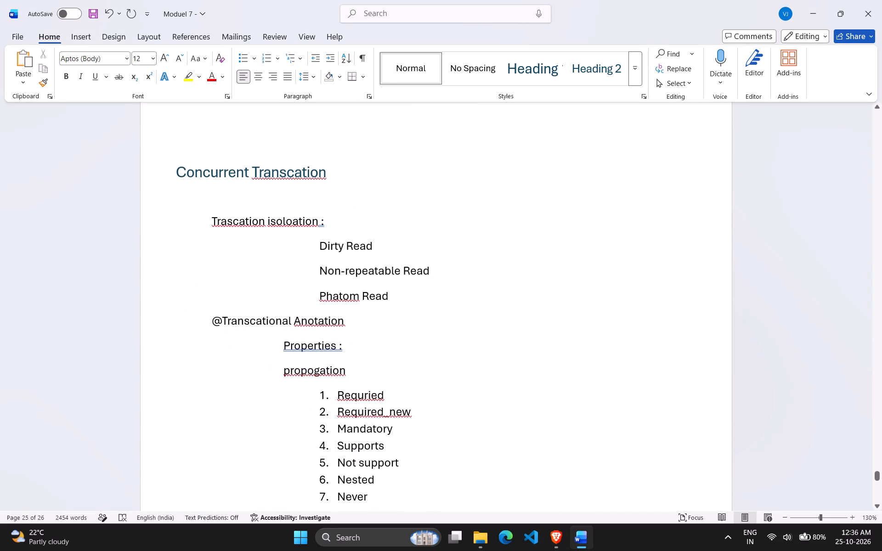
click(378, 318)
scroll(378, 346, down, 11)
scroll(357, 325, up, 3)
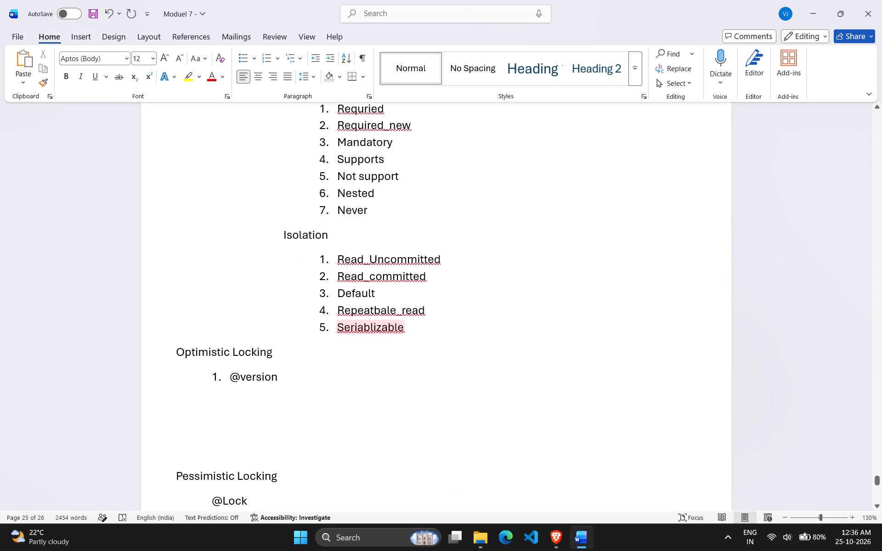
click(460, 337)
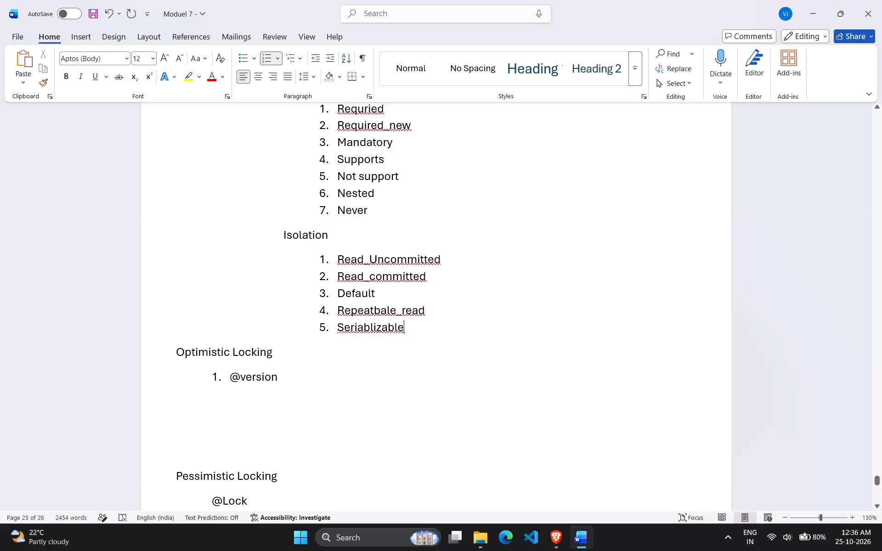
key(Return)
key(Return)
key(ctrl+v)
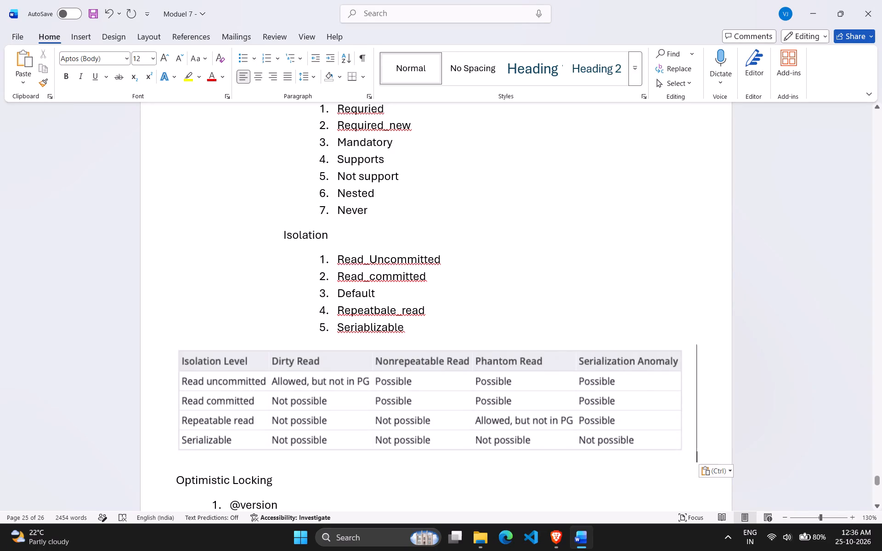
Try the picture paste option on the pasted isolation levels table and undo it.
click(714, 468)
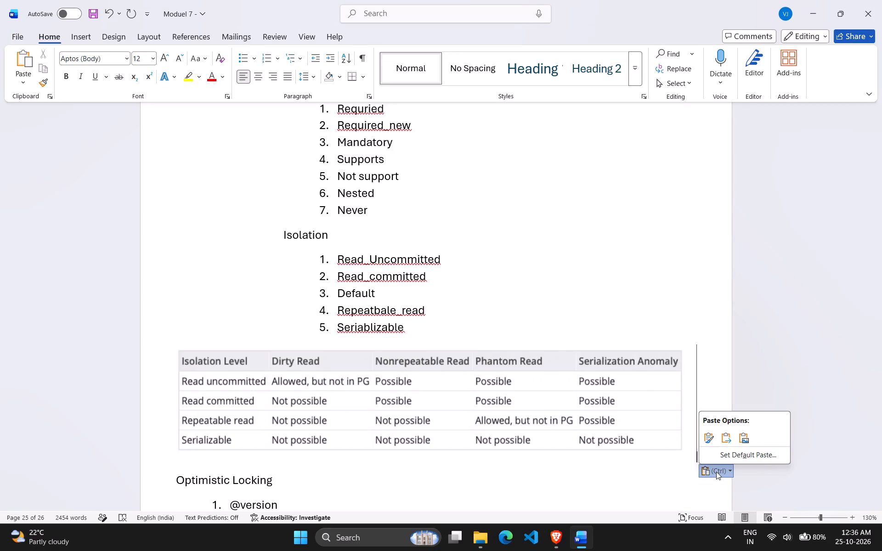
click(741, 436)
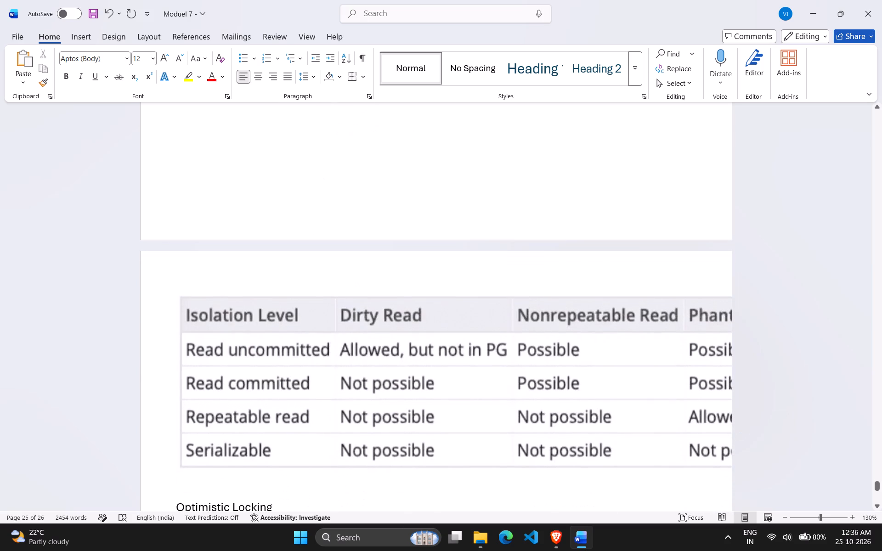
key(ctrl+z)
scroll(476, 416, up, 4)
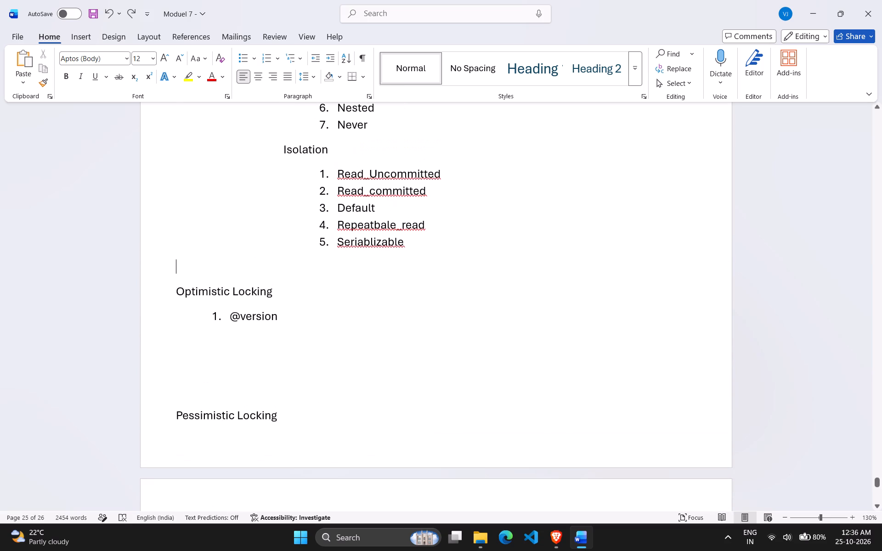
Paste the isolation levels table image again below Seriablizable, above Optimistic Locking, using the merge formatting paste option.
key(ctrl+v)
click(712, 386)
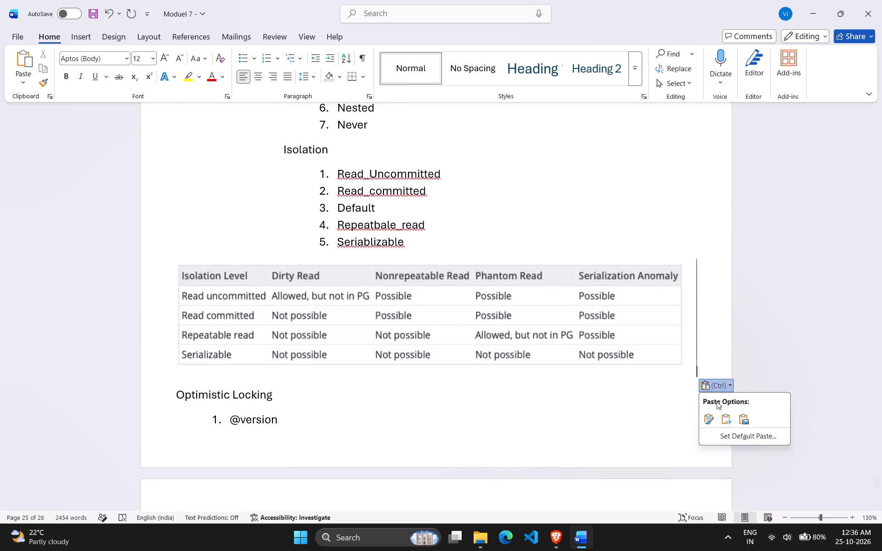
click(719, 420)
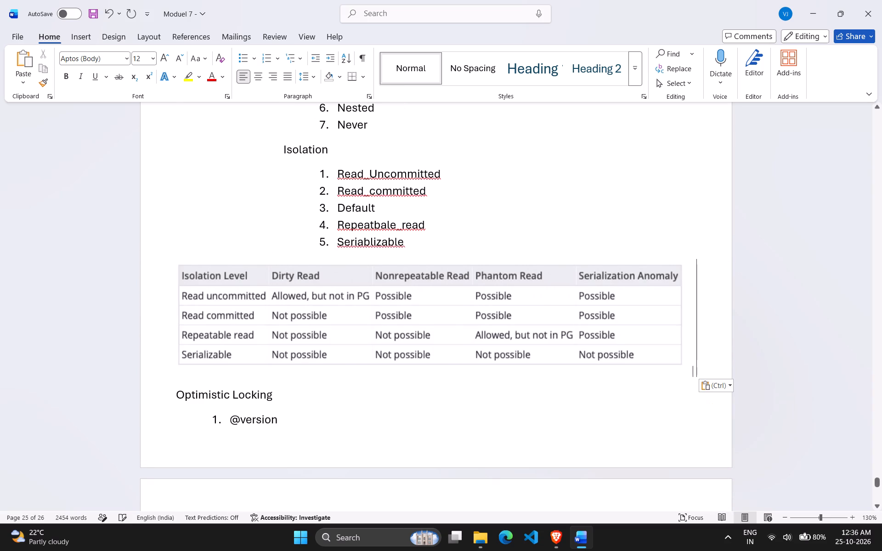
click(576, 419)
scroll(470, 397, up, 1)
Switch to the handbook in Brave and skim the isolation level explanations and the Dirty, Non-repeatable and Phantom Read sections.
key(alt+Tab)
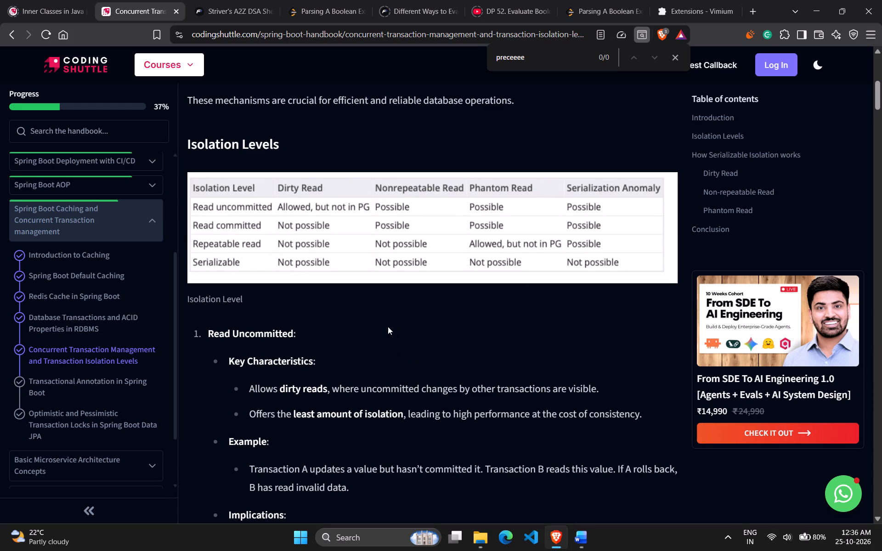
scroll(388, 326, down, 13)
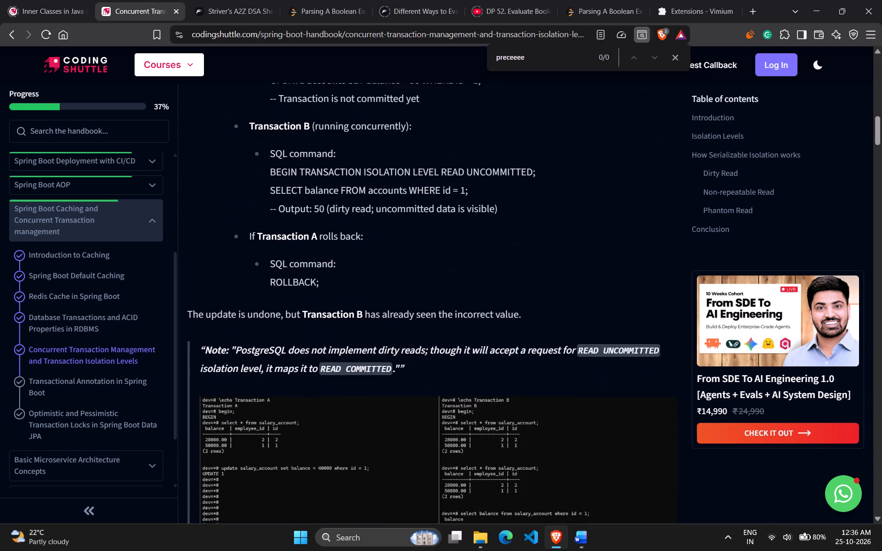
scroll(388, 326, down, 10)
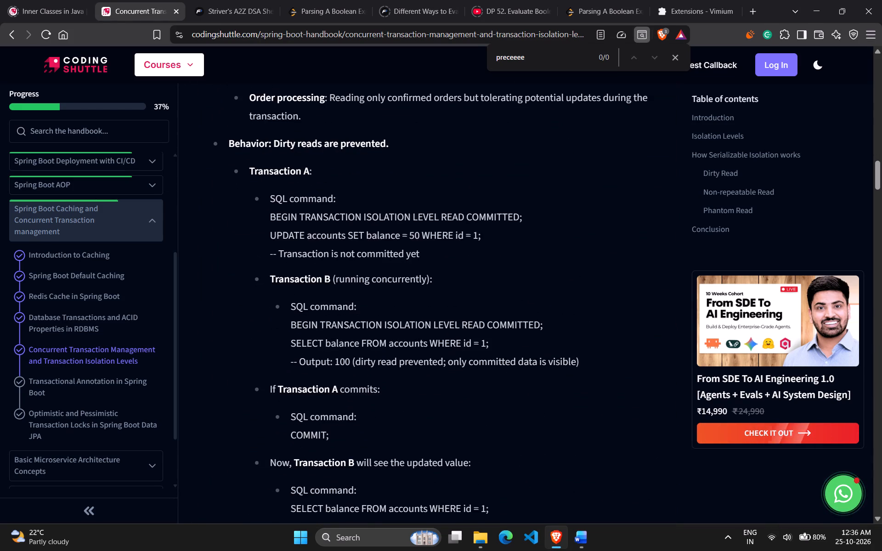
scroll(388, 326, down, 16)
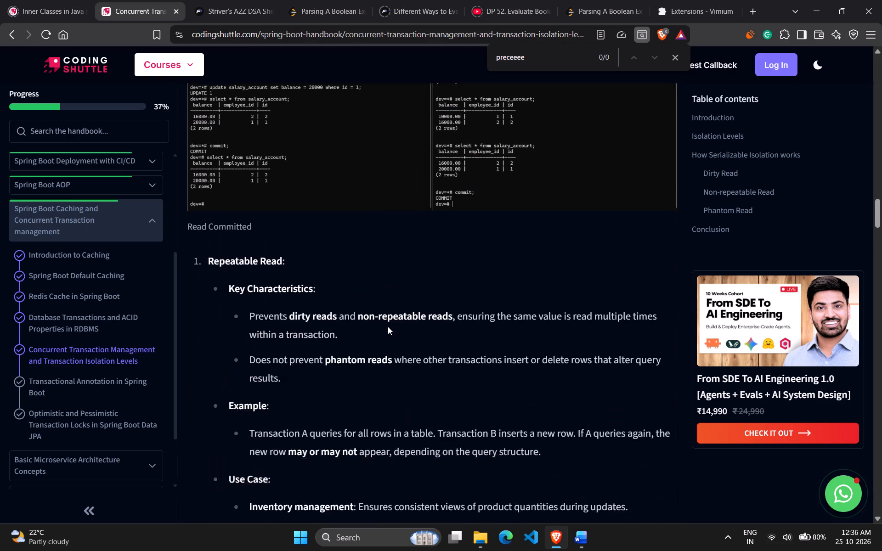
scroll(388, 326, down, 19)
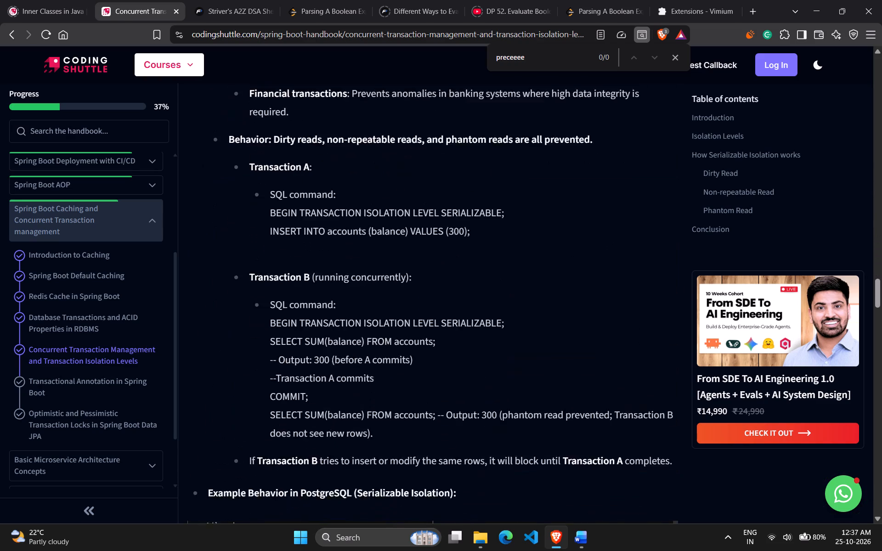
scroll(388, 326, down, 10)
scroll(388, 326, down, 20)
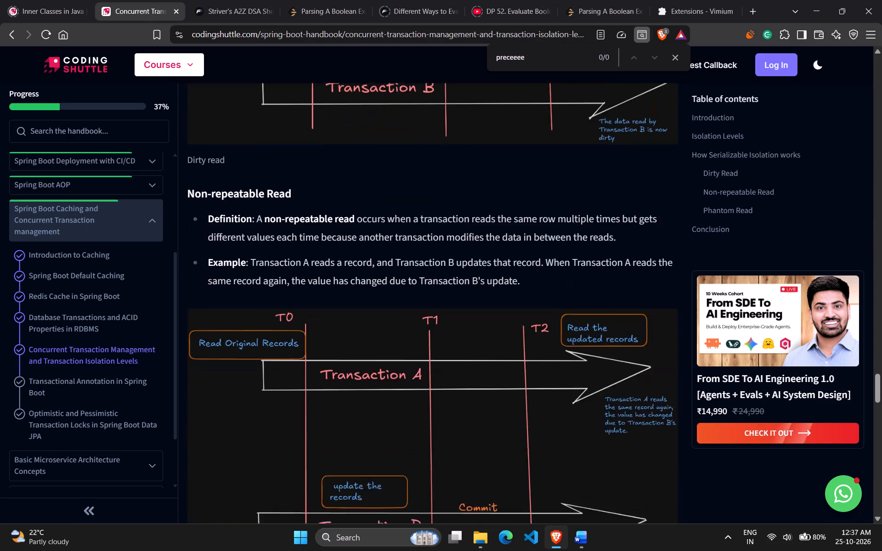
scroll(388, 326, down, 7)
scroll(388, 326, up, 5)
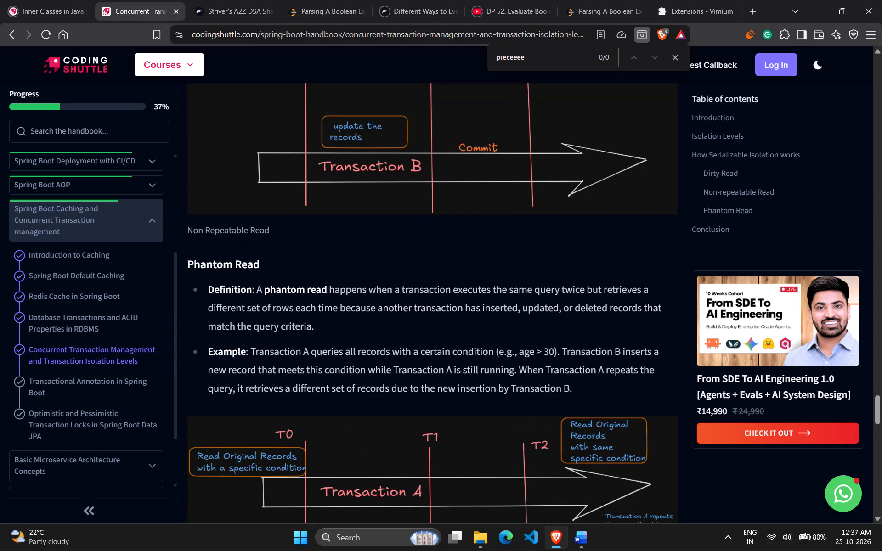
scroll(388, 326, down, 20)
scroll(388, 326, down, 3)
scroll(388, 326, up, 9)
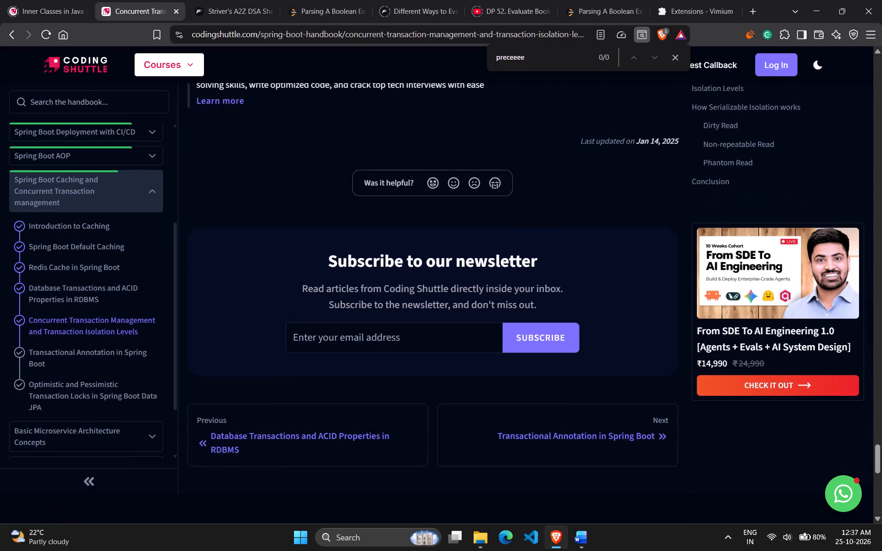
scroll(122, 399, down, 2)
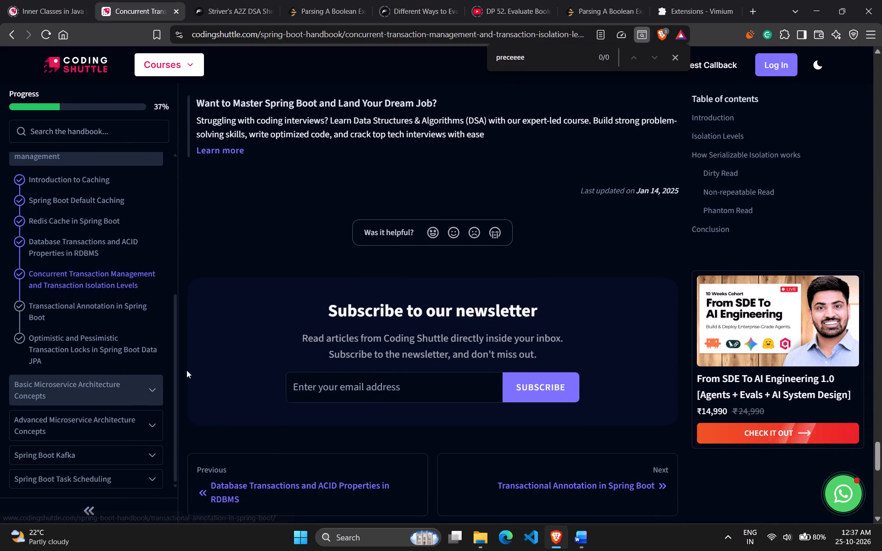
scroll(540, 377, up, 12)
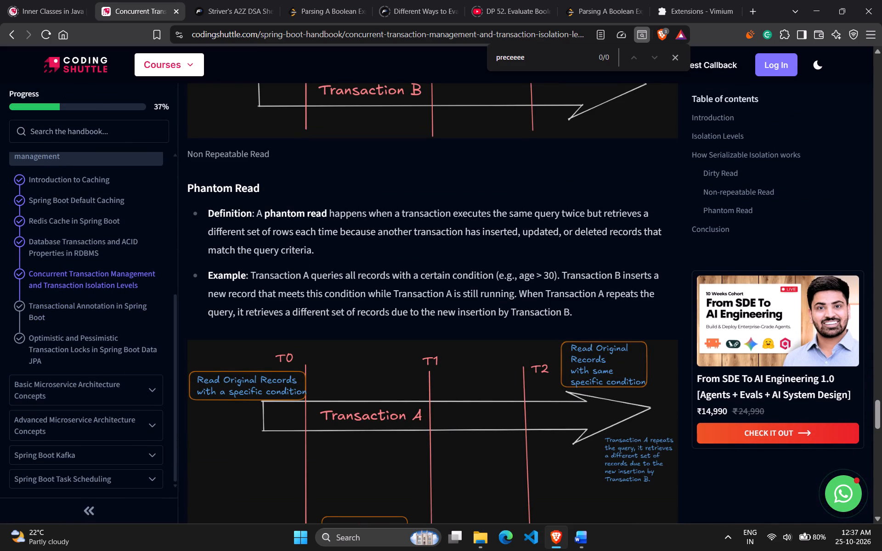
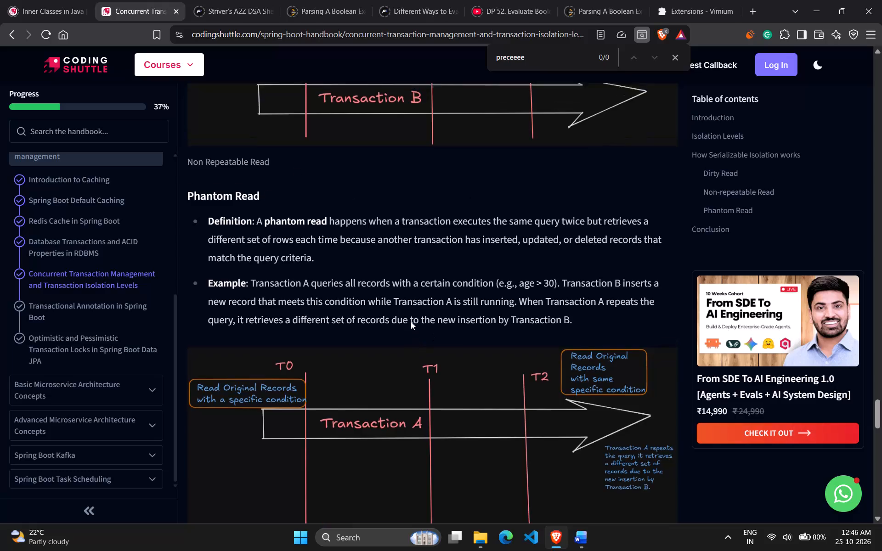
Examine the isolation levels introduction and the Read Uncommitted through Serializable explanations on the concurrent transaction management page.
scroll(415, 302, up, 2)
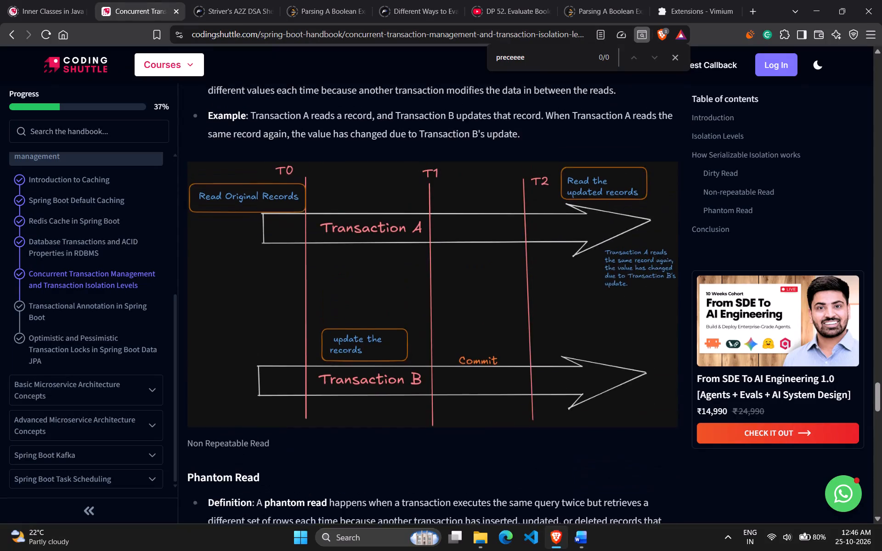
scroll(414, 297, up, 20)
scroll(414, 297, up, 20)
scroll(414, 297, up, 8)
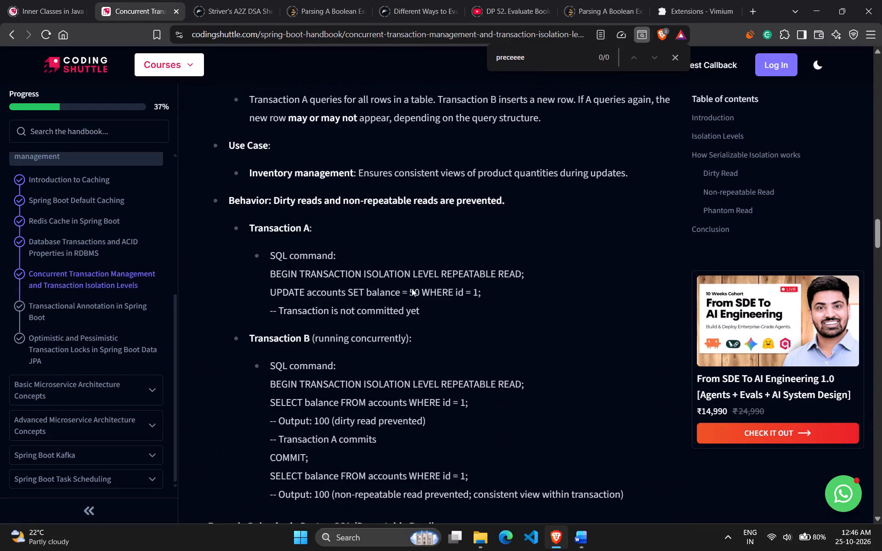
scroll(412, 288, up, 20)
scroll(412, 288, up, 20)
scroll(412, 288, up, 8)
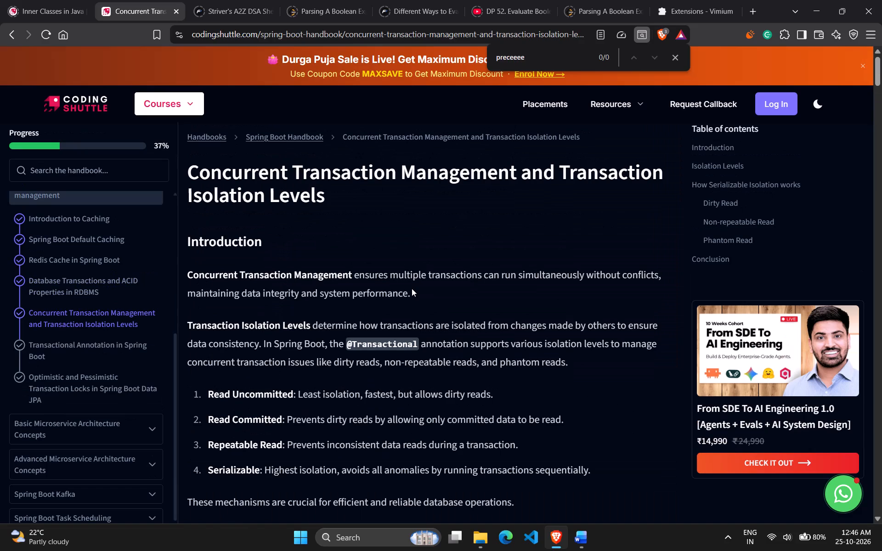
scroll(412, 288, up, 2)
scroll(340, 395, down, 2)
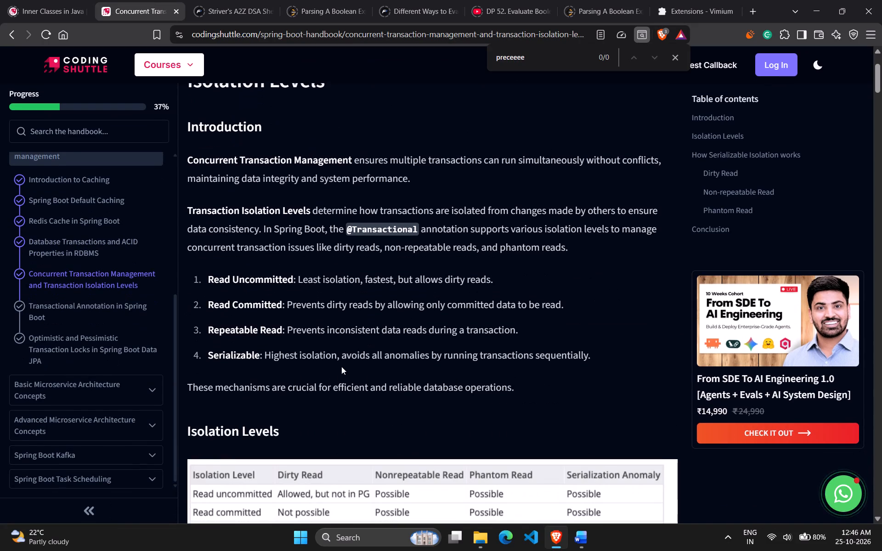
scroll(320, 347, down, 7)
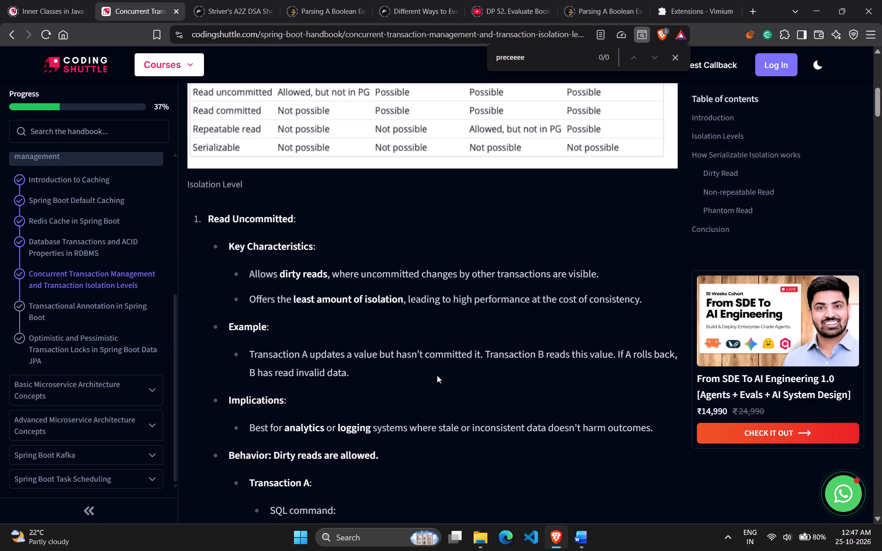
scroll(346, 272, down, 18)
scroll(346, 272, down, 9)
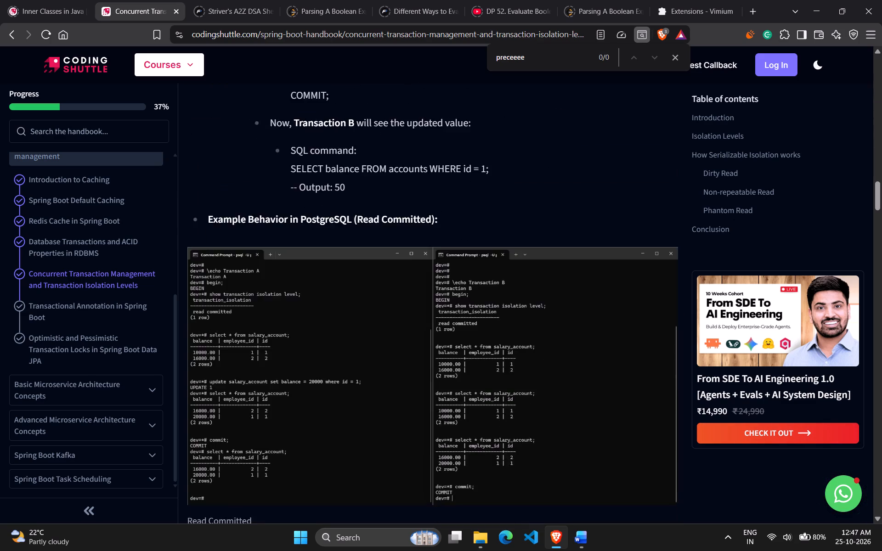
scroll(346, 272, down, 20)
scroll(346, 272, down, 6)
Open the Transactional Annotation in Spring Boot handbook page and copy the propagation value descriptions from REQUIRED to NEVER.
click(96, 311)
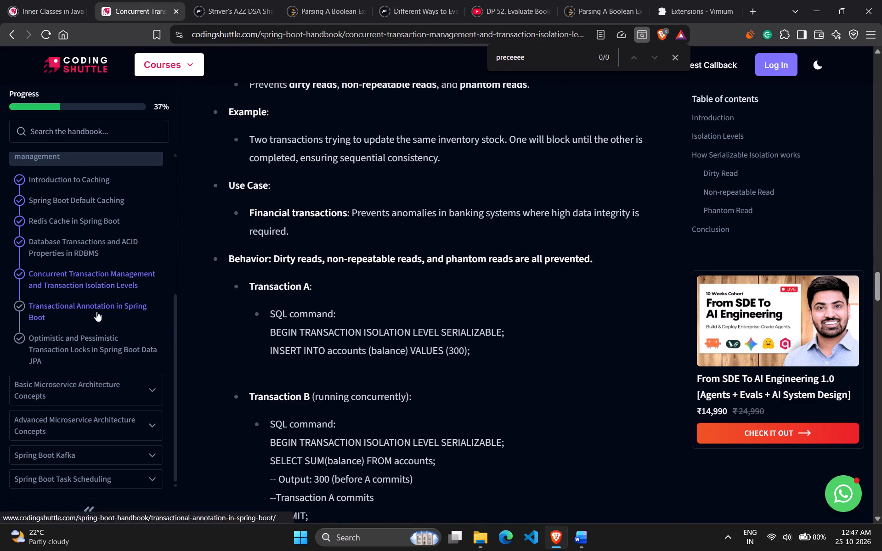
scroll(325, 338, down, 6)
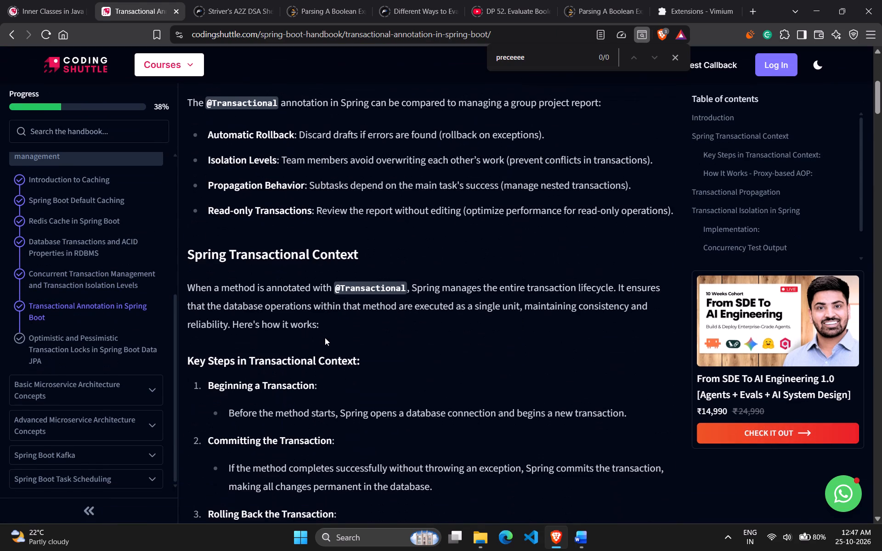
scroll(321, 337, down, 3)
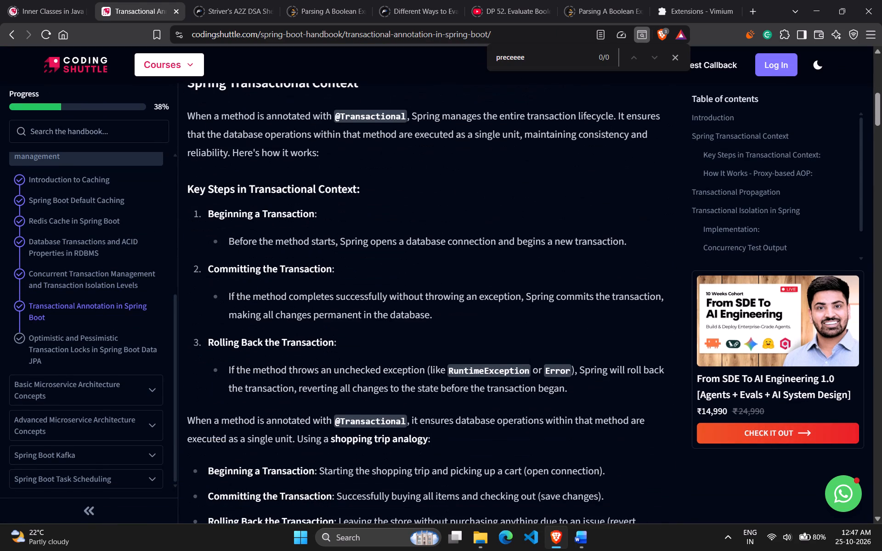
scroll(317, 336, down, 18)
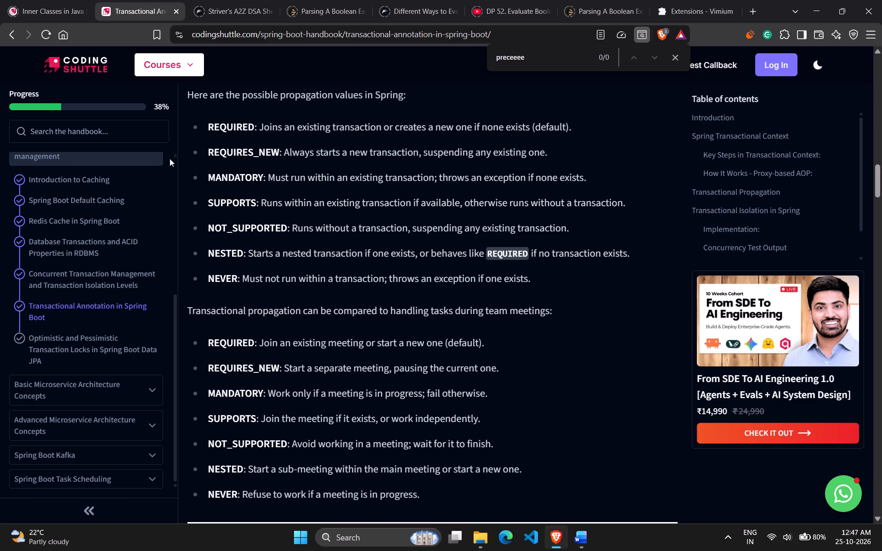
drag(202, 125, 578, 282)
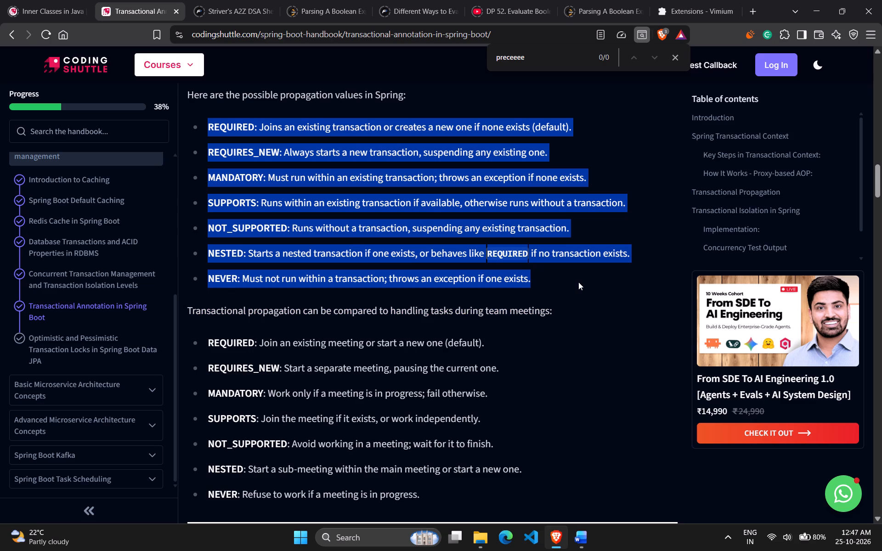
drag(578, 282, 577, 282)
key(ctrl+c)
Switch to Word and replace the numbered list under propogation with the copied propagation value descriptions.
key(alt+Tab)
scroll(418, 334, up, 4)
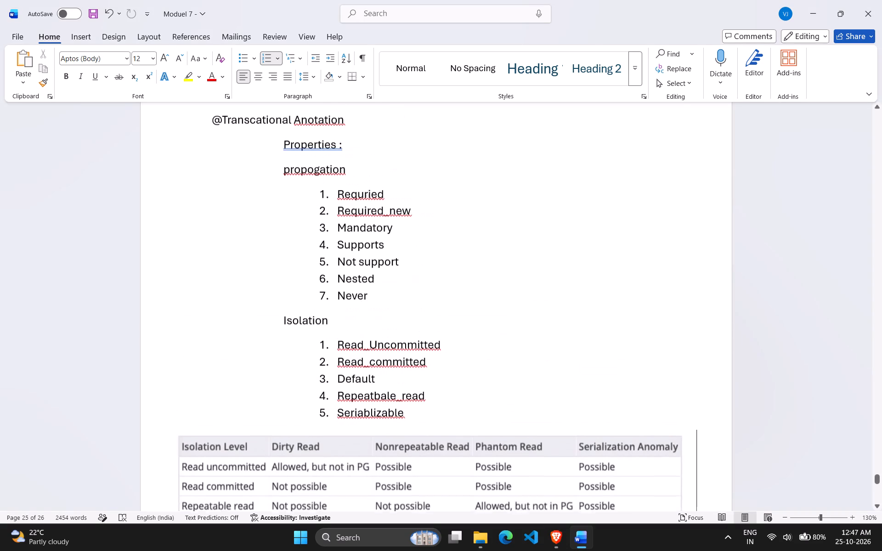
drag(334, 200, 403, 310)
key(ctrl+v)
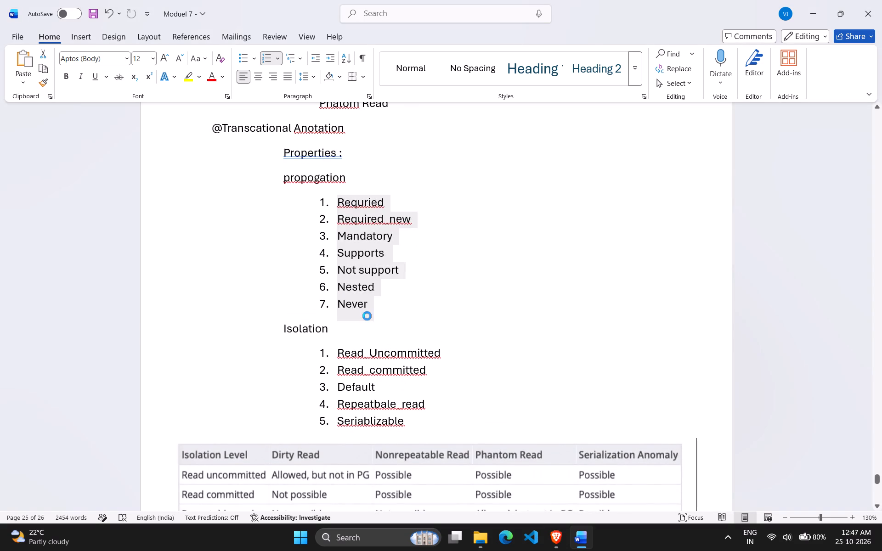
key(alt+Tab)
key(alt+Tab)
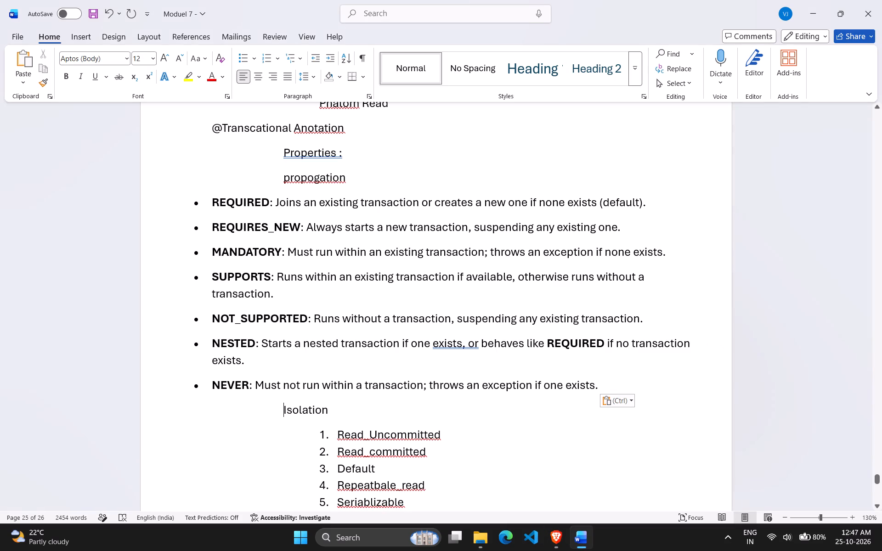
Indent all the pasted propagation bullets, REQUIRED to NEVER, so they sit nested beneath the propogation heading.
drag(209, 202, 573, 391)
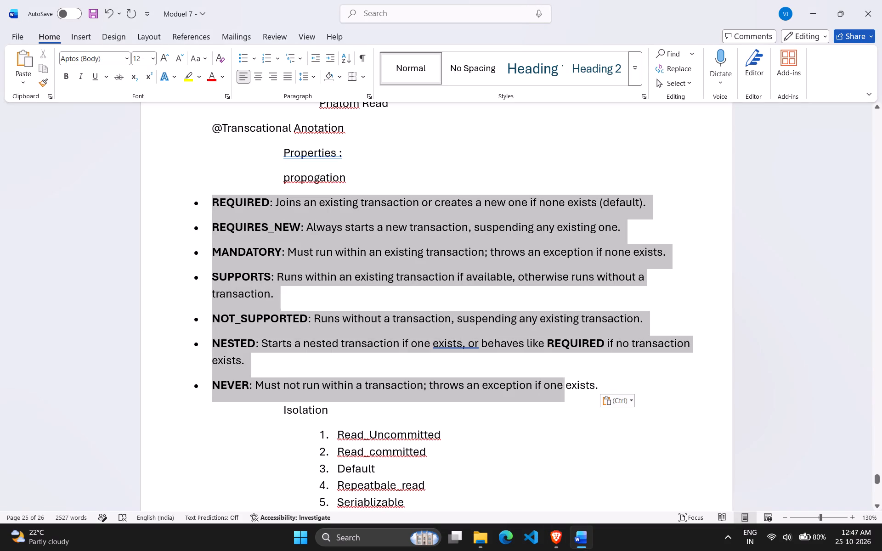
drag(573, 391, 614, 390)
key(Tab)
key(Tab)
key(Tab)
key(Tab)
key(Tab)
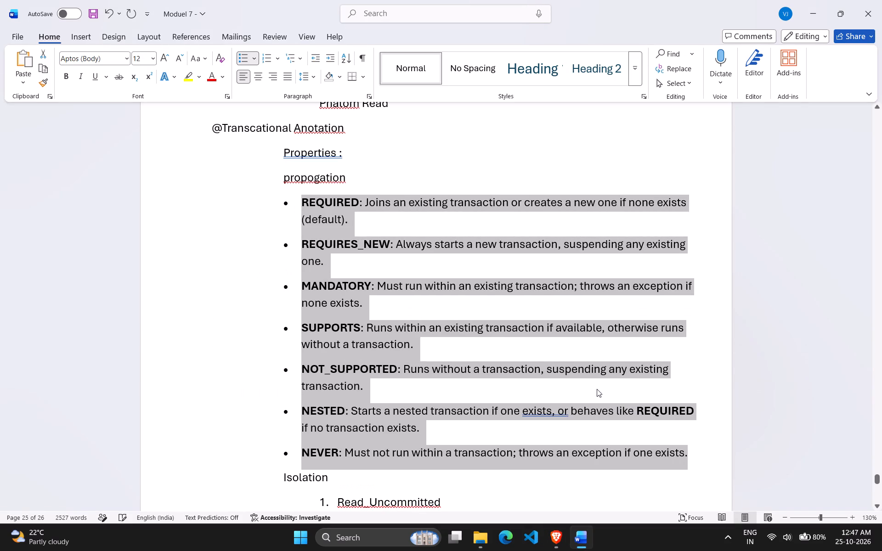
key(Tab)
click(595, 489)
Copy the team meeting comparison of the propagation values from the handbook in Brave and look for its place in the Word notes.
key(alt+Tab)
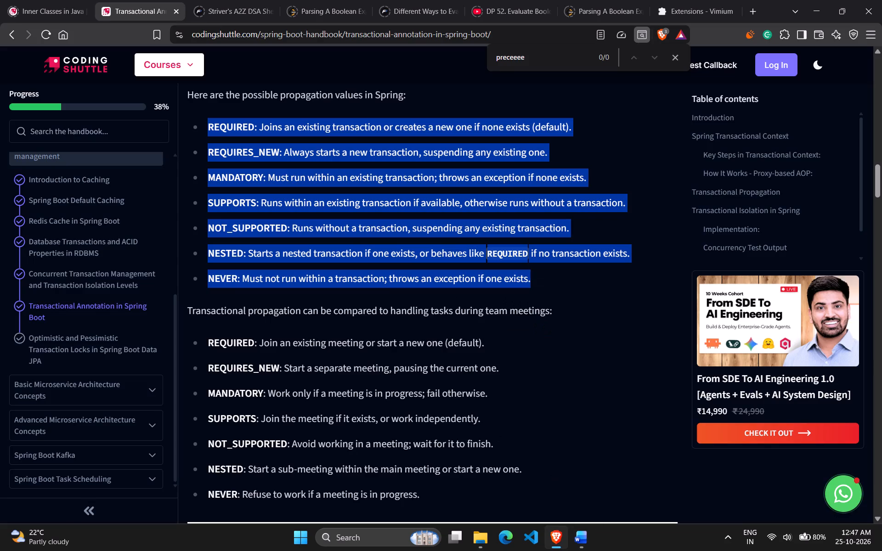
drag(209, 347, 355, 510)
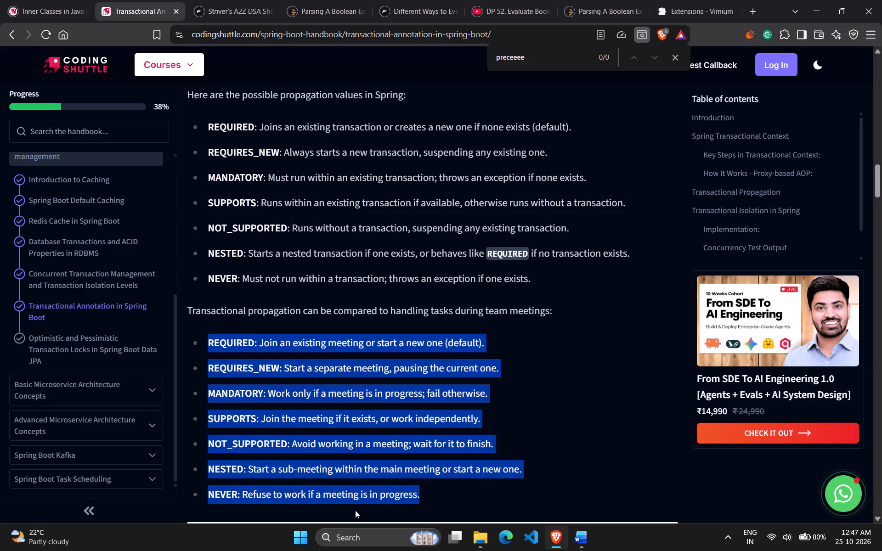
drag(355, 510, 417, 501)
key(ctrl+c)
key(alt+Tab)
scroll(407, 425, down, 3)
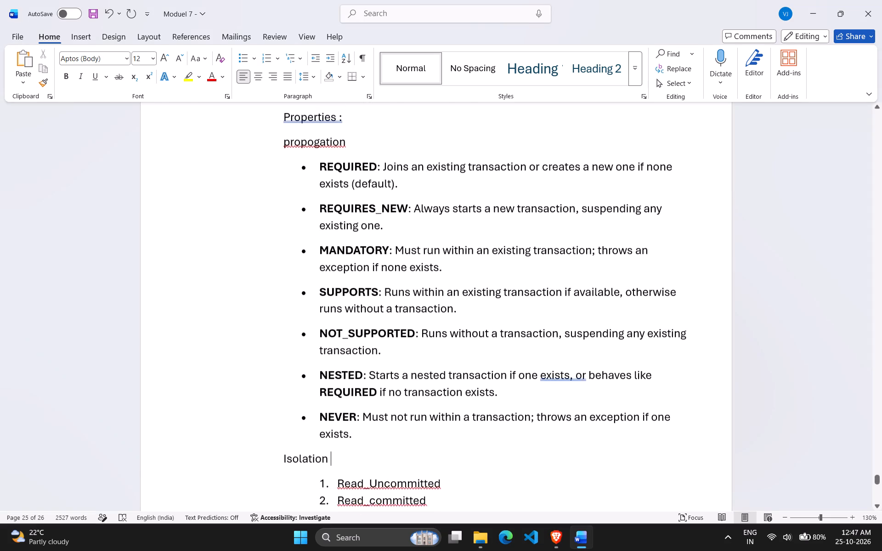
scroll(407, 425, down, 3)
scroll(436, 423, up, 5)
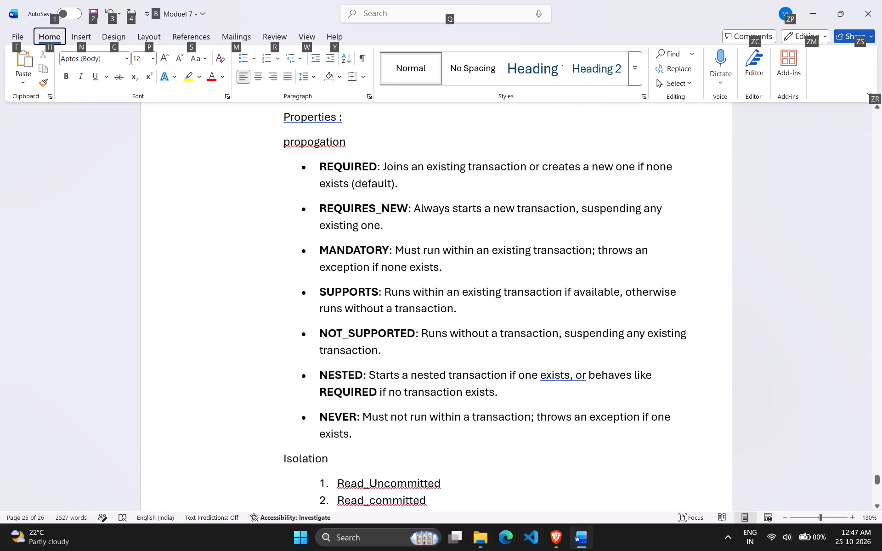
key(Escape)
Return to the handbook in Brave and copy the isolation level descriptions under Transactional Isolation in Spring, DEFAULT to SERIALIZABLE.
key(alt+Tab)
scroll(461, 407, up, 2)
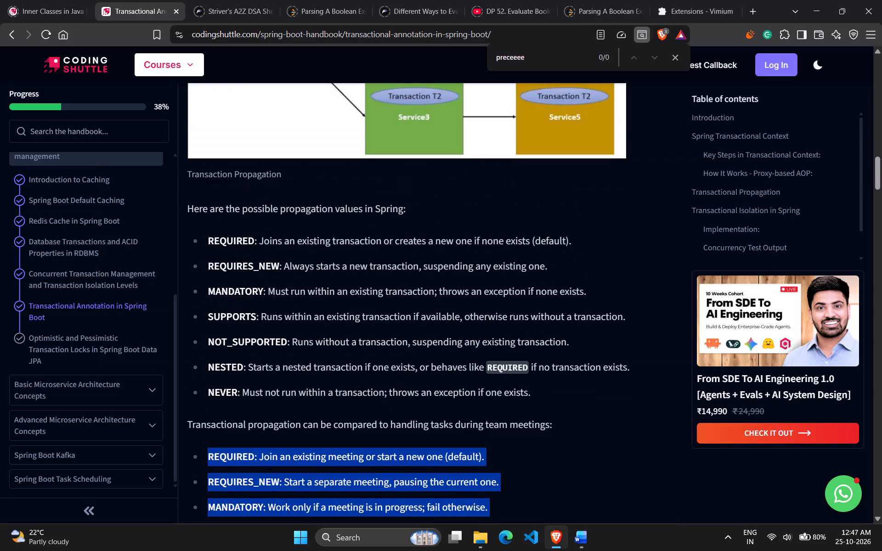
scroll(455, 451, down, 12)
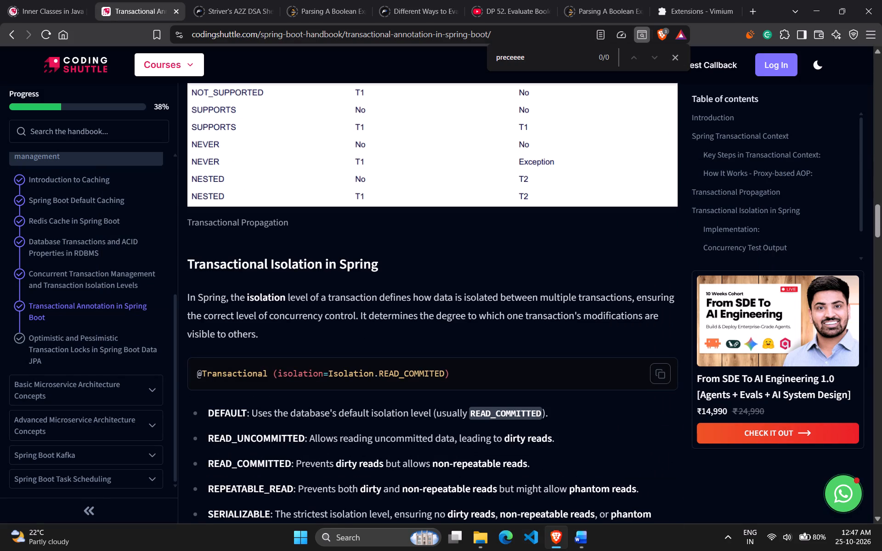
scroll(455, 443, down, 3)
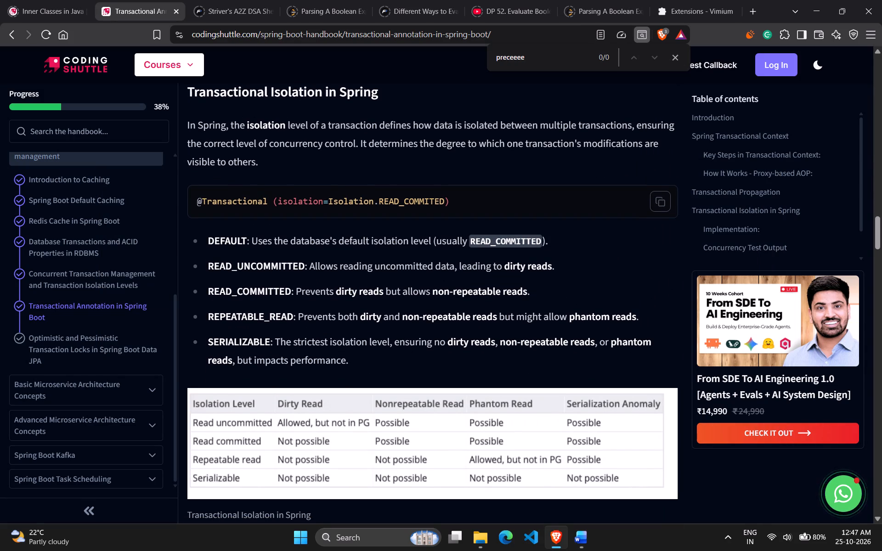
click(285, 291)
drag(212, 241, 240, 265)
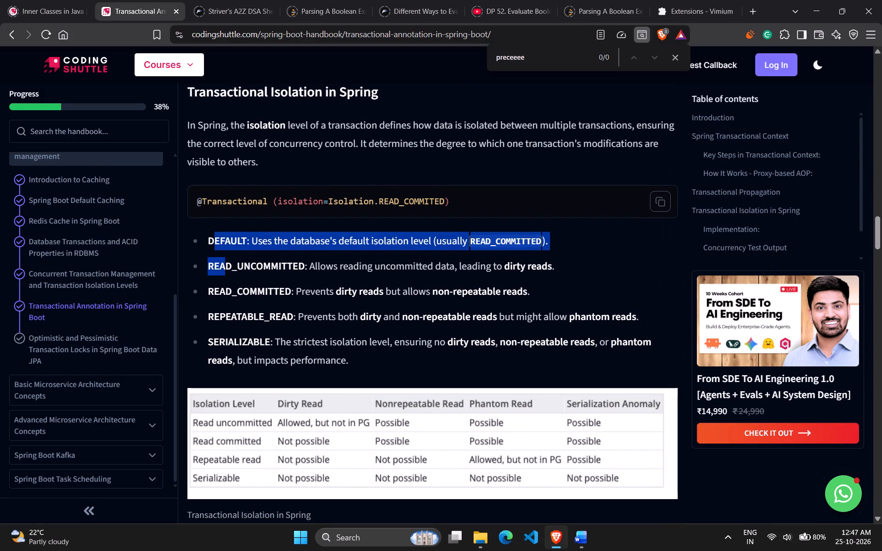
drag(240, 265, 356, 360)
key(ctrl+c)
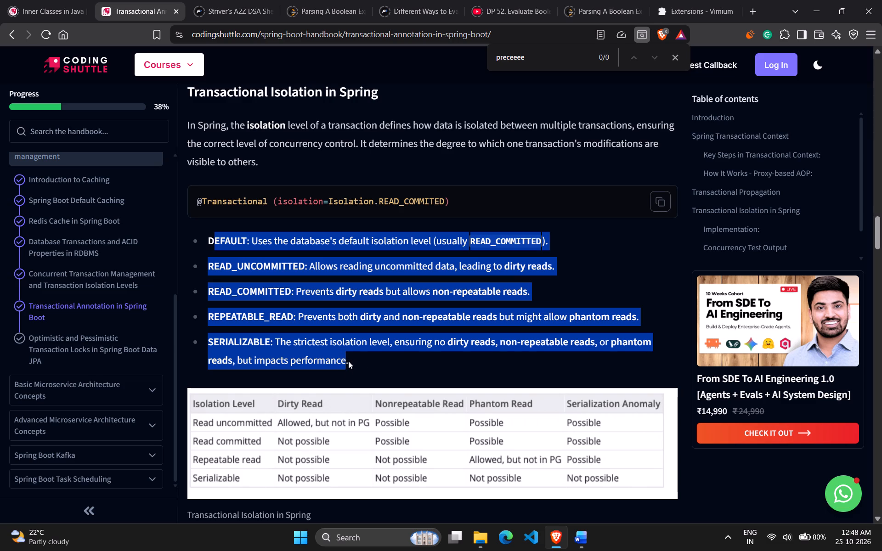
Switch to Word and replace the numbered list under Isolation with the copied isolation level descriptions.
key(alt+Tab)
scroll(368, 379, down, 3)
drag(339, 367, 464, 483)
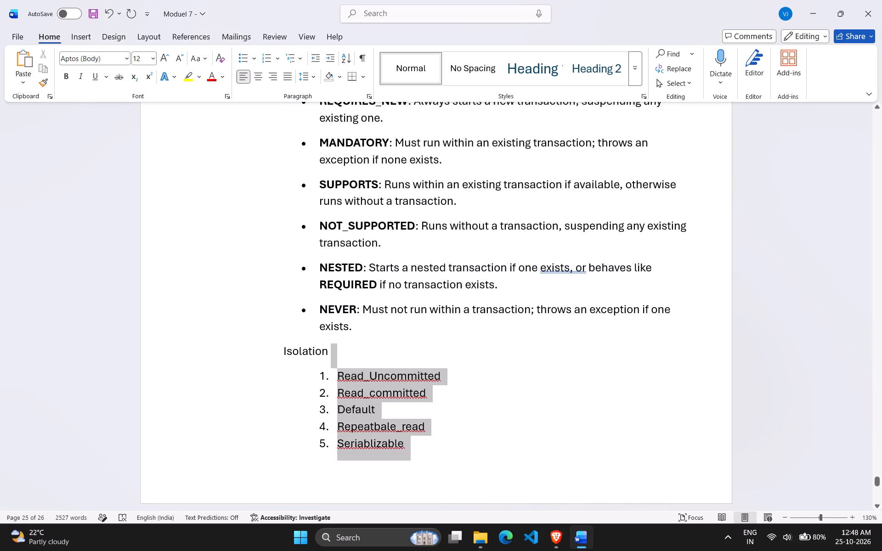
drag(464, 483, 464, 484)
click(366, 419)
drag(333, 379, 431, 468)
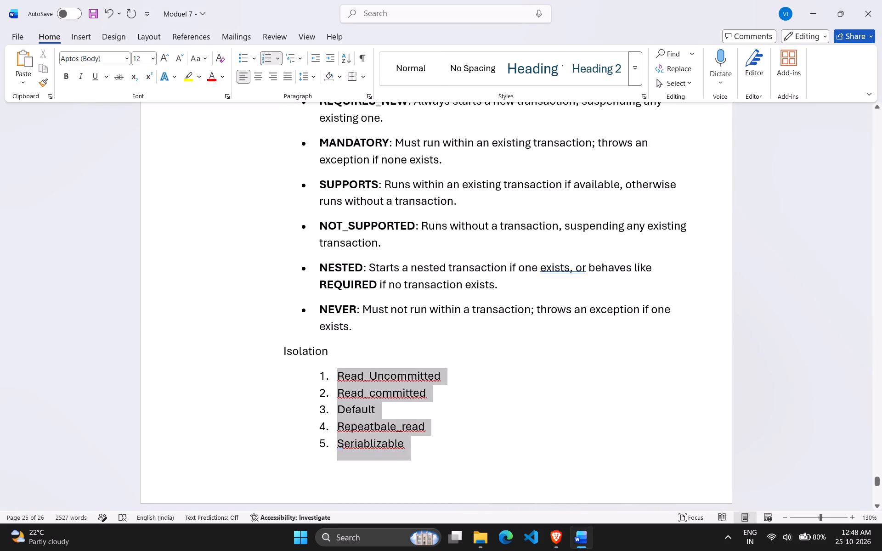
drag(431, 468, 433, 468)
key(ctrl+v)
Indent the isolation levels table below the pasted descriptions and undo the extra indent.
key(Tab)
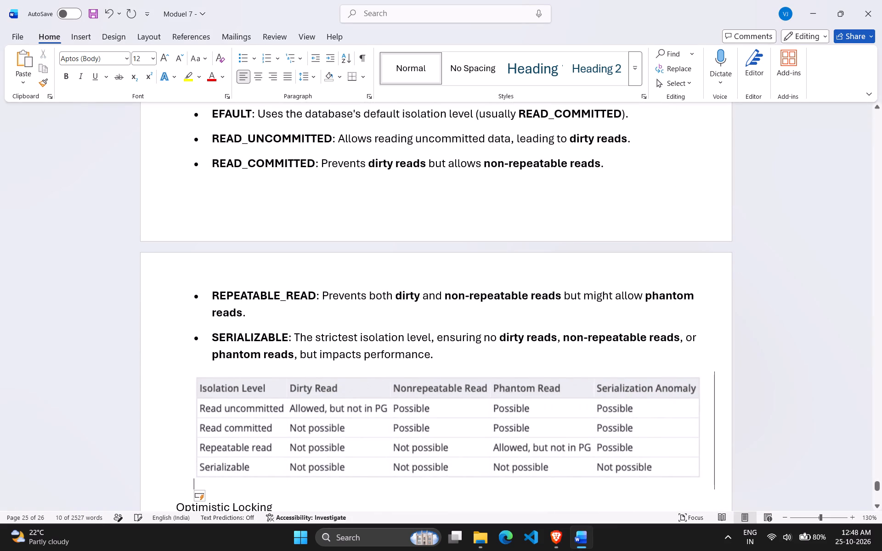
key(Tab)
key(ctrl+z)
Add the missing letter d at the start of EFAULT in the first Isolation bullet.
scroll(401, 455, up, 4)
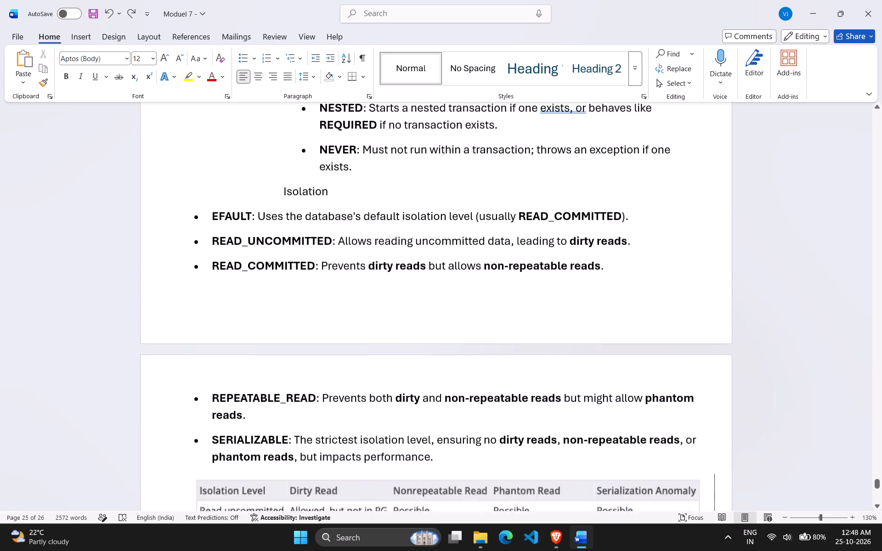
scroll(401, 454, up, 3)
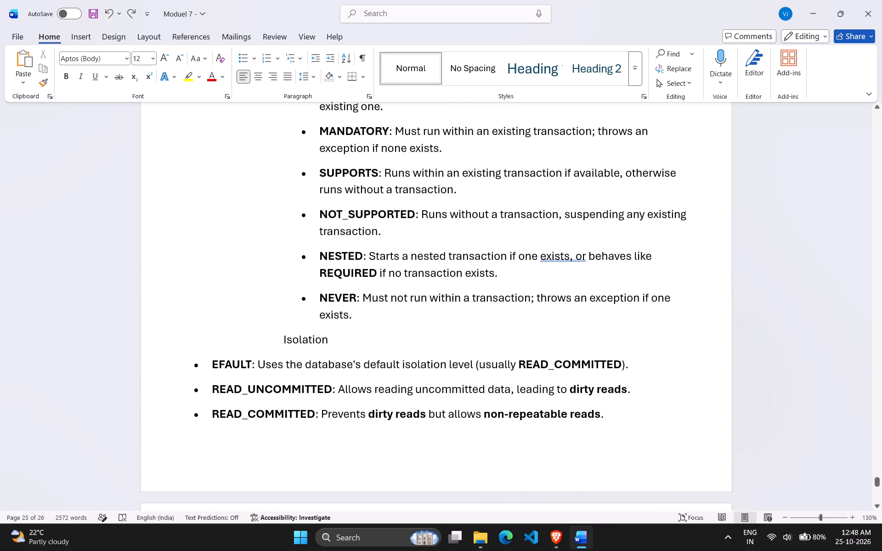
click(215, 368)
click(209, 360)
key(d)
click(317, 415)
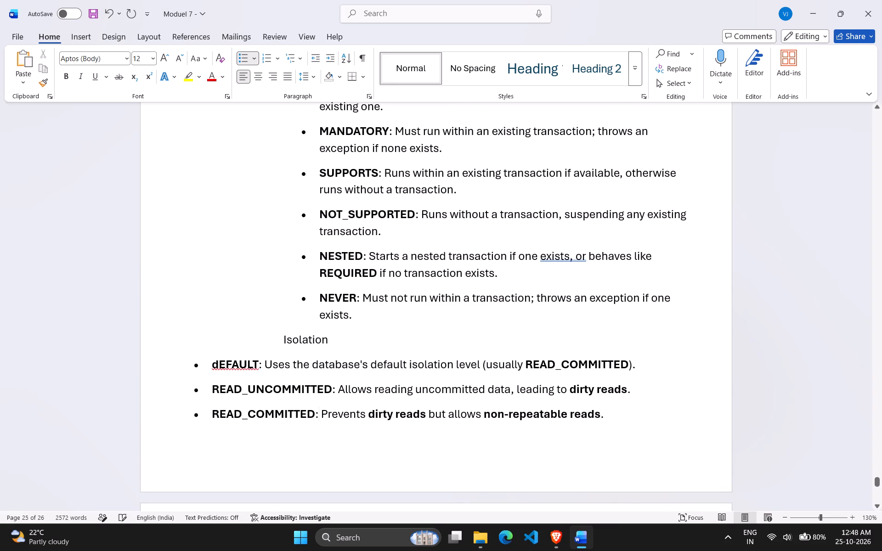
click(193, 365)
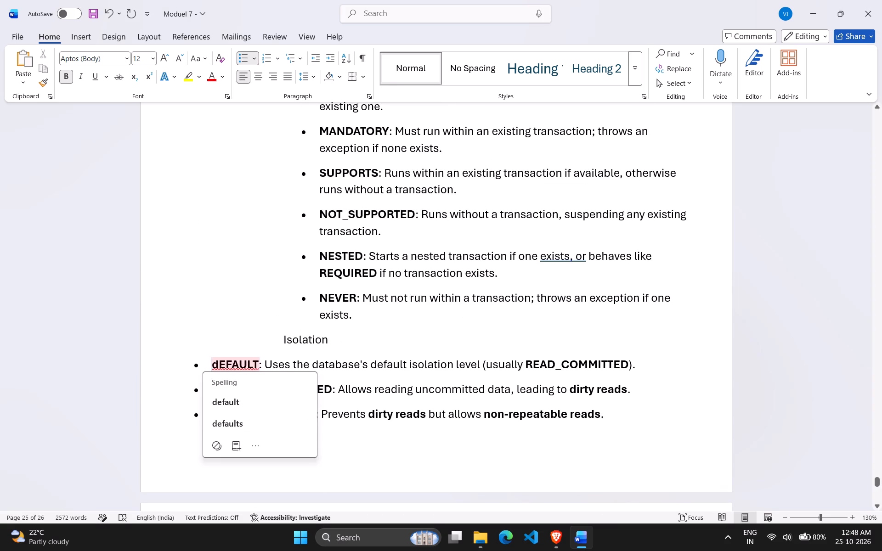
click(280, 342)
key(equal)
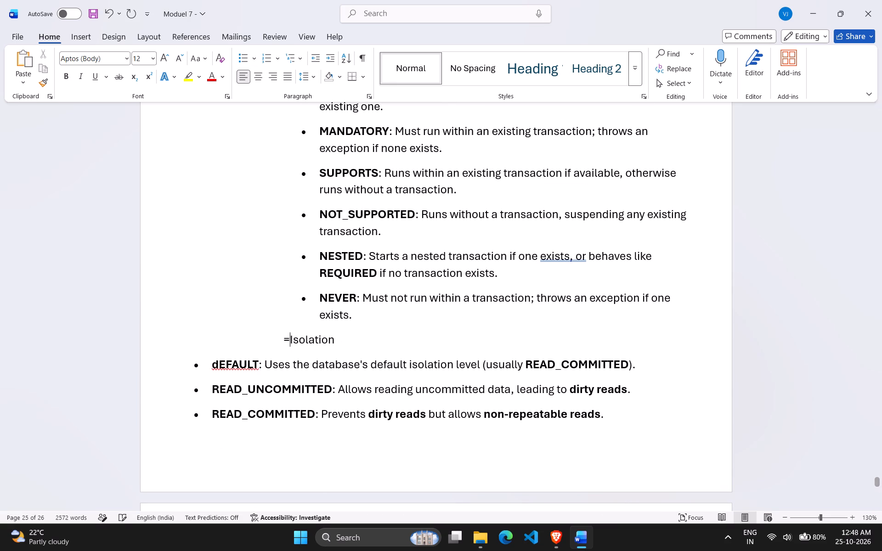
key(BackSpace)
Indent the five isolation level bullets, DEFAULT to SERIALIZABLE, so they line up beneath the Isolation heading.
drag(213, 361, 509, 484)
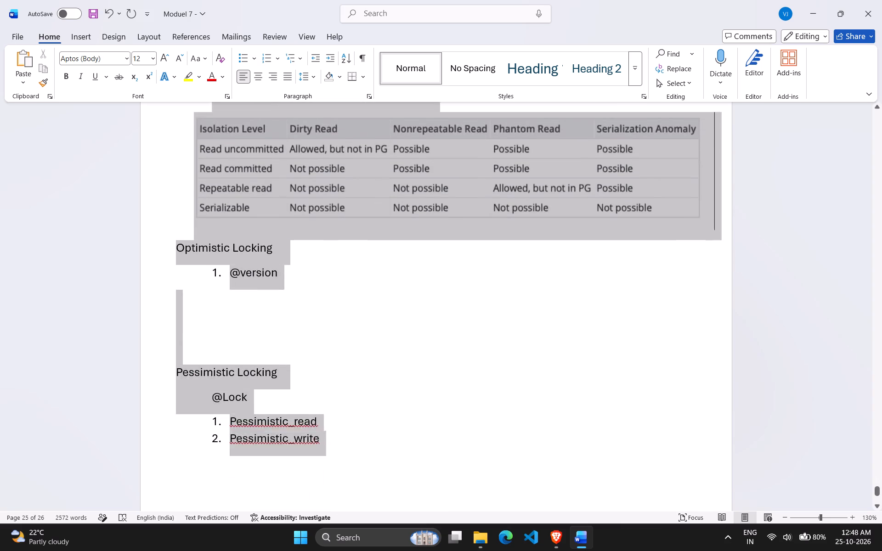
drag(509, 484, 516, 190)
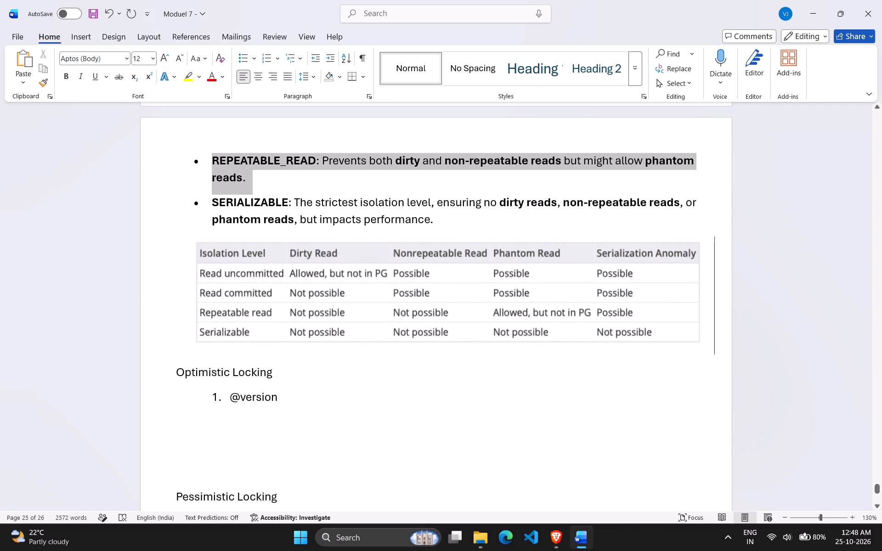
drag(516, 190, 484, 225)
key(Tab)
key(Tab)
key(Tab)
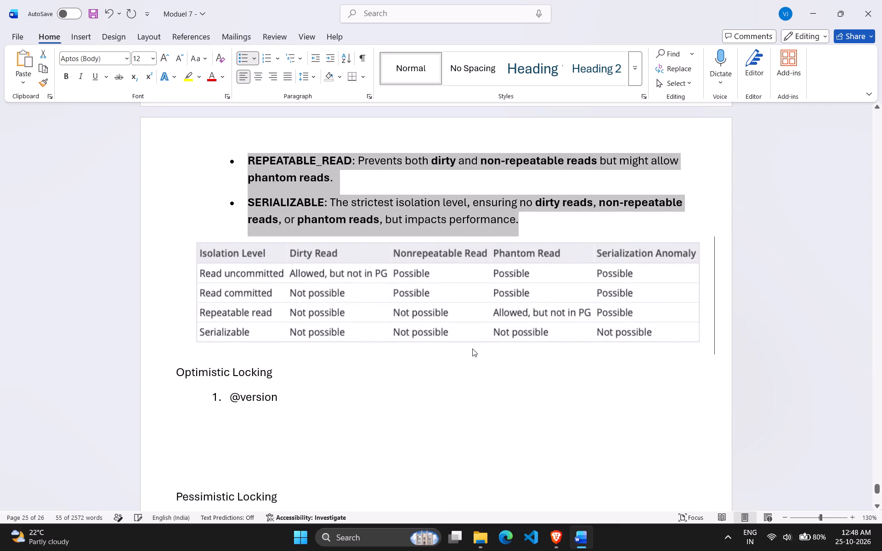
scroll(499, 408, up, 7)
key(Tab)
key(Tab)
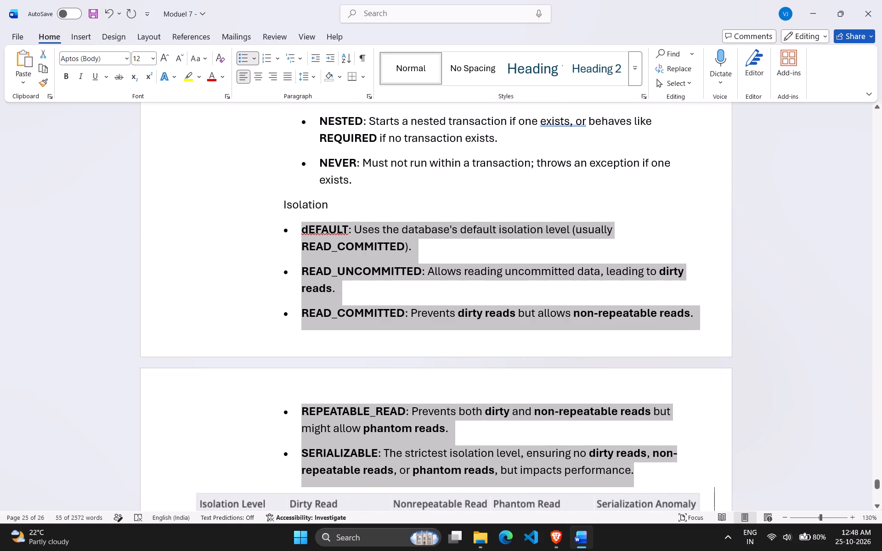
click(498, 370)
Switch to Brave and review the Transactional Annotation in Spring Boot page, including its implementation code, concurrency test output and propagation sections.
key(alt+Tab)
scroll(457, 371, down, 6)
scroll(449, 422, down, 2)
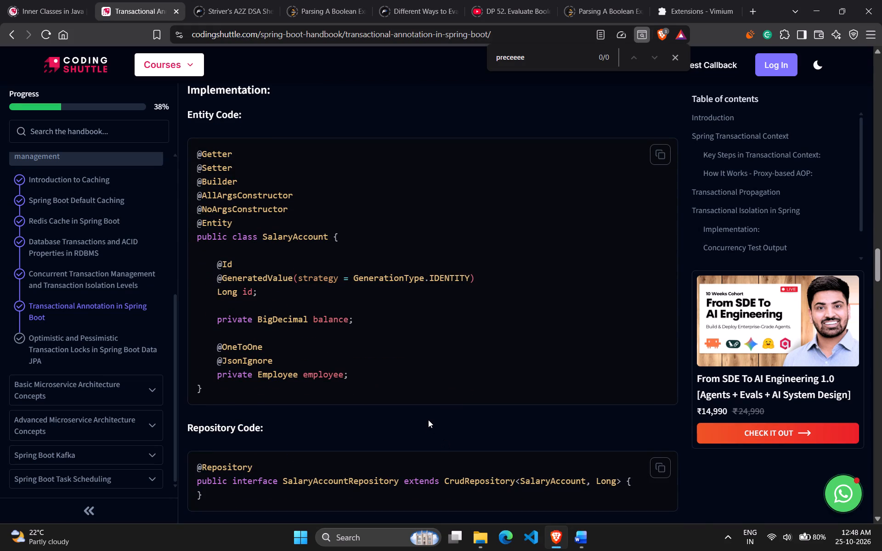
scroll(427, 419, down, 15)
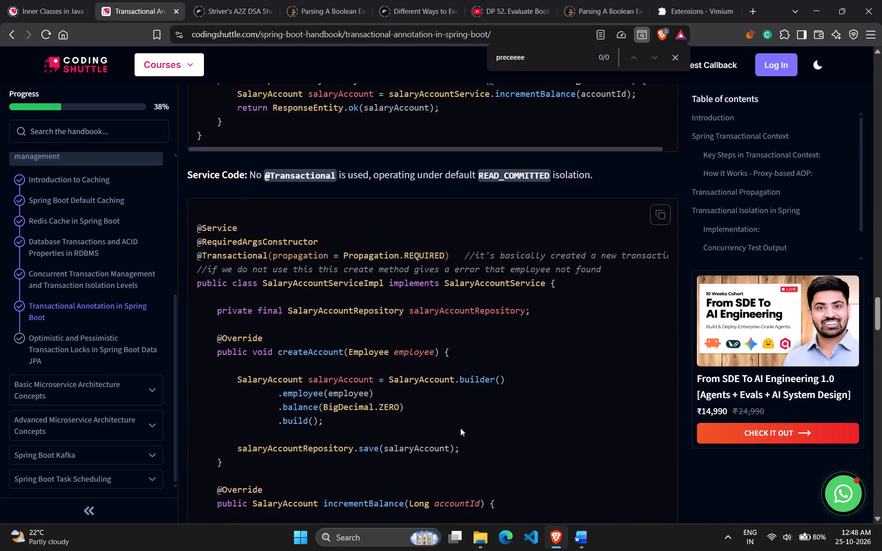
scroll(460, 428, down, 15)
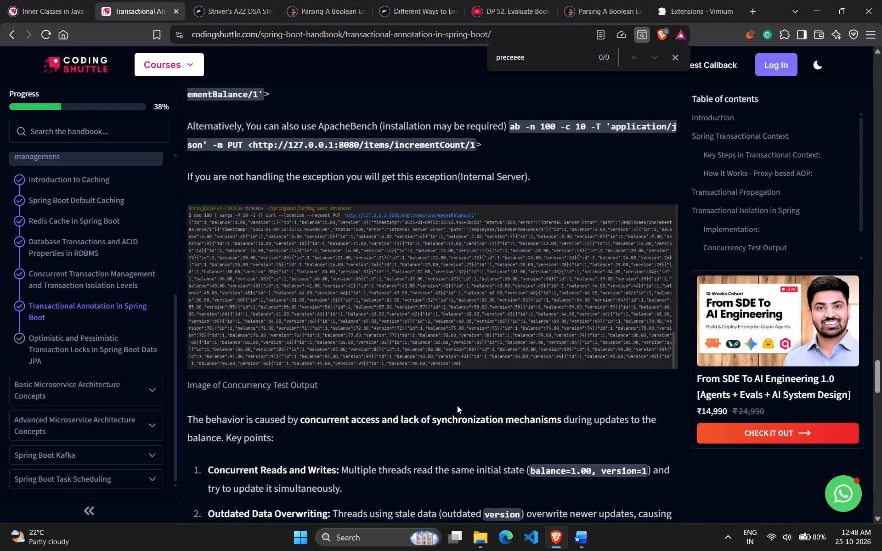
scroll(457, 405, down, 18)
scroll(449, 405, up, 18)
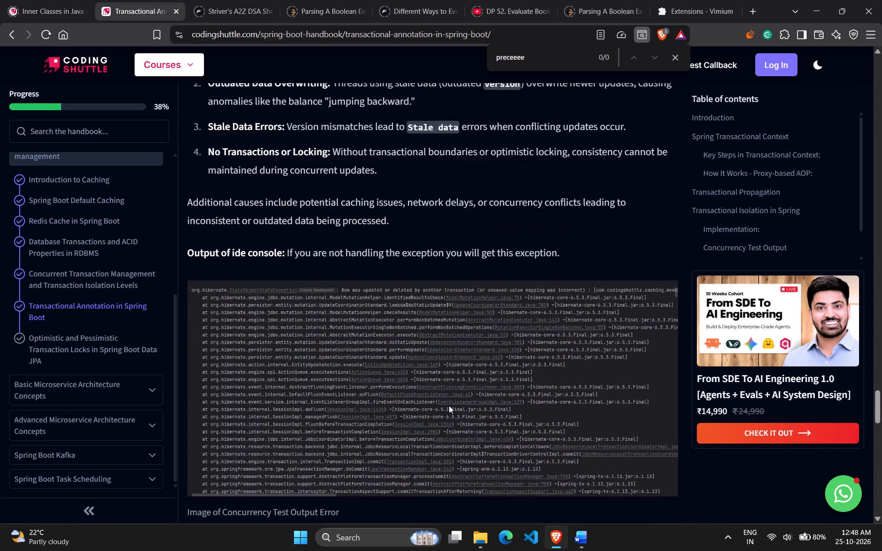
scroll(449, 405, up, 20)
scroll(449, 405, up, 20)
scroll(449, 405, up, 14)
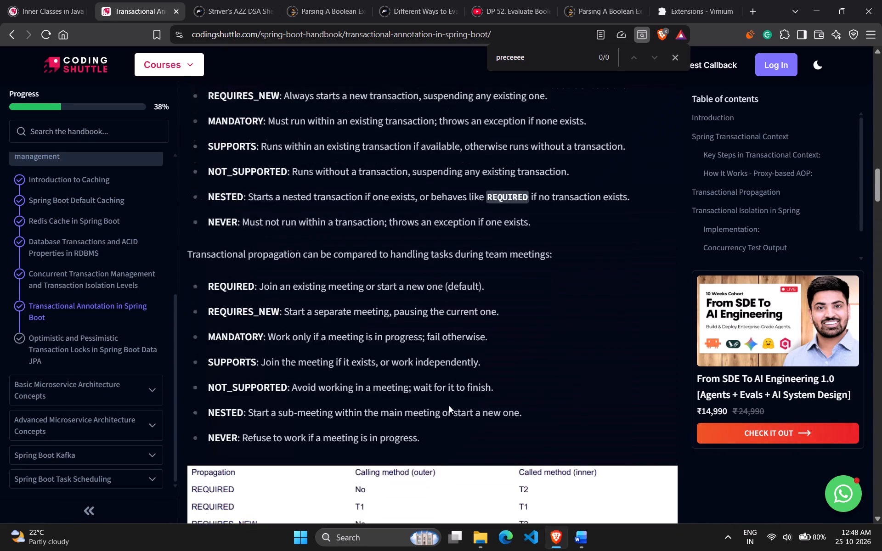
scroll(449, 405, up, 20)
scroll(449, 405, up, 6)
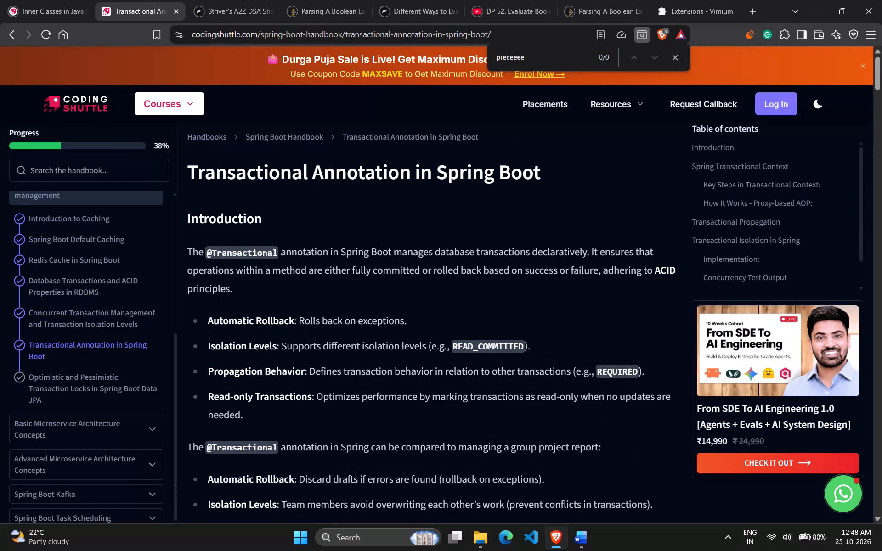
scroll(334, 371, down, 4)
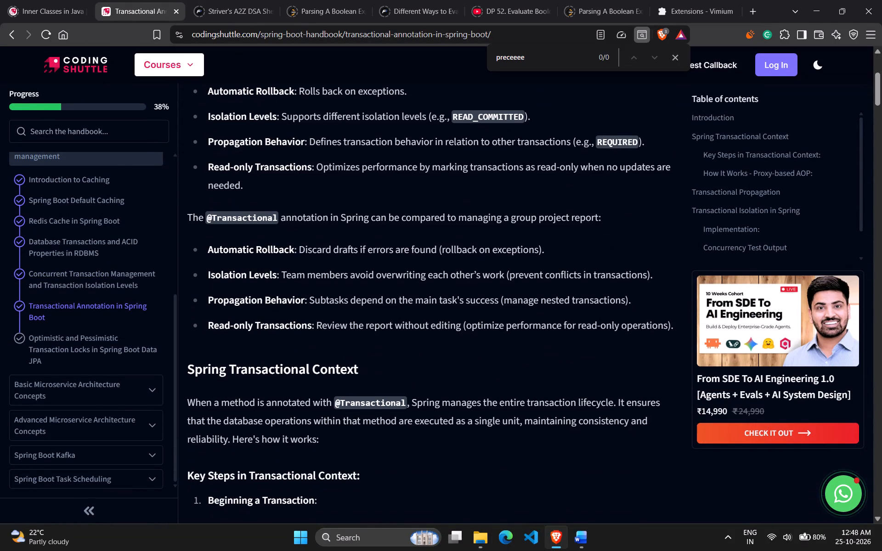
scroll(224, 448, down, 4)
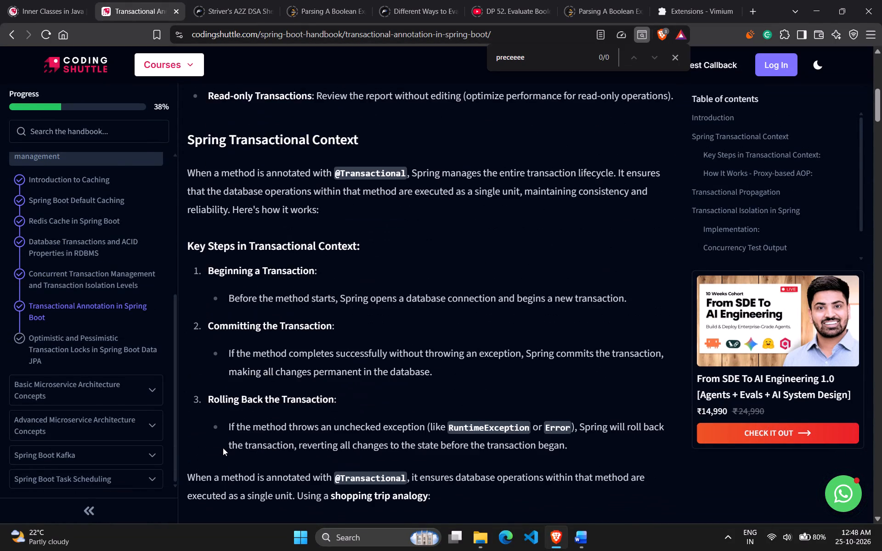
scroll(223, 448, down, 16)
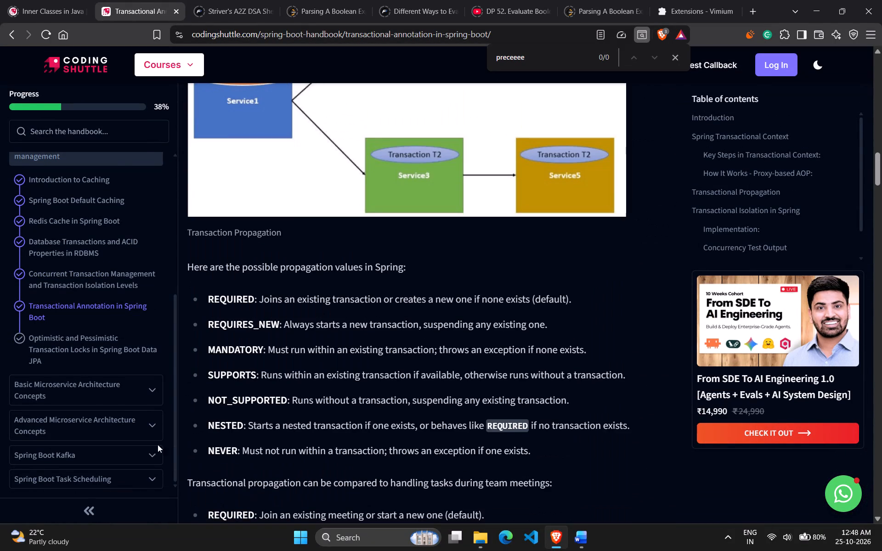
Open the handbook's Optimistic and Pessimistic Transaction Locks page and copy its introduction from the opening paragraph through the Pessimistic Write description.
click(66, 353)
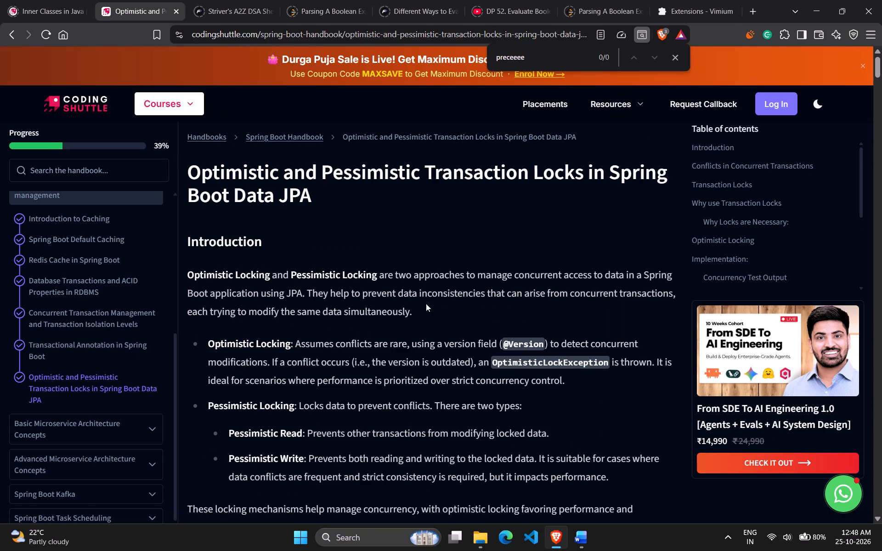
scroll(338, 352, down, 2)
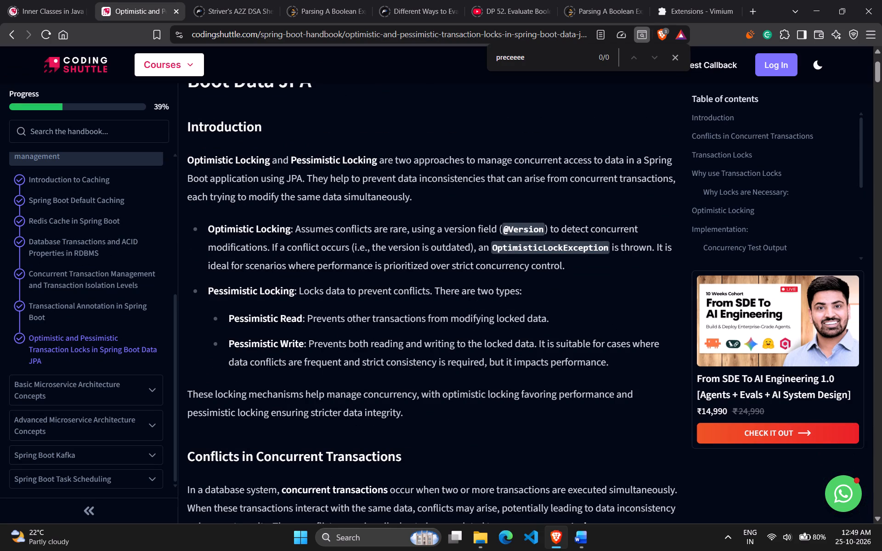
scroll(282, 342, down, 1)
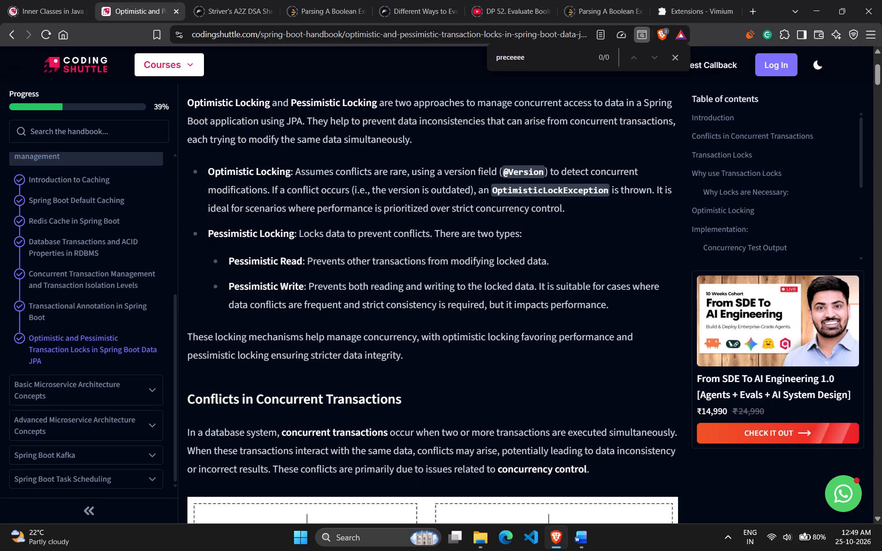
drag(610, 308, 215, 113)
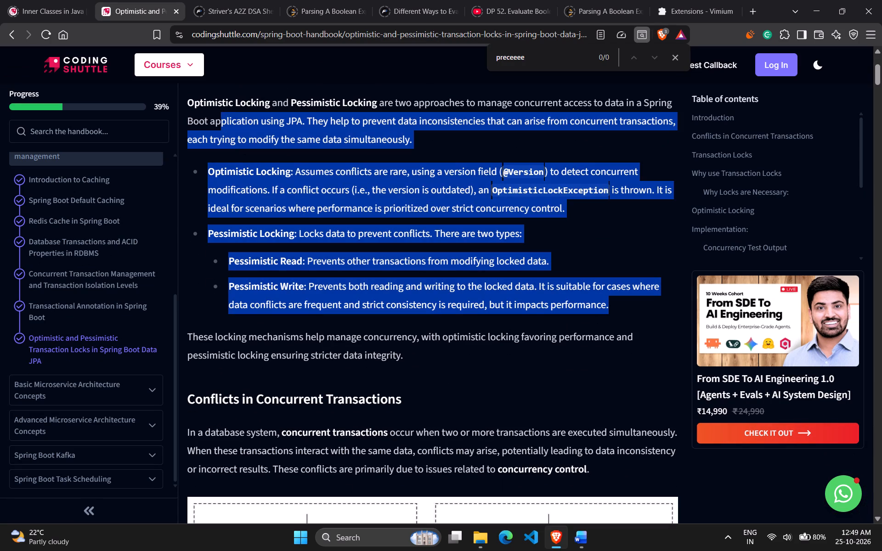
drag(215, 113, 187, 99)
key(ctrl+c)
Switch to Word and replace the Optimistic Locking and Pessimistic Locking notes below the isolation table with the copied locking introduction.
key(alt+Tab)
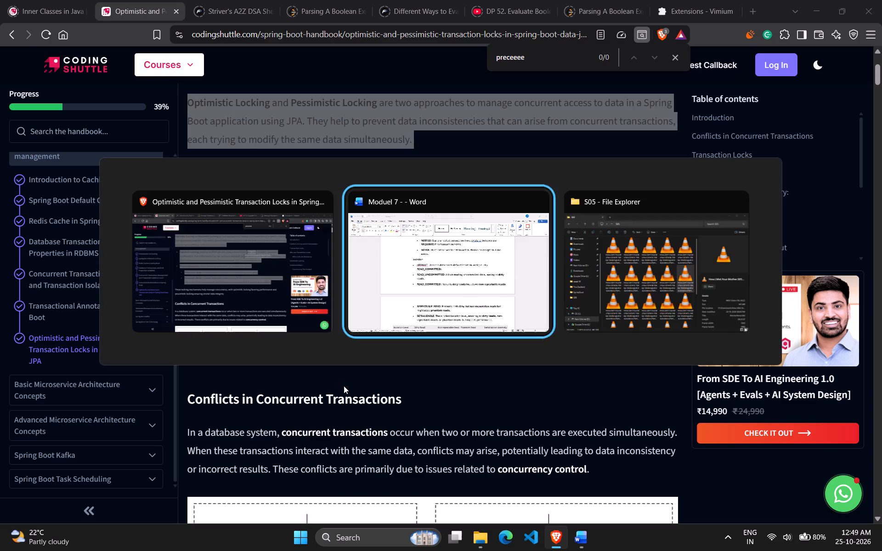
scroll(357, 424, down, 15)
scroll(291, 447, up, 5)
drag(177, 262, 490, 495)
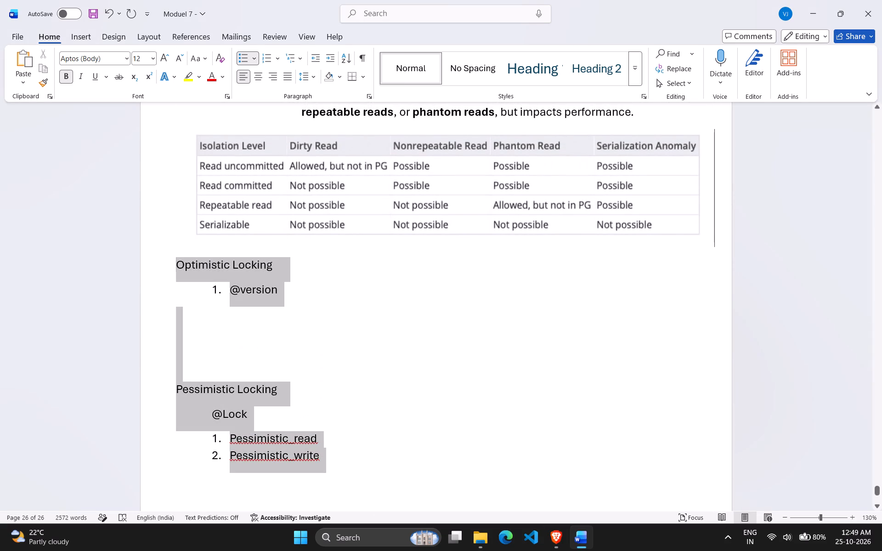
drag(490, 495, 490, 496)
key(ctrl+v)
key(alt+Tab)
scroll(451, 470, down, 2)
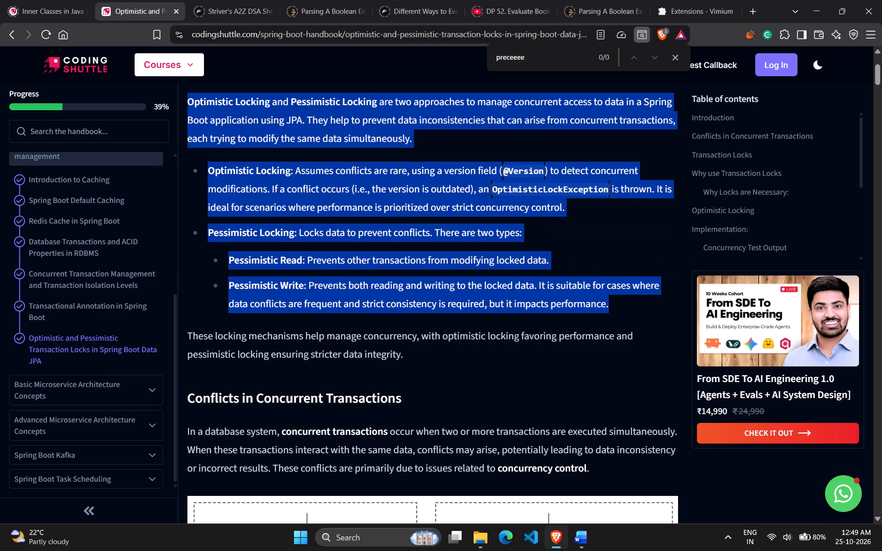
scroll(451, 470, down, 20)
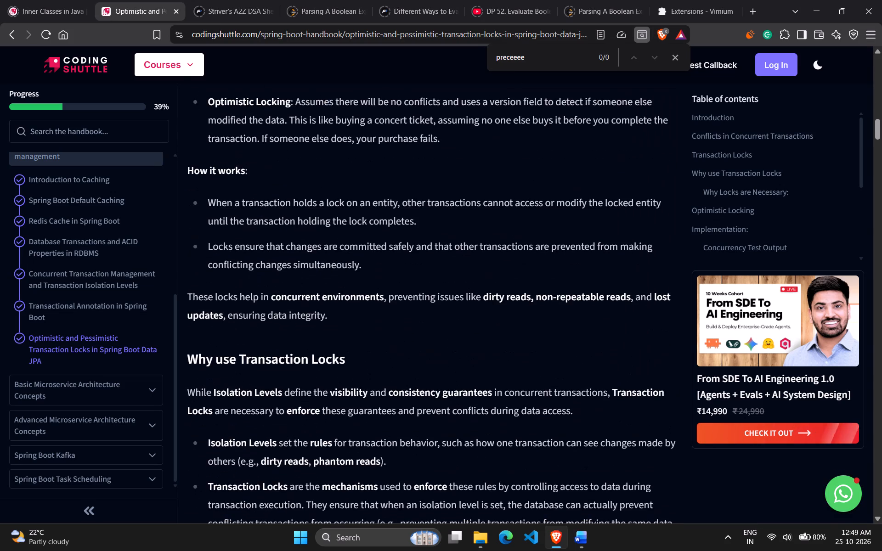
scroll(443, 452, down, 14)
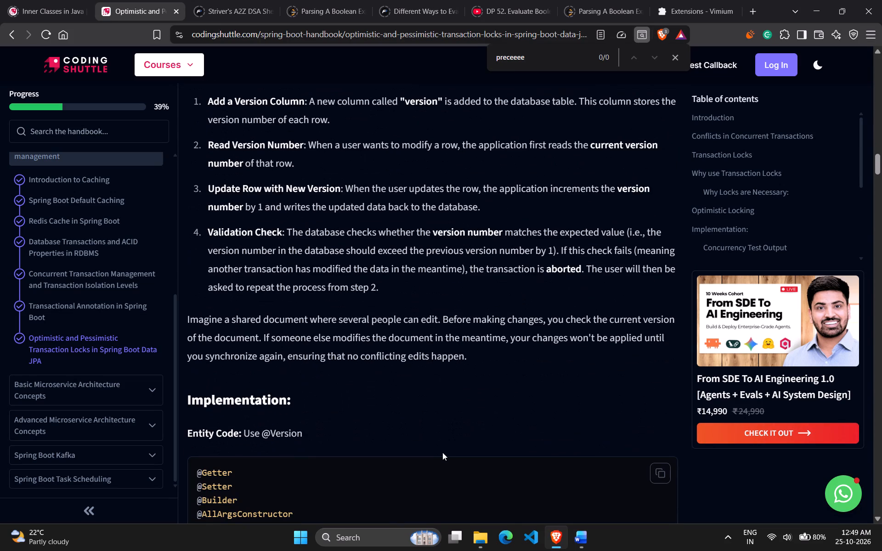
scroll(443, 454, down, 14)
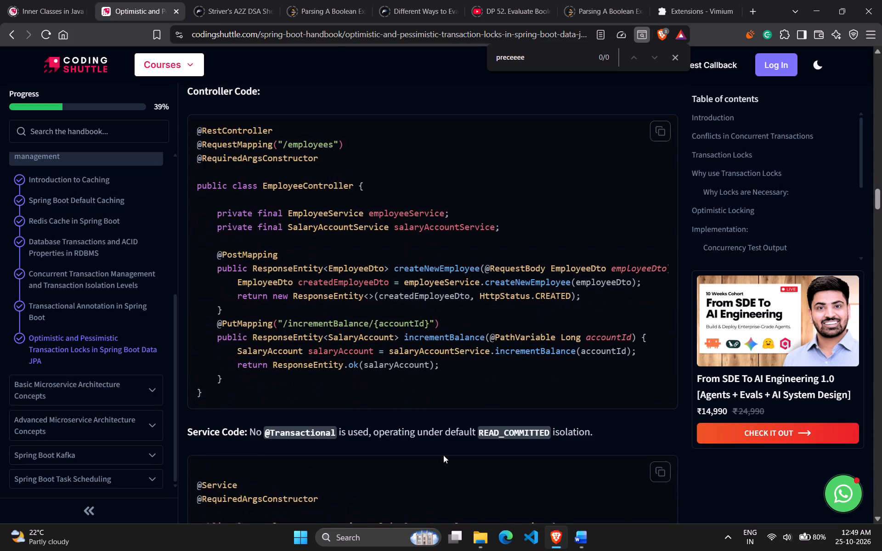
scroll(443, 455, up, 8)
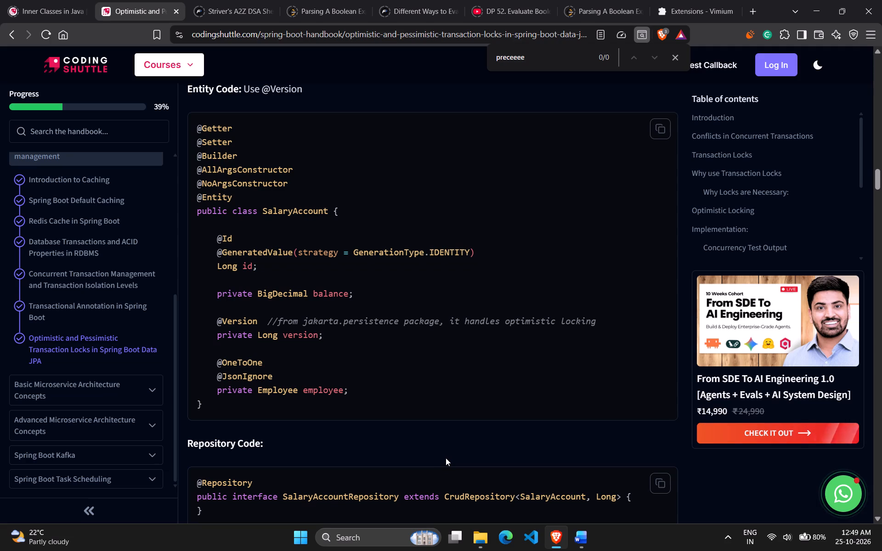
scroll(447, 462, up, 3)
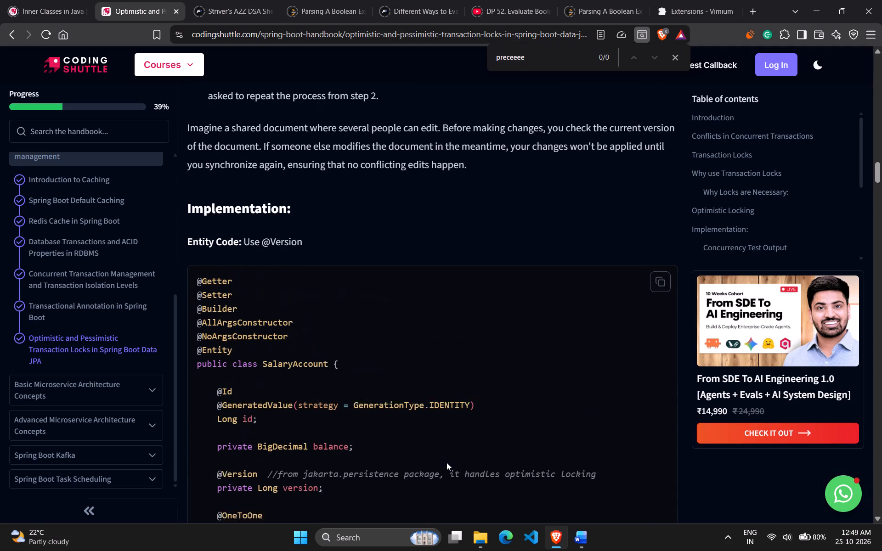
scroll(447, 424, down, 3)
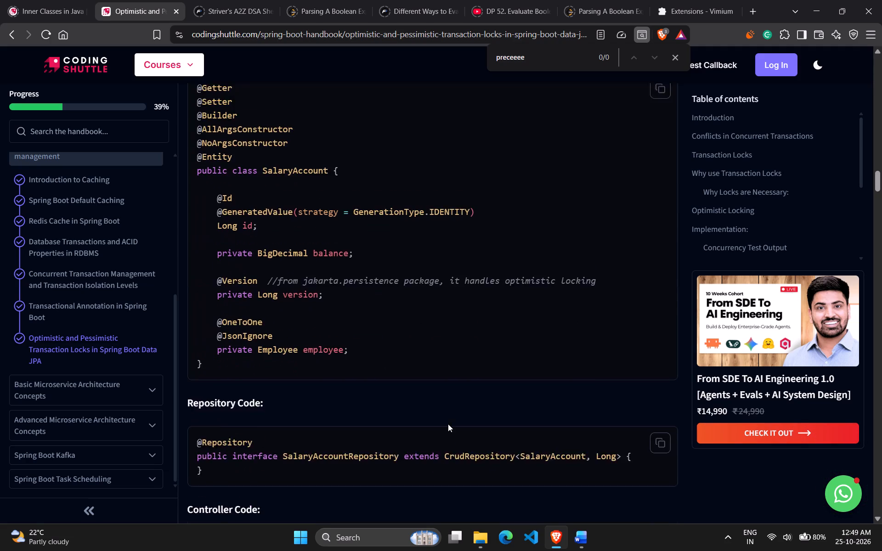
scroll(448, 424, down, 13)
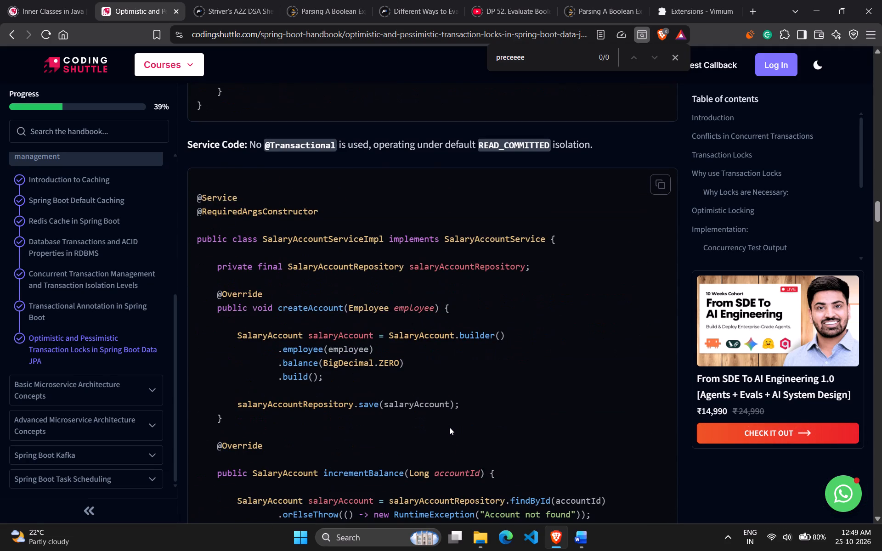
scroll(449, 427, down, 8)
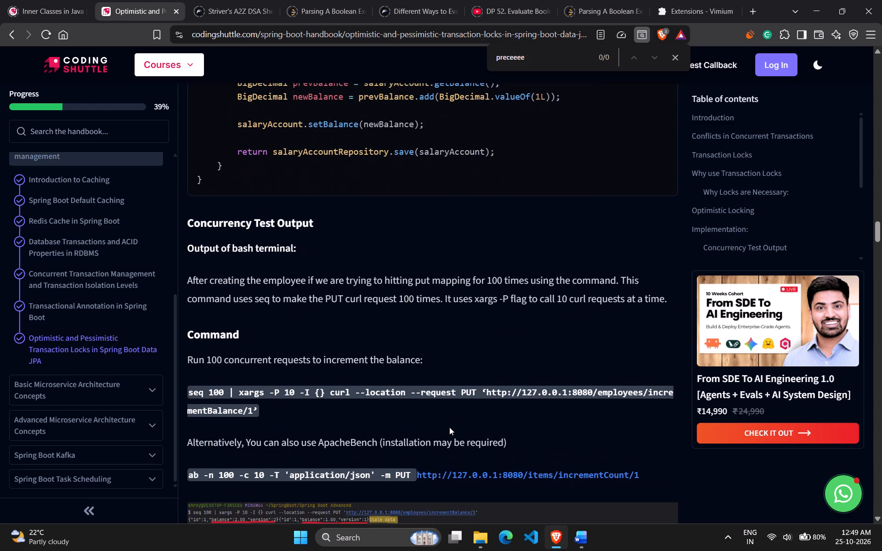
scroll(449, 427, down, 16)
scroll(449, 427, up, 1)
scroll(449, 428, down, 6)
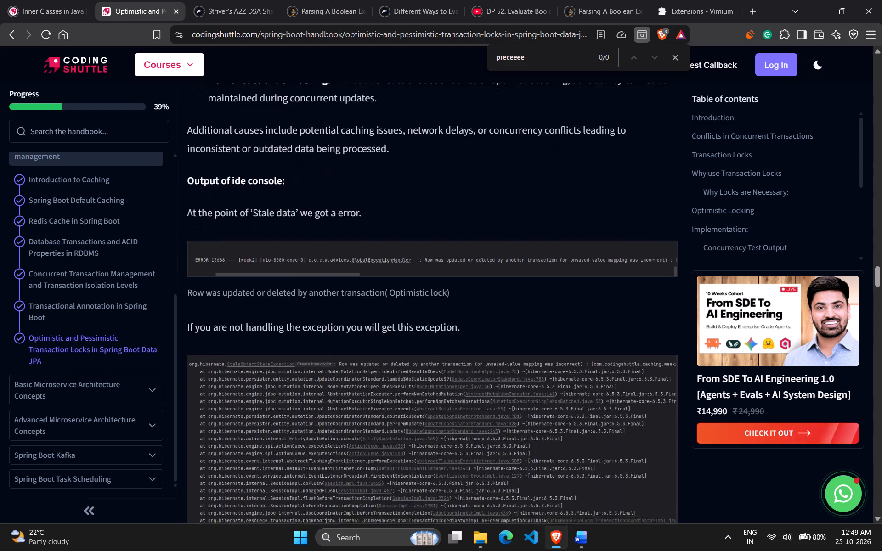
scroll(451, 430, down, 5)
key(alt+Tab)
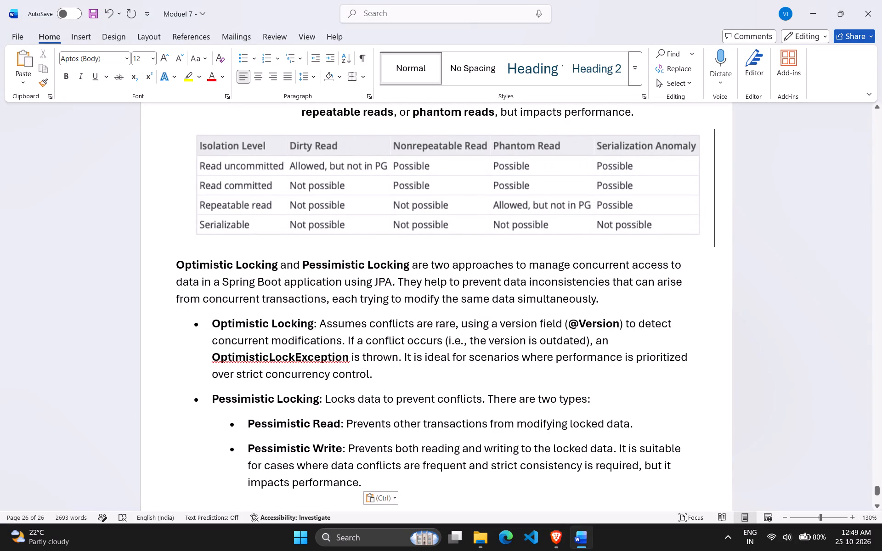
drag(459, 321, 582, 322)
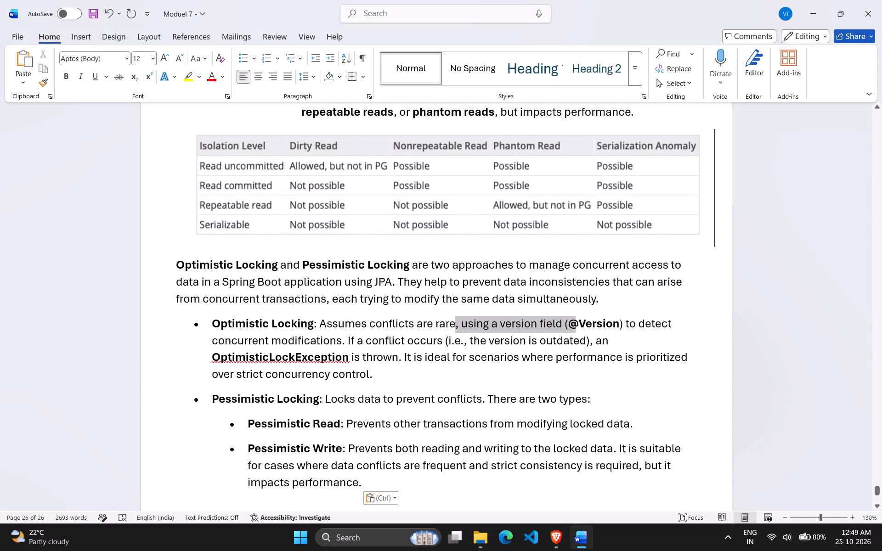
drag(582, 322, 615, 322)
key(ctrl+b)
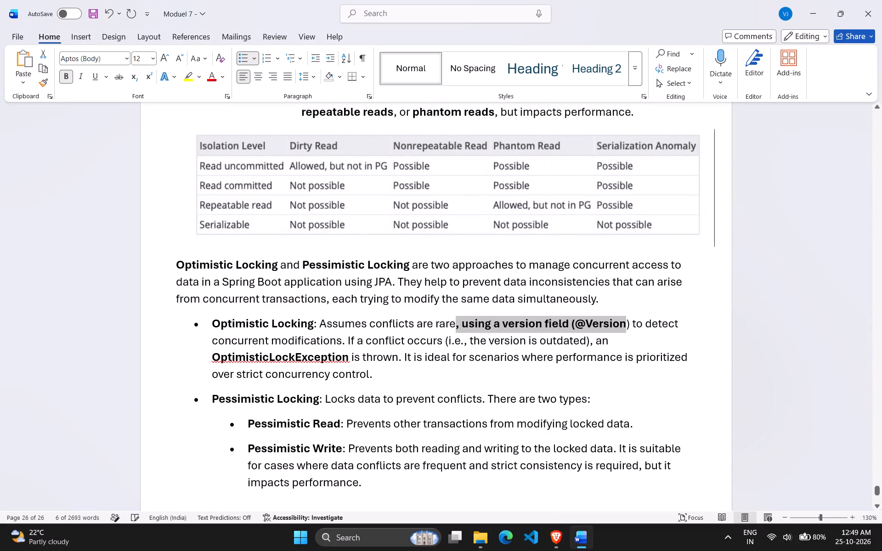
click(634, 413)
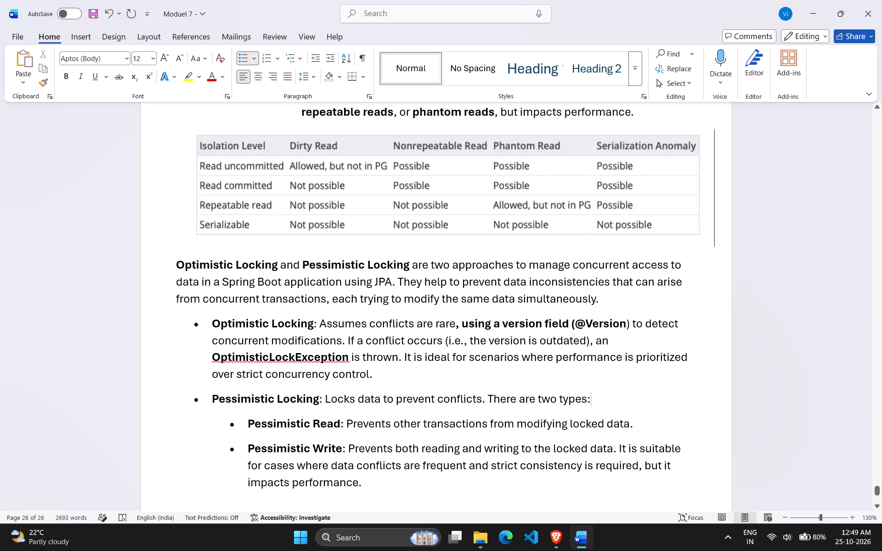
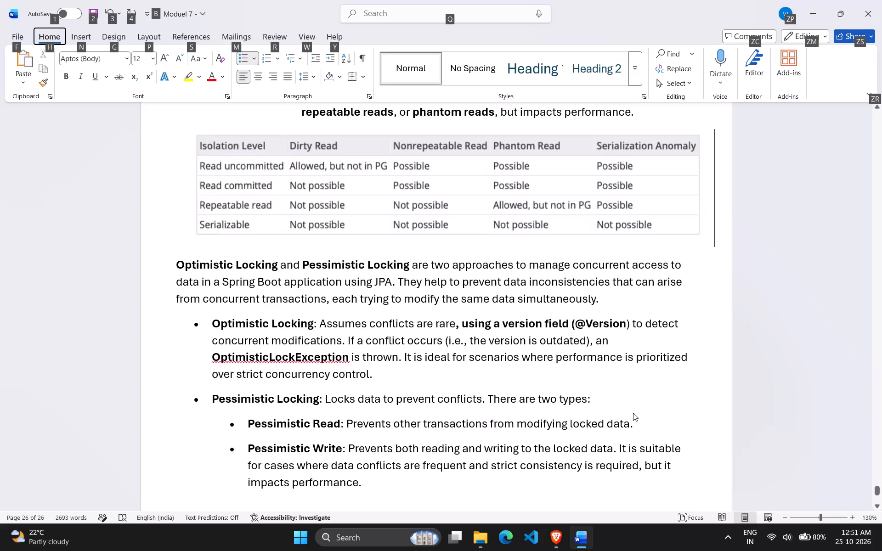
Switch to Brave and skim the handbook's Transactional Annotation in Spring Boot page, including its propagation values and concurrency test output.
key(alt+Tab)
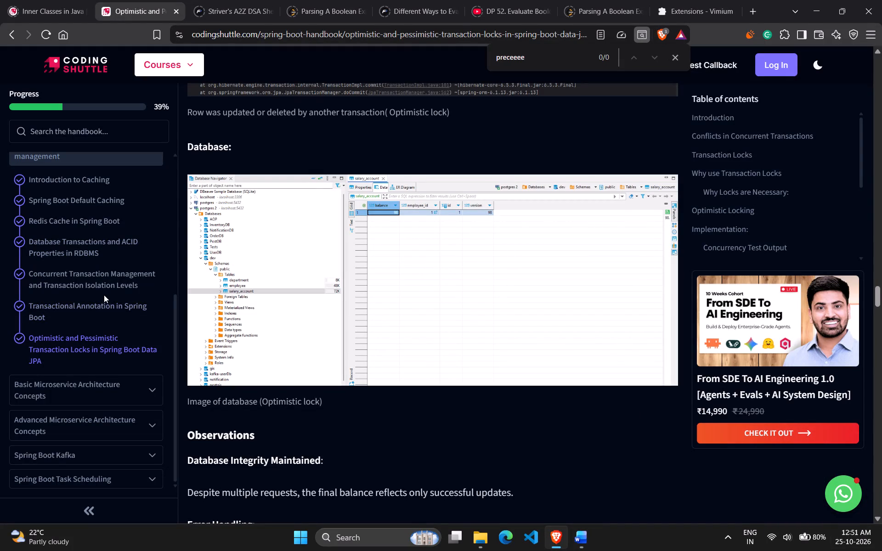
click(115, 299)
scroll(289, 312, down, 9)
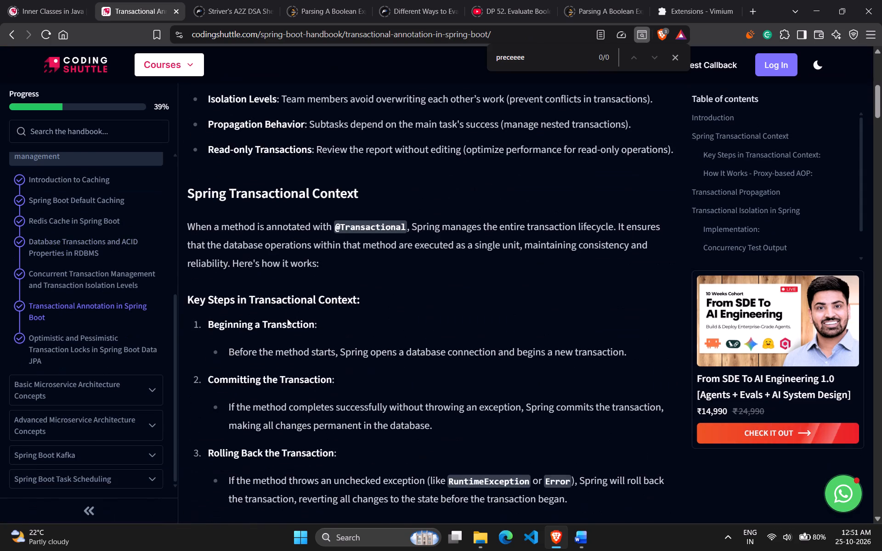
scroll(287, 319, down, 15)
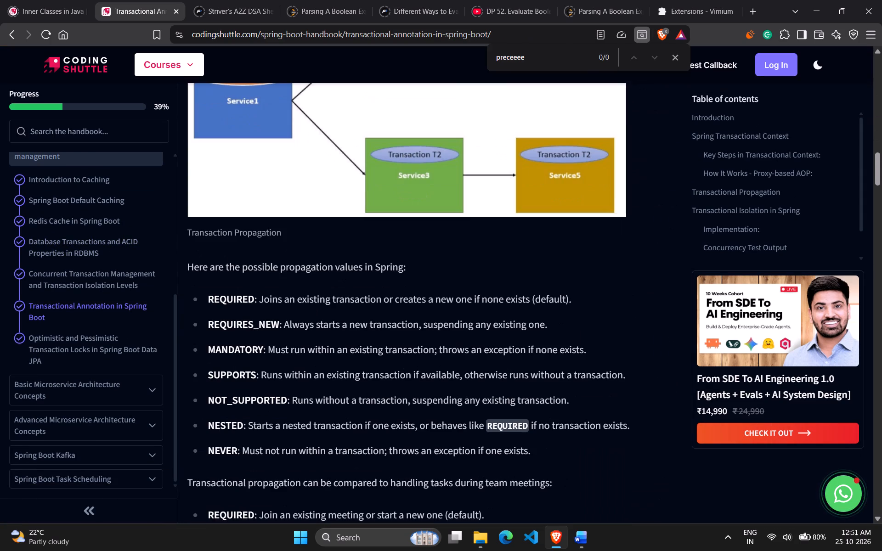
drag(880, 179, 881, 422)
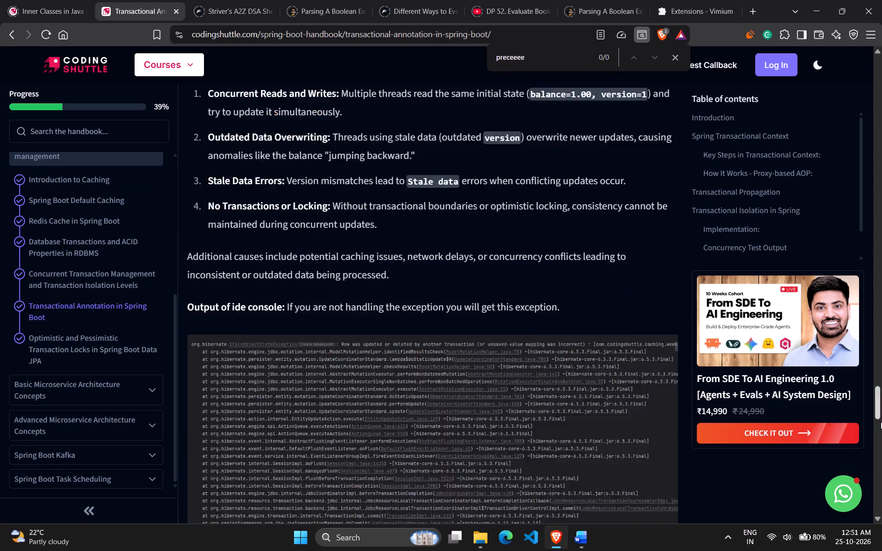
drag(881, 422, 875, 482)
scroll(467, 101, up, 20)
scroll(467, 101, up, 4)
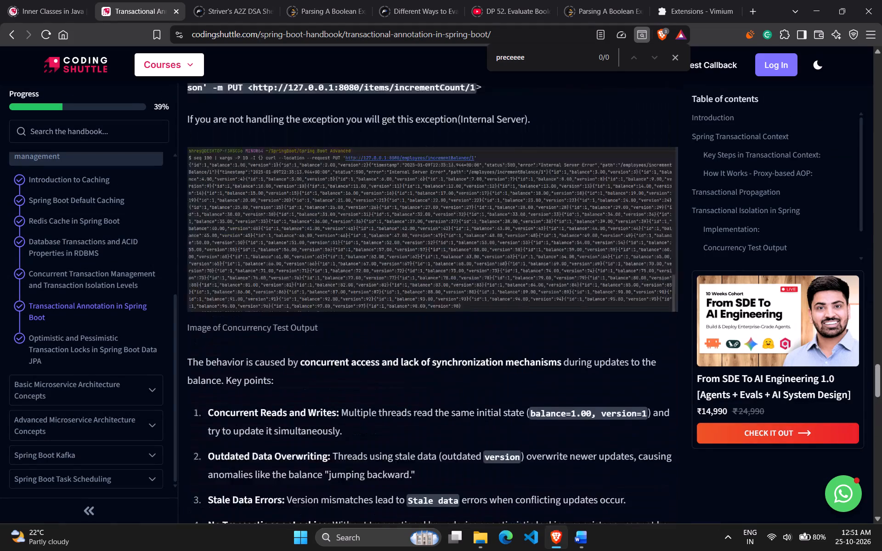
scroll(480, 125, up, 12)
Open the Concurrent Transaction Management and Transaction Isolation Levels page and examine the Phantom Read and Non-repeatable Read definitions, examples and diagrams.
click(125, 269)
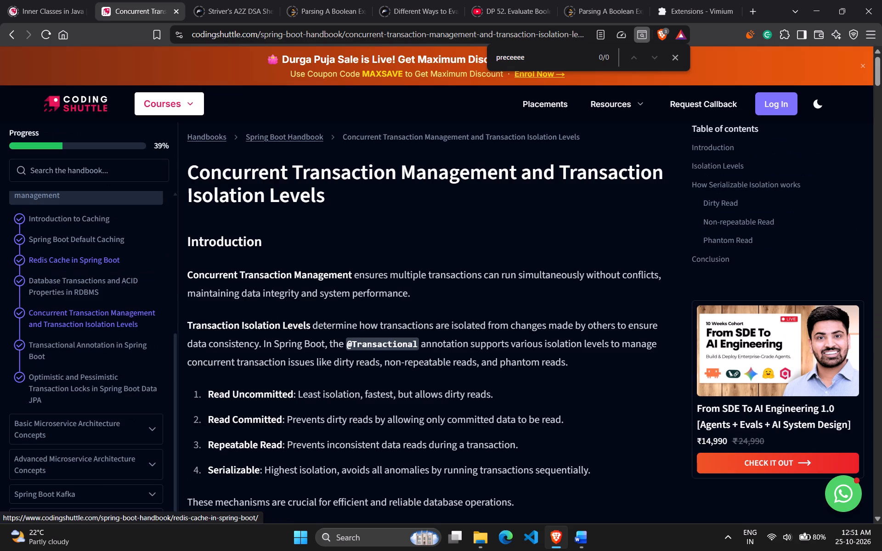
scroll(217, 227, down, 4)
drag(879, 90, 849, 491)
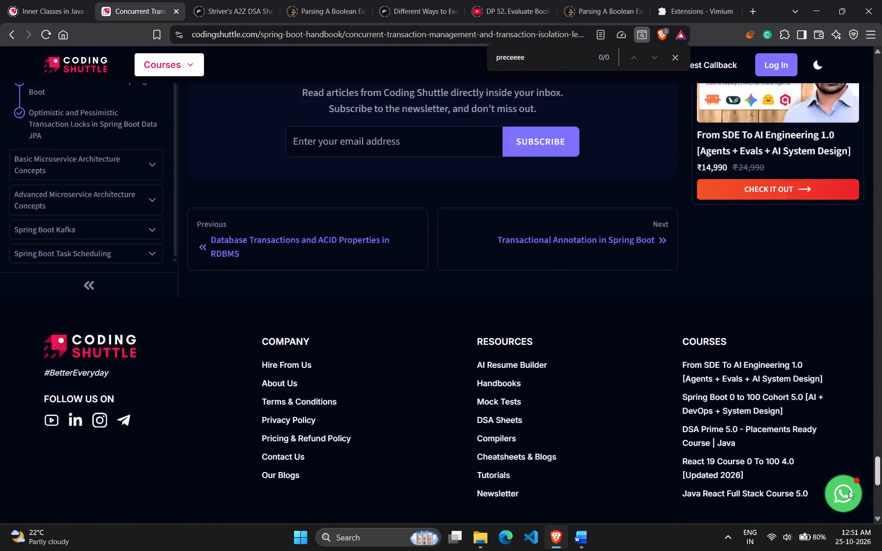
drag(849, 491, 831, 501)
scroll(58, 12, up, 5)
scroll(70, 19, down, 1)
scroll(396, 262, up, 15)
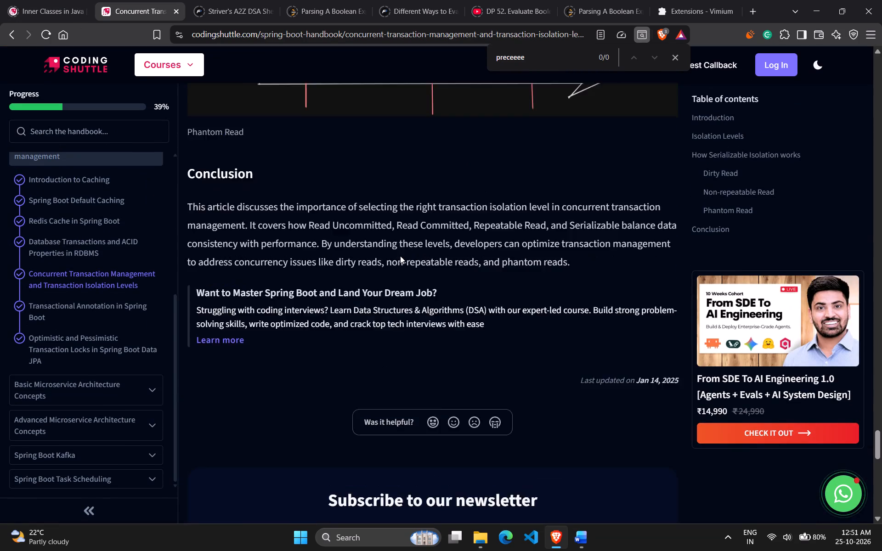
scroll(400, 256, up, 7)
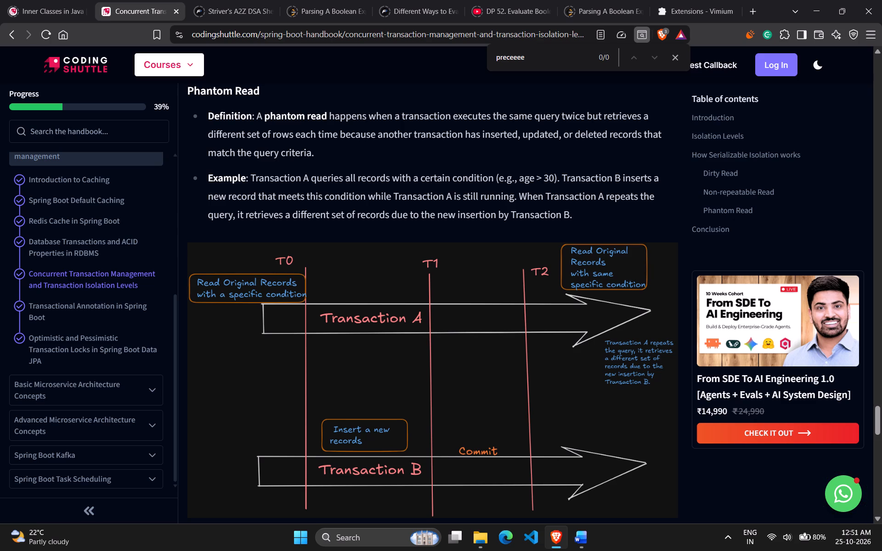
scroll(422, 444, up, 4)
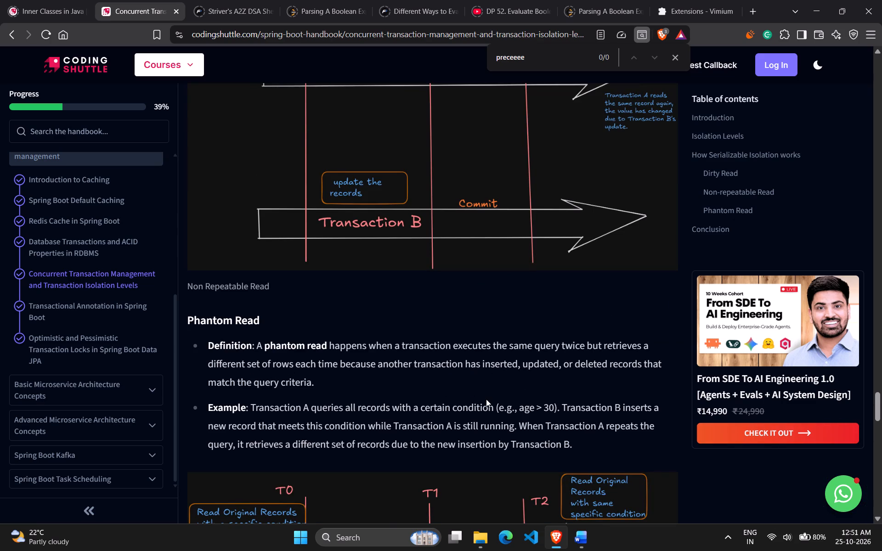
scroll(477, 399, down, 5)
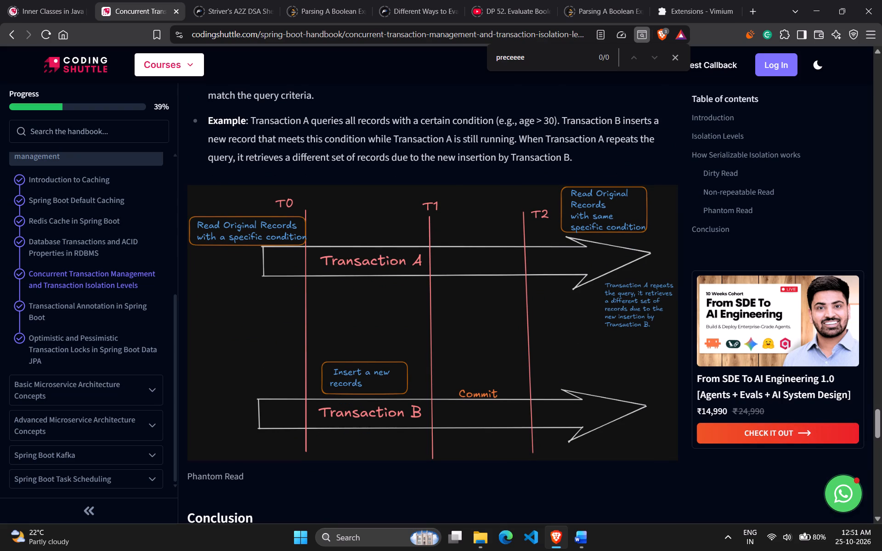
scroll(398, 334, up, 13)
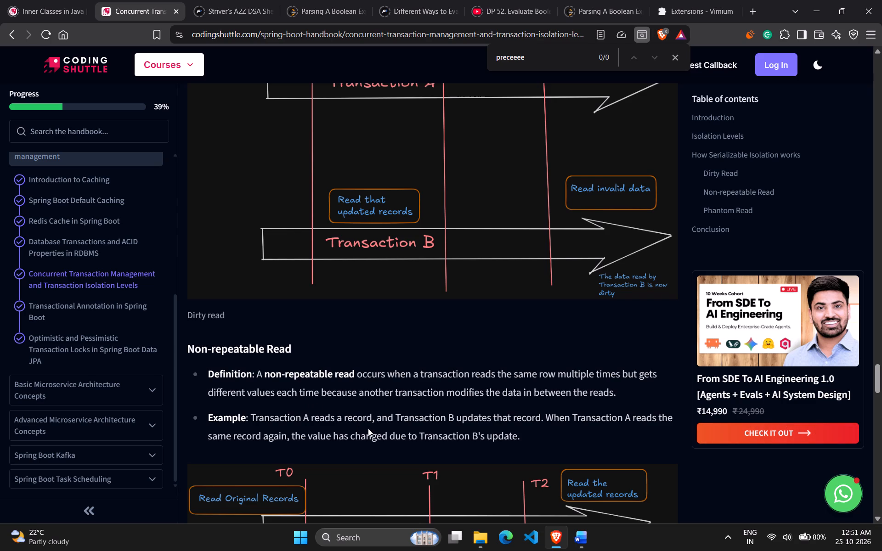
scroll(367, 428, down, 12)
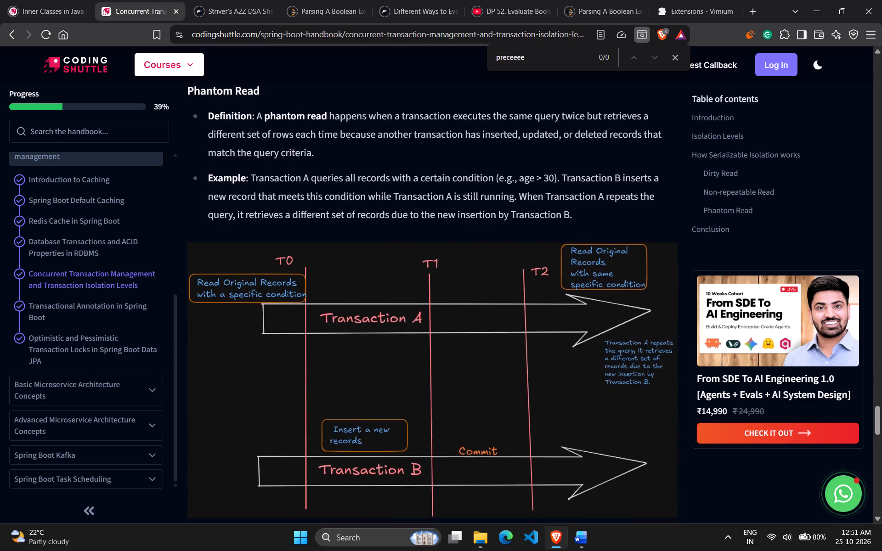
scroll(421, 439, up, 3)
scroll(486, 461, up, 3)
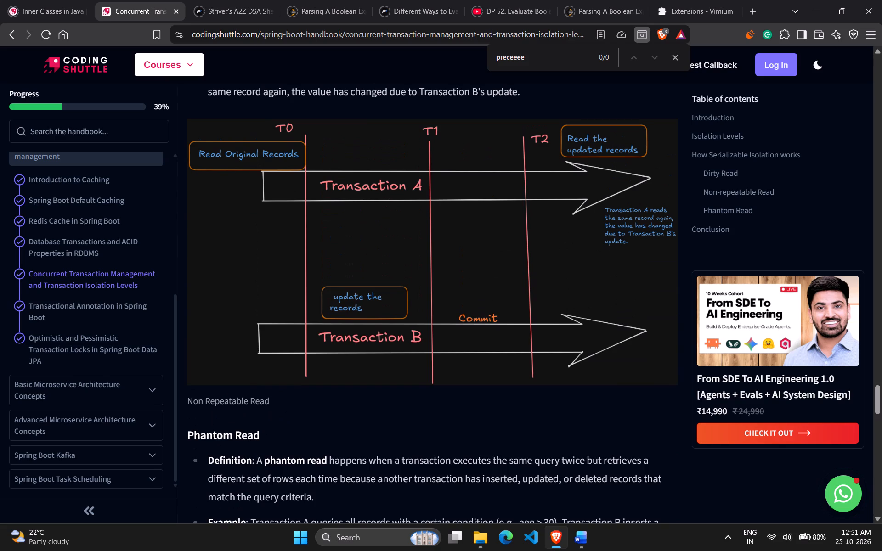
scroll(491, 427, up, 7)
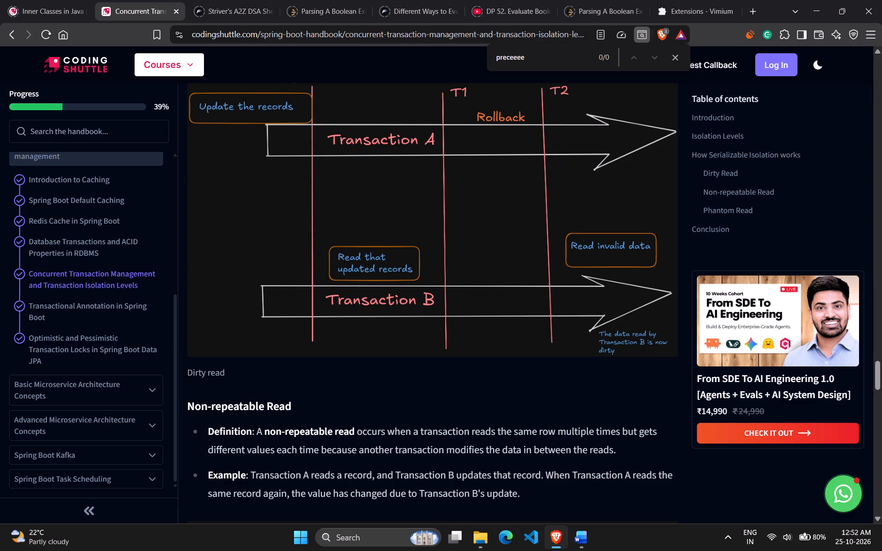
scroll(493, 427, down, 7)
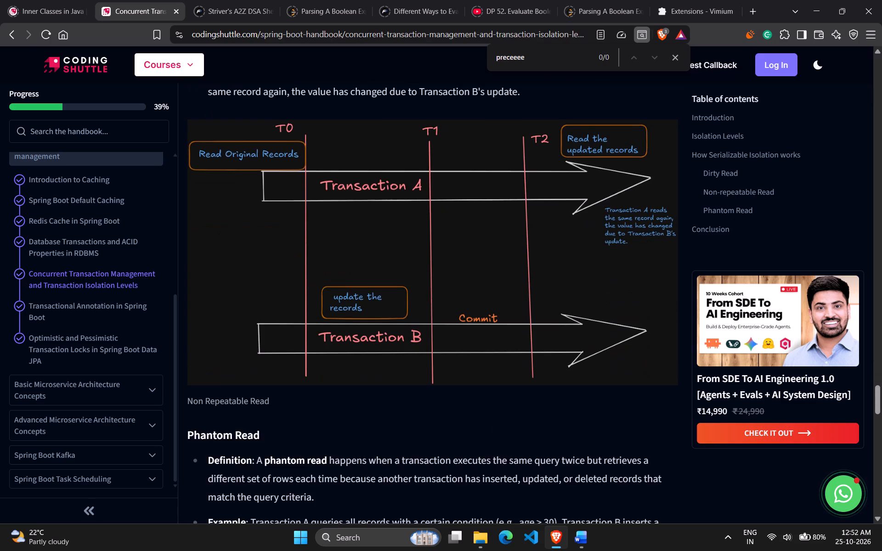
scroll(497, 427, down, 2)
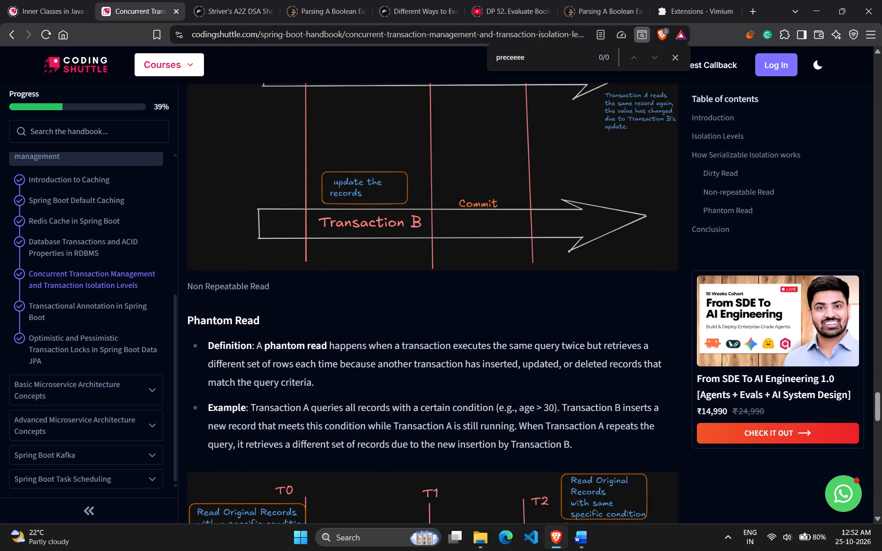
scroll(494, 431, up, 8)
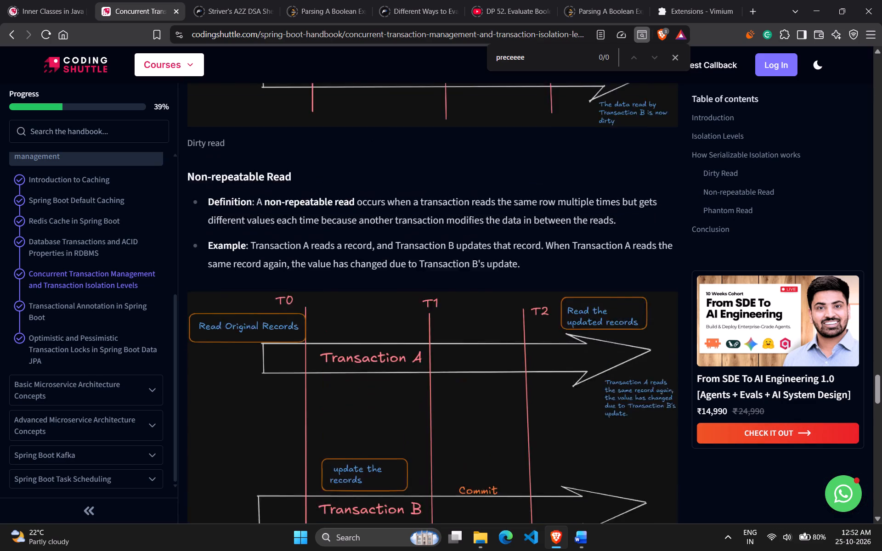
Examine the same page's serializable isolation explanation, Dirty Read definition and diagram, and the Serializable and Repeatable Read level details.
scroll(494, 431, up, 13)
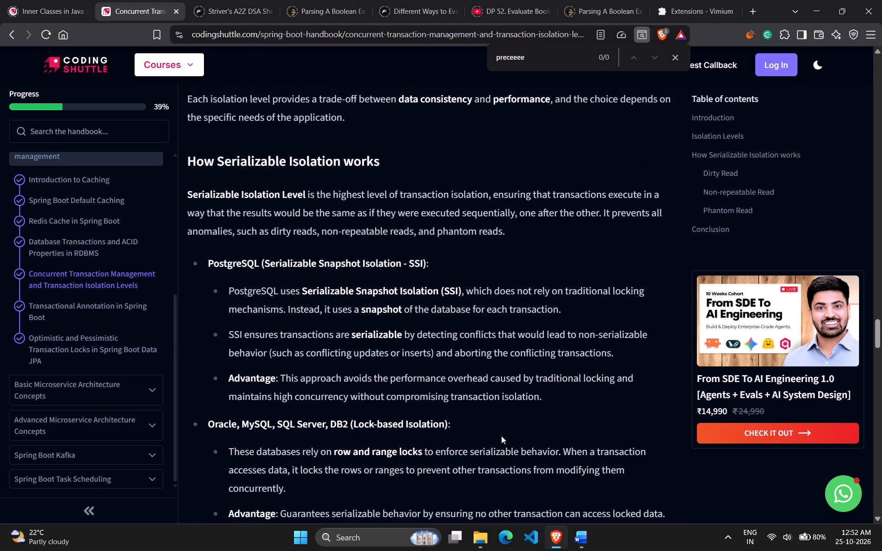
scroll(503, 436, down, 8)
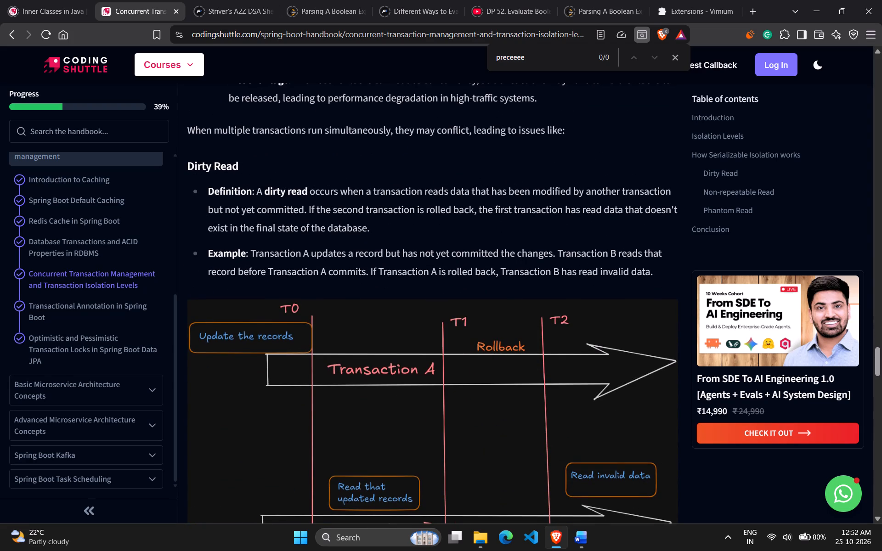
scroll(528, 425, up, 3)
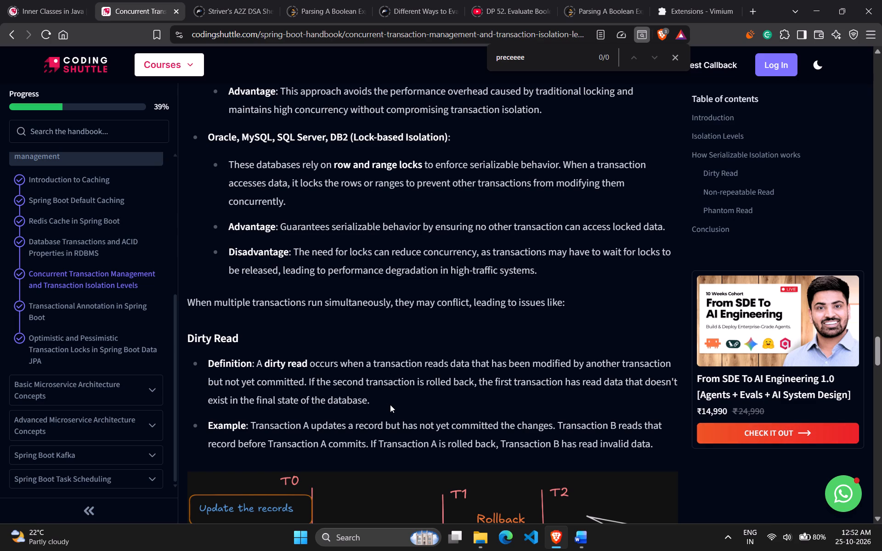
scroll(456, 404, down, 1)
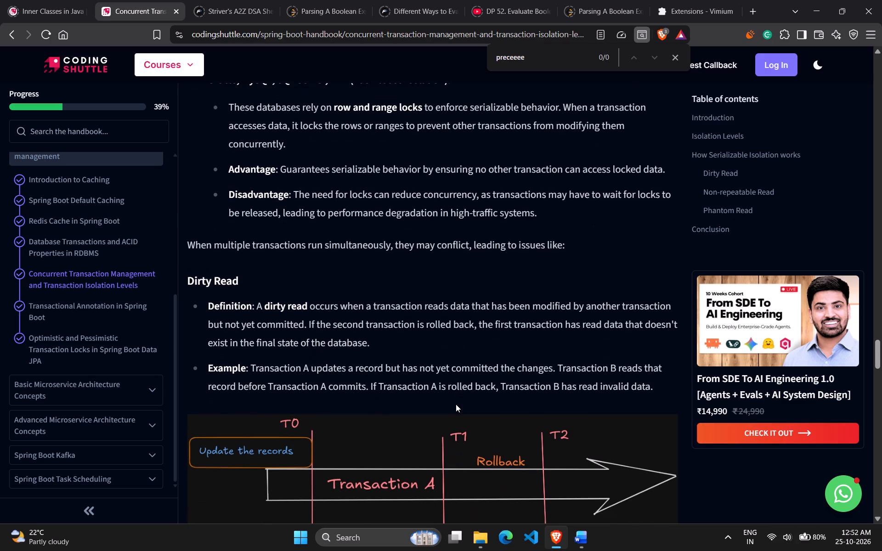
scroll(456, 404, down, 5)
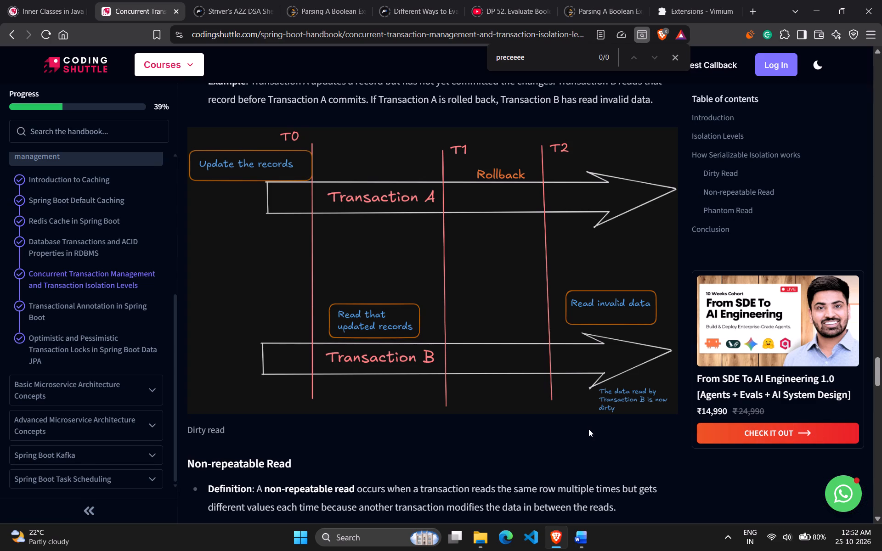
scroll(573, 429, down, 7)
scroll(572, 429, up, 2)
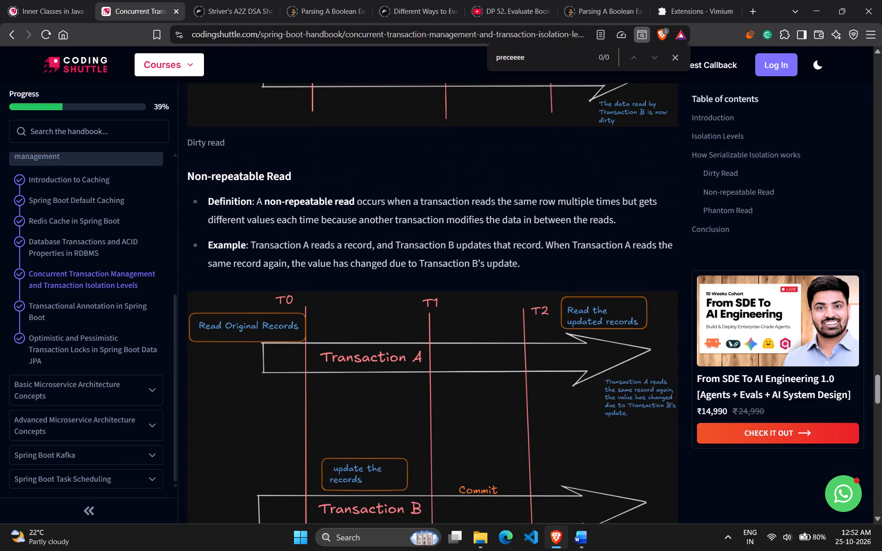
scroll(466, 309, down, 5)
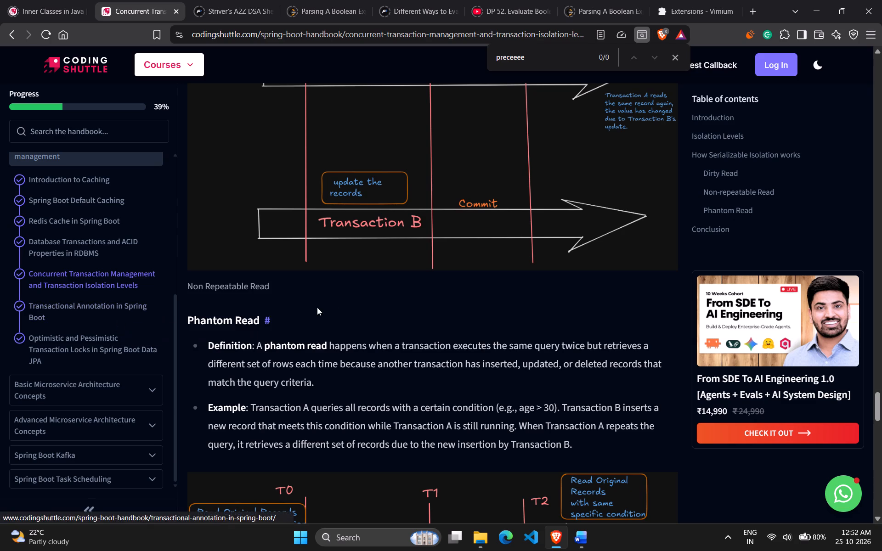
scroll(333, 306, up, 20)
scroll(333, 306, up, 20)
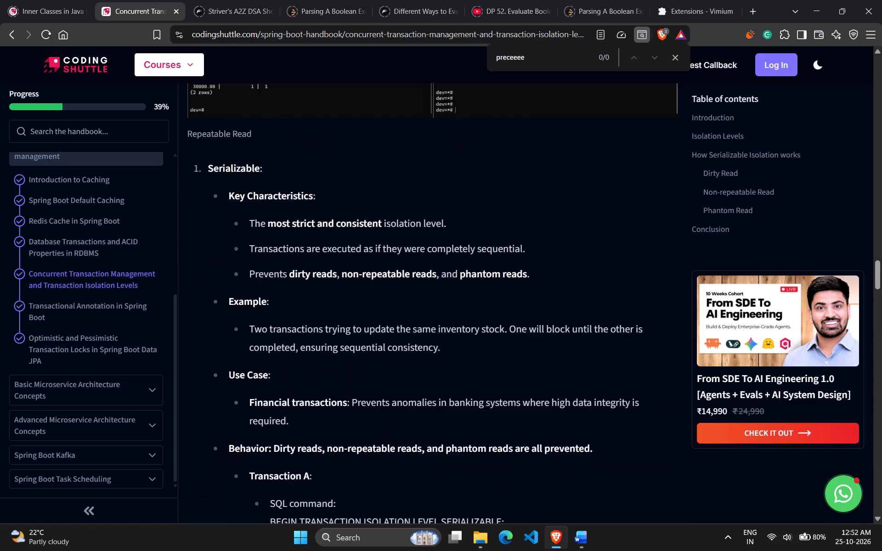
scroll(347, 292, up, 9)
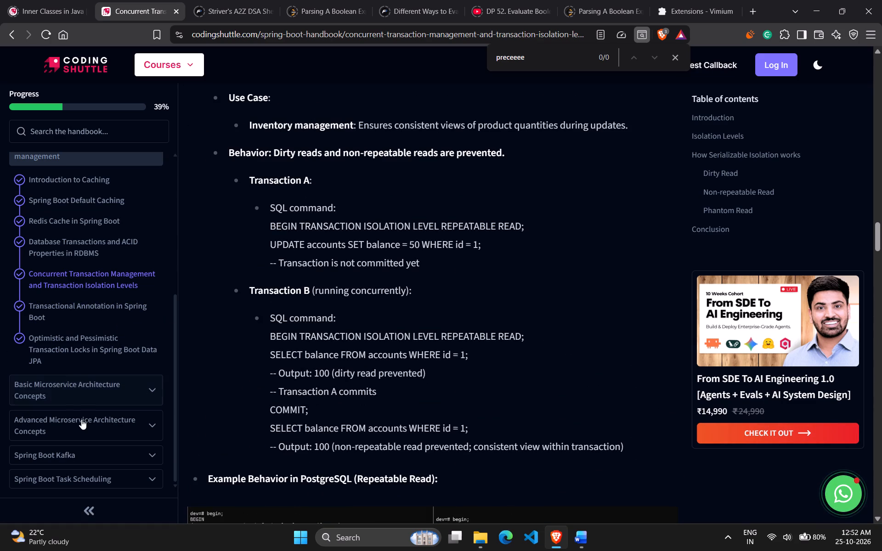
Reopen the Transactional Annotation in Spring Boot page and review it from the introduction through propagation, isolation and implementation code to the conclusion.
click(79, 313)
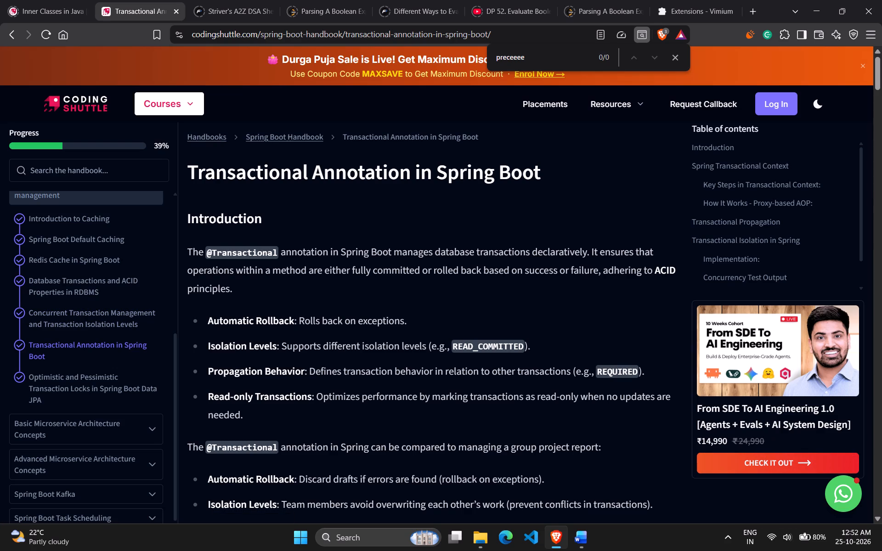
scroll(345, 374, down, 7)
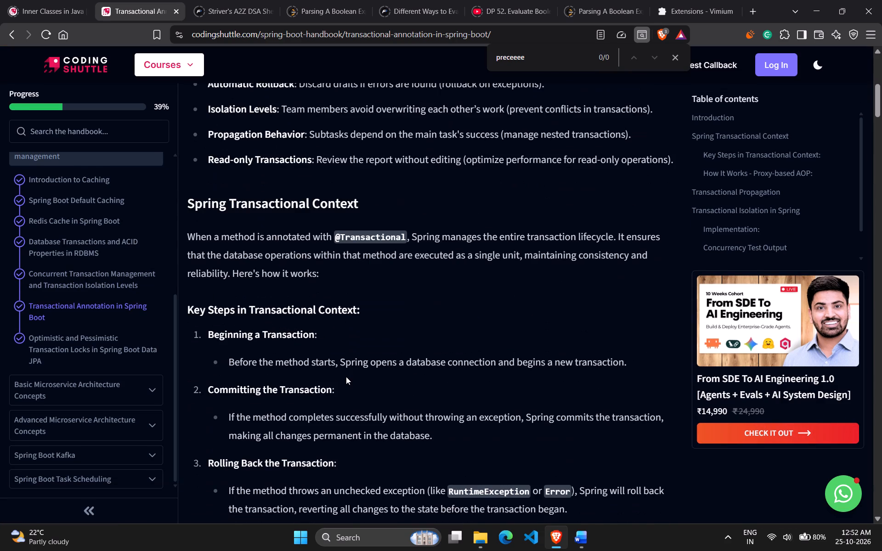
scroll(346, 377, down, 4)
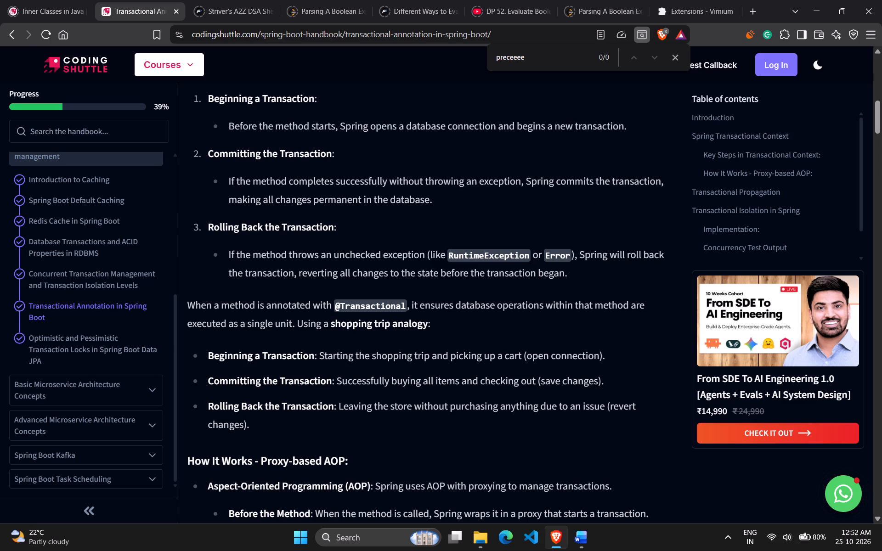
scroll(346, 379, down, 17)
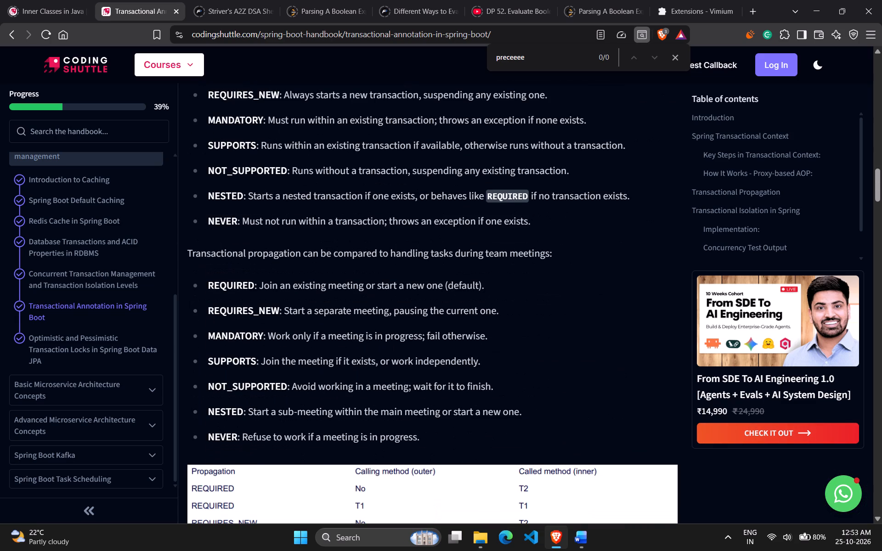
scroll(344, 380, down, 12)
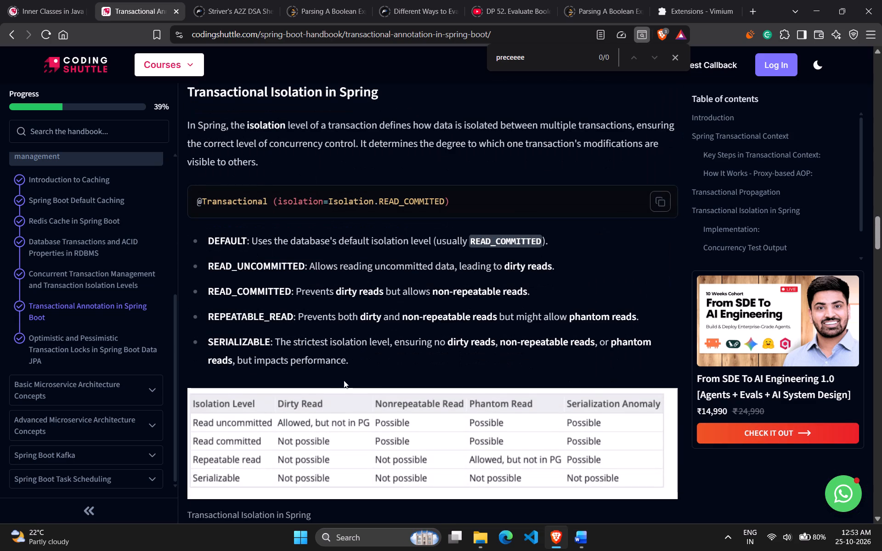
scroll(336, 371, down, 15)
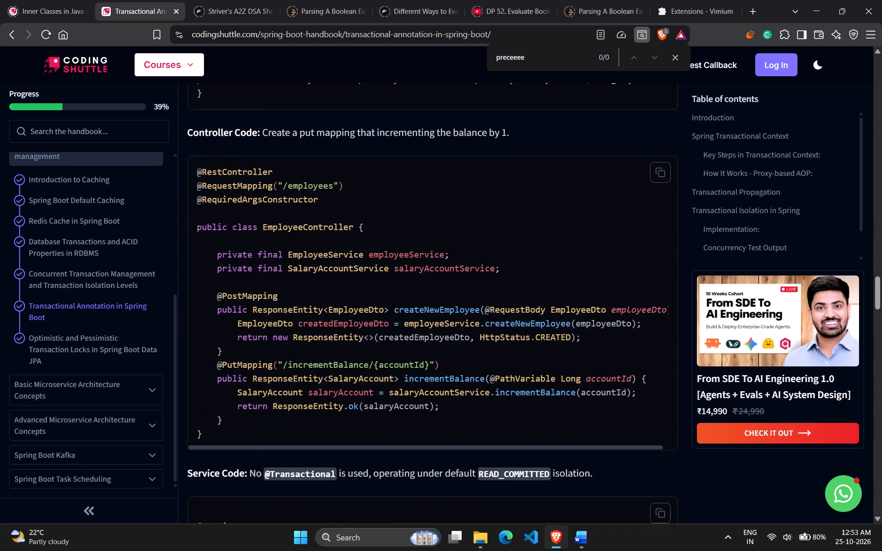
scroll(324, 365, down, 19)
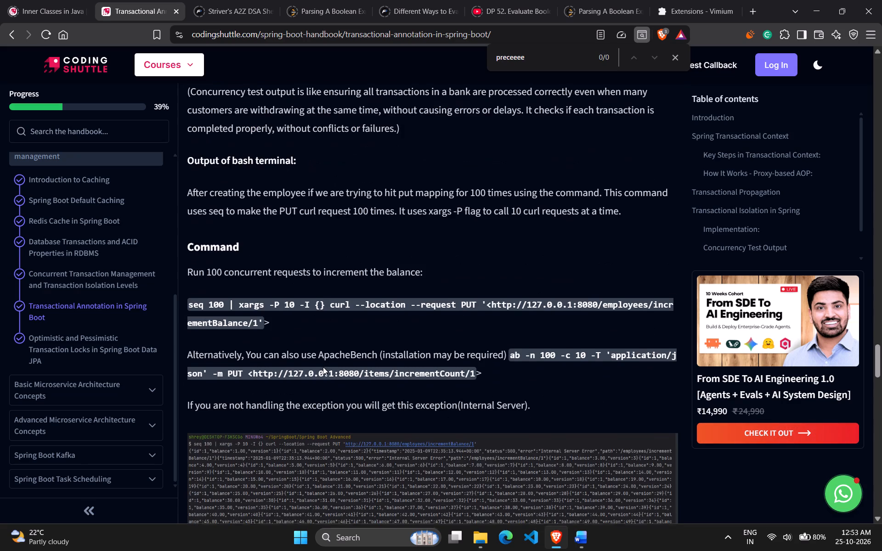
scroll(323, 367, down, 16)
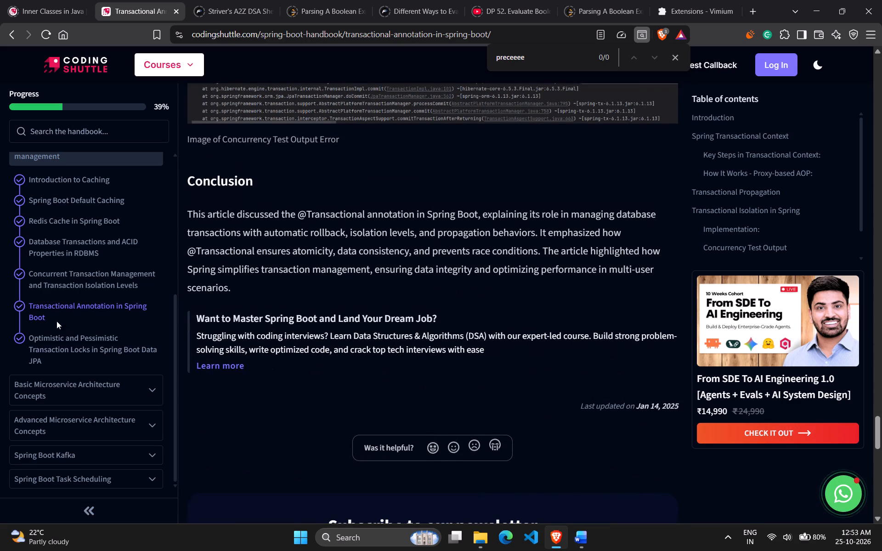
Open the Optimistic and Pessimistic Transaction Locks in Spring Boot Data JPA page and examine its introduction, concurrent conflicts, lock types and reasons for locking.
click(70, 336)
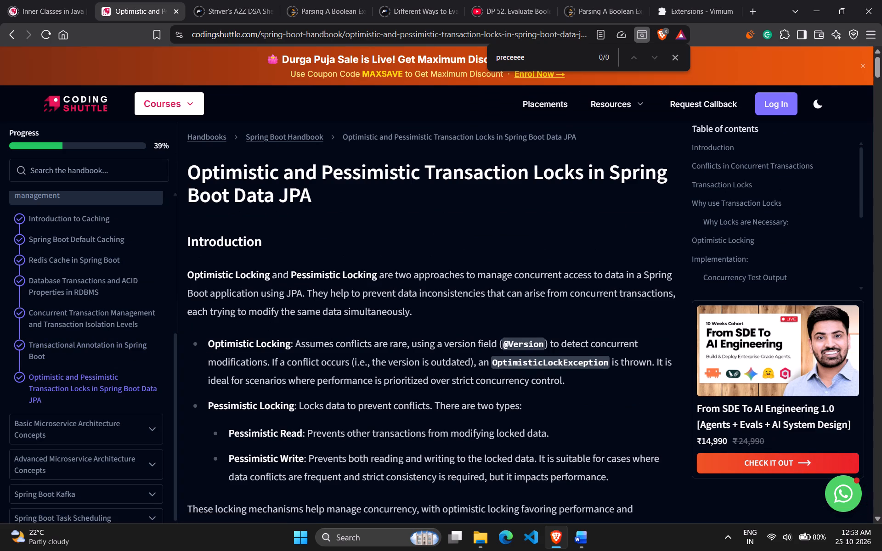
scroll(236, 338, down, 3)
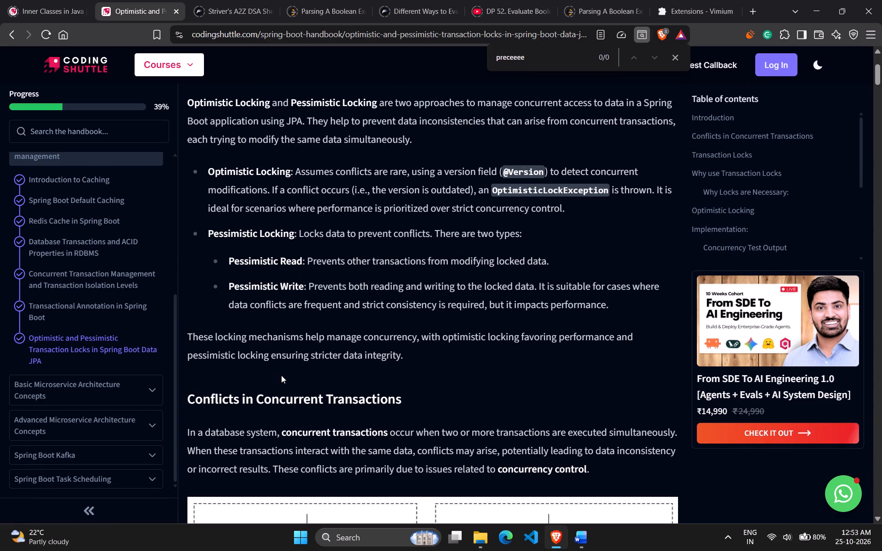
scroll(281, 374, down, 8)
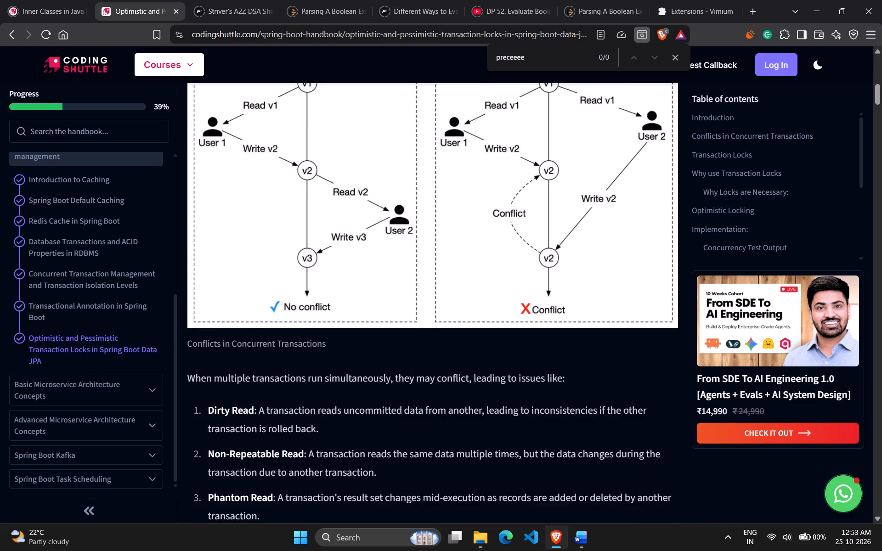
scroll(281, 374, down, 8)
scroll(295, 361, up, 5)
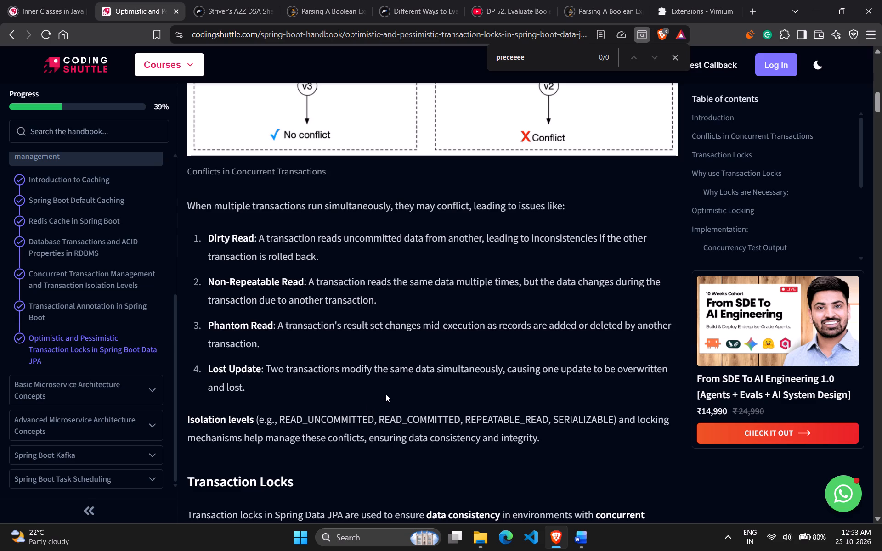
scroll(385, 394, down, 4)
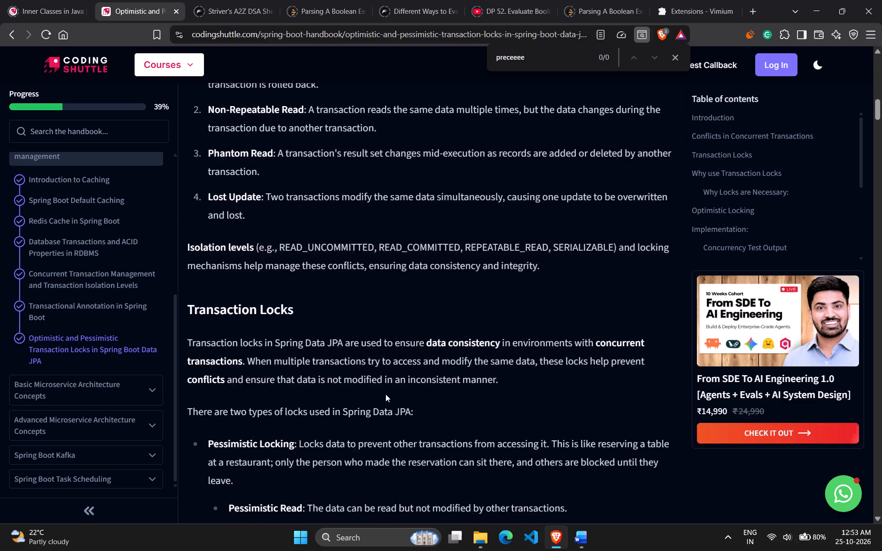
scroll(385, 394, down, 6)
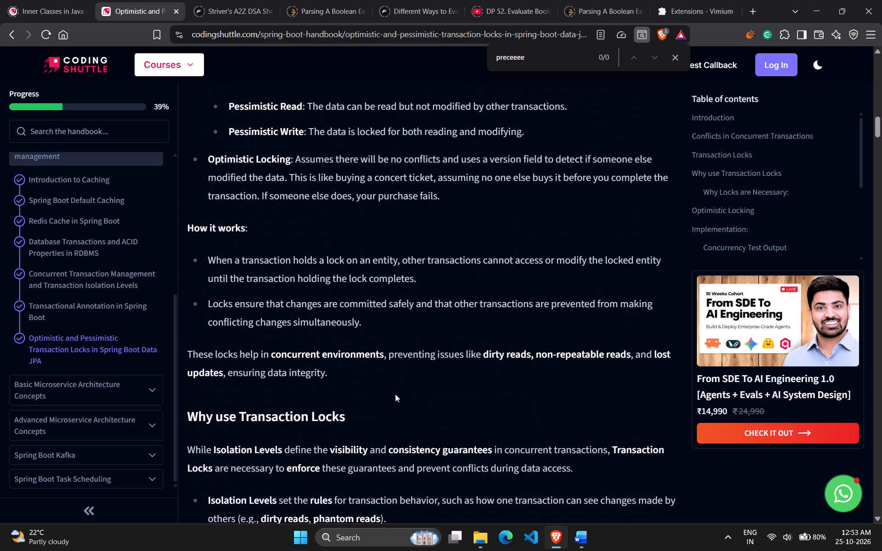
scroll(396, 394, down, 7)
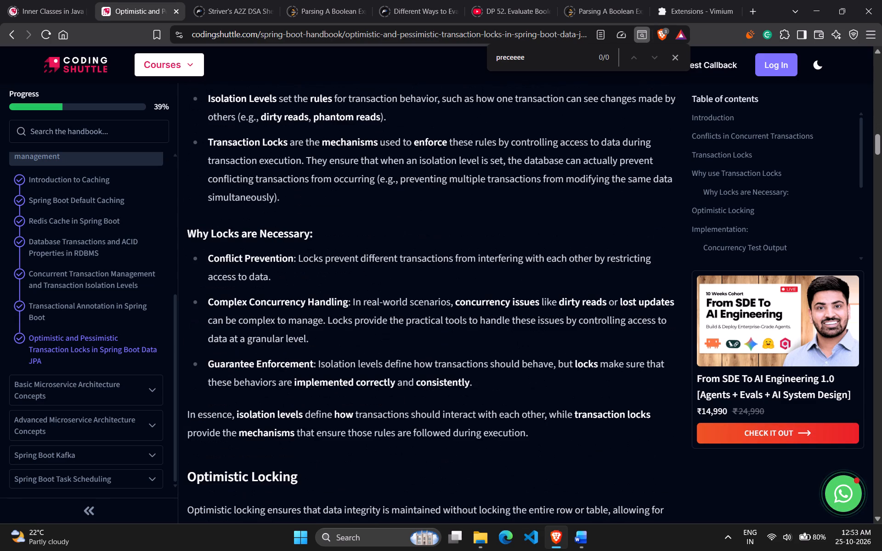
Skim the same page's optimistic locking implementation code, concurrency test command and bash terminal output.
scroll(396, 399, down, 14)
scroll(337, 359, down, 9)
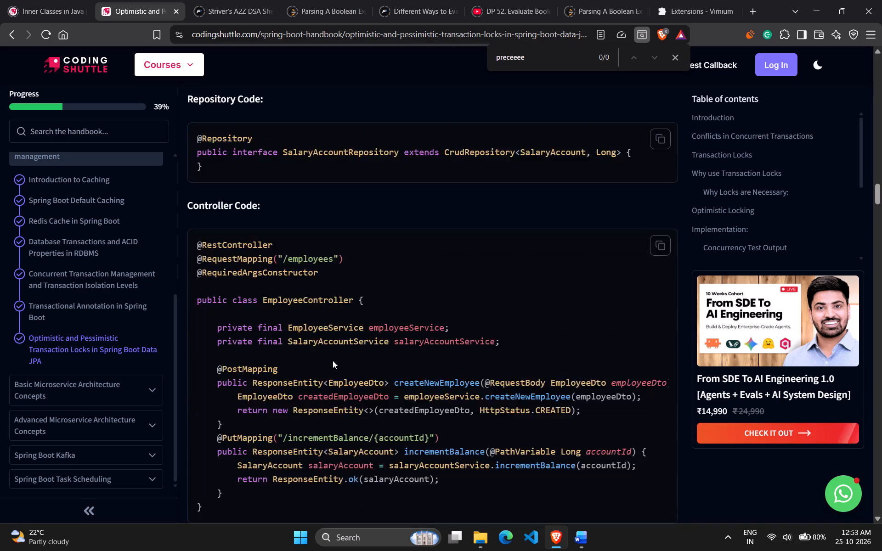
scroll(333, 360, down, 19)
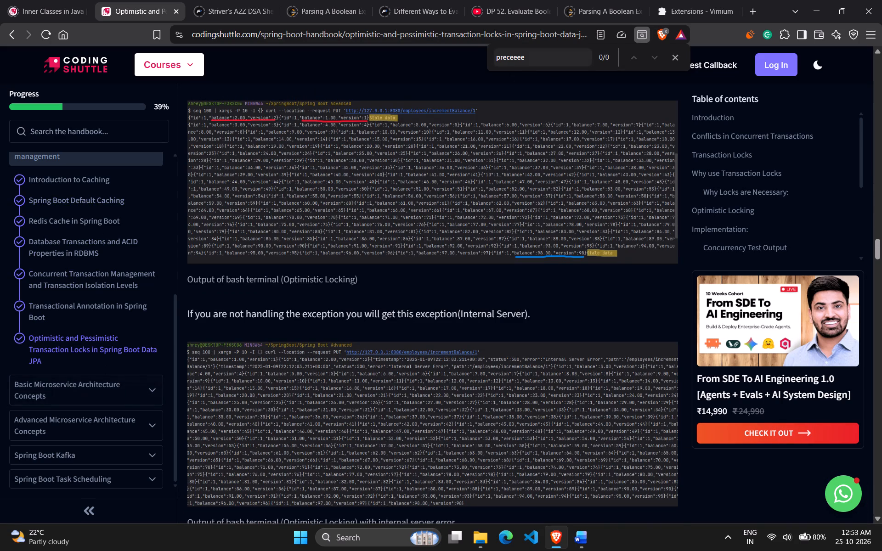
scroll(127, 271, up, 14)
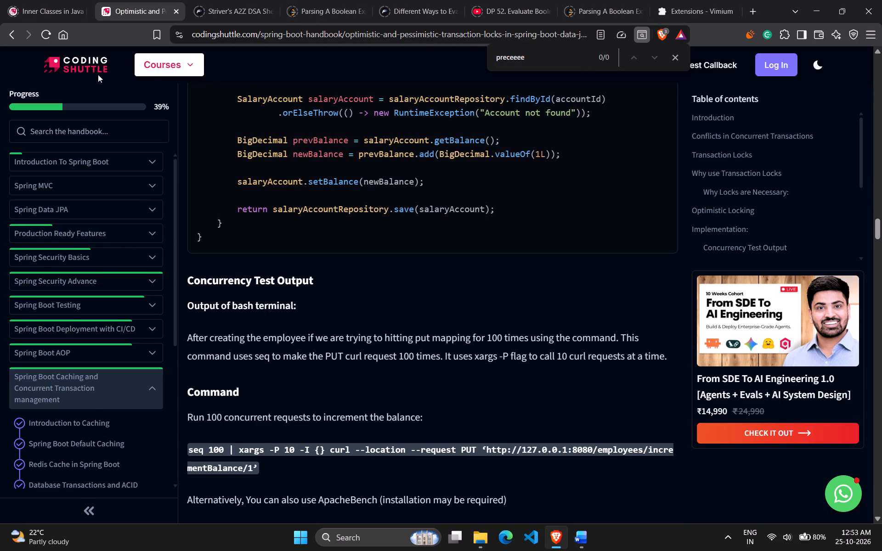
scroll(428, 97, up, 5)
Switch to the open Java Programming Handbook, find Comparable Interface in Java under the Collection Framework, and skim its definition, usage and sorting examples.
click(17, 0)
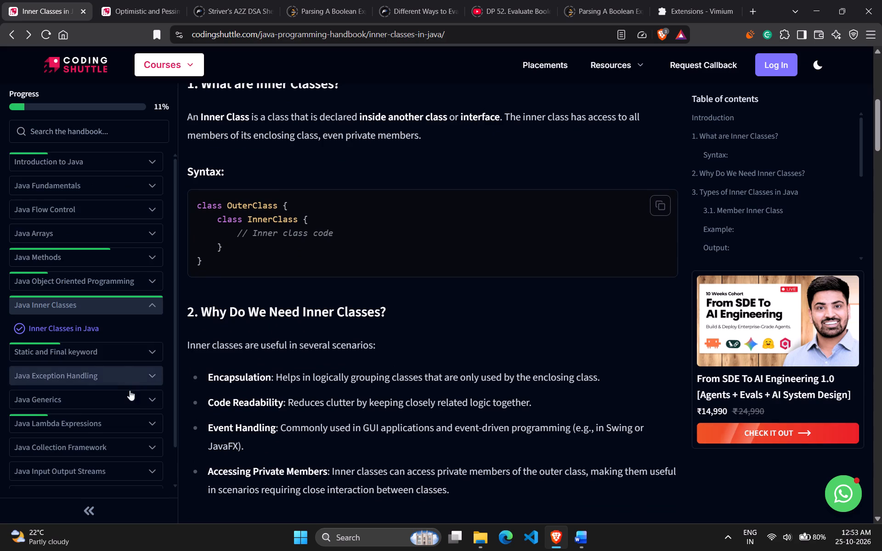
scroll(128, 399, down, 6)
scroll(109, 431, down, 5)
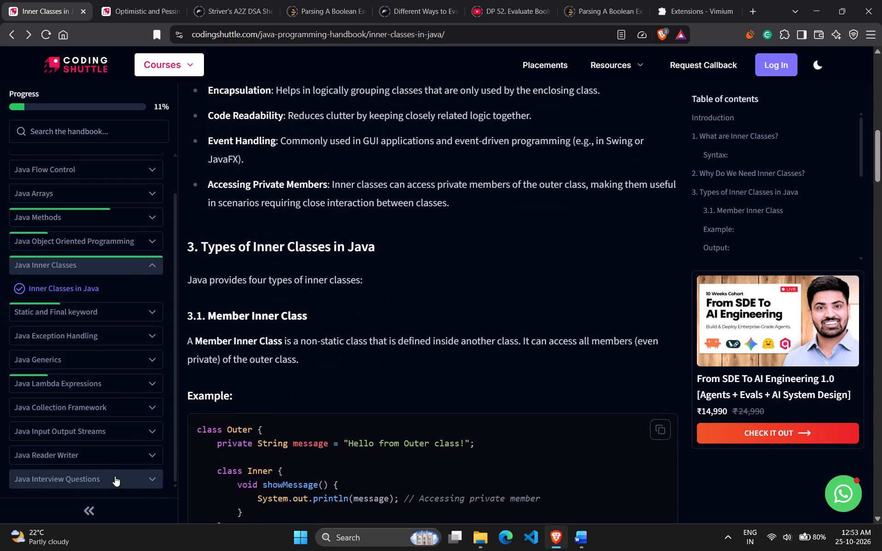
click(103, 456)
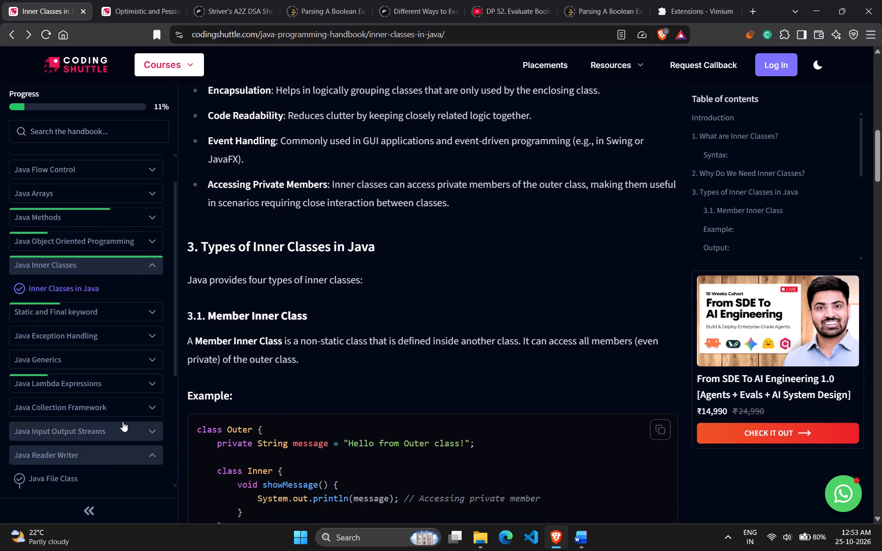
click(119, 406)
scroll(116, 407, down, 6)
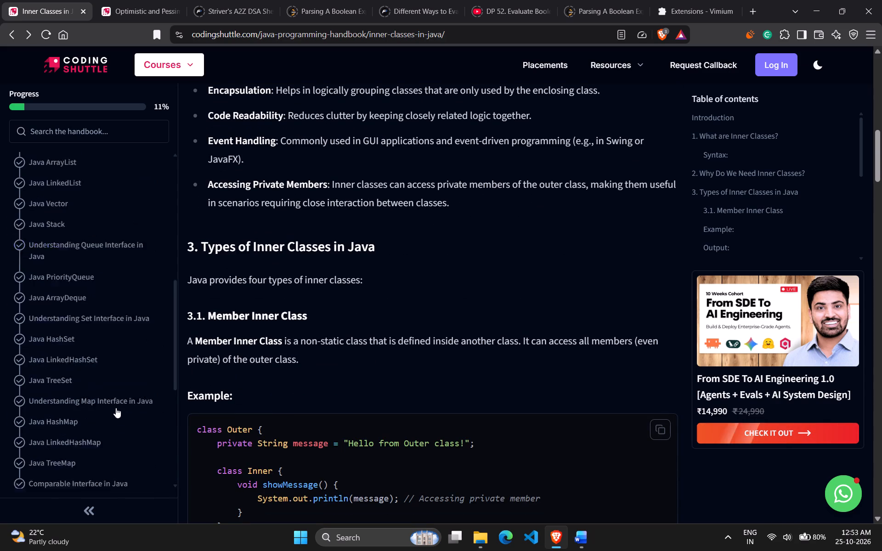
scroll(115, 409, down, 2)
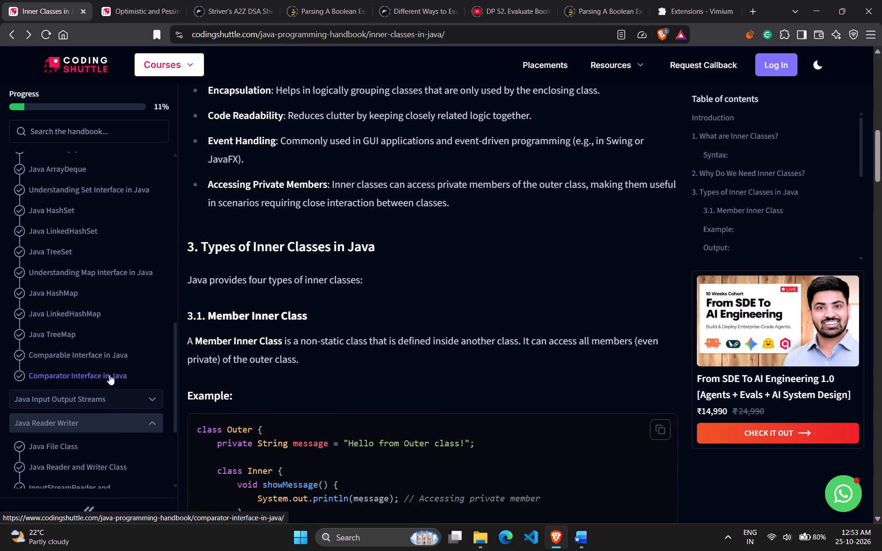
click(100, 364)
scroll(367, 420, down, 3)
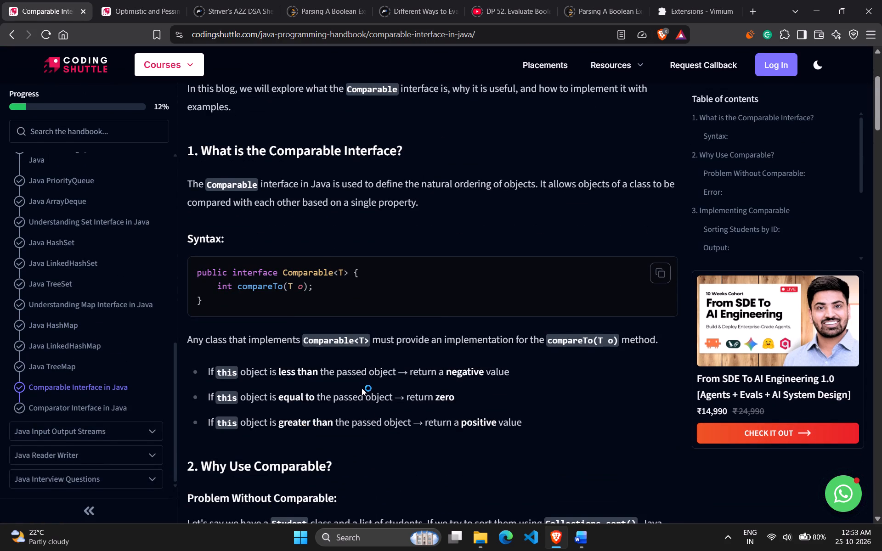
scroll(362, 388, down, 7)
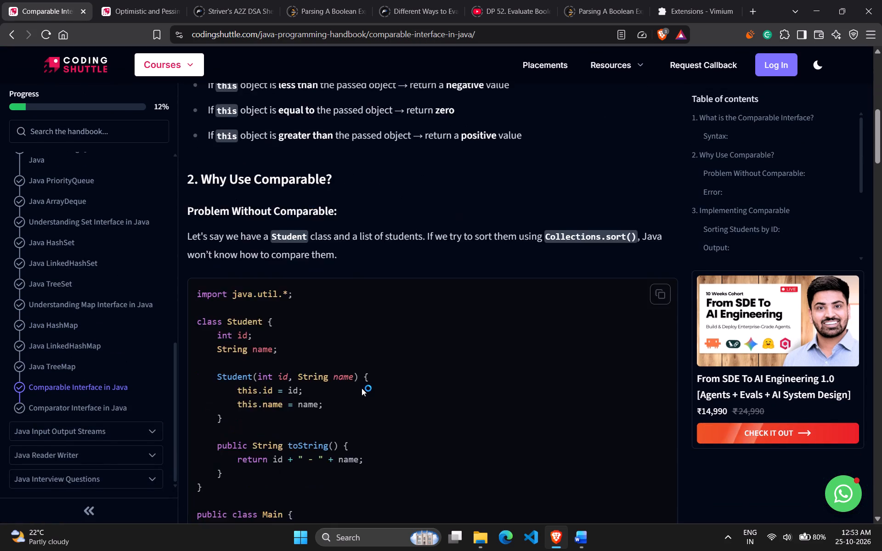
scroll(362, 388, down, 16)
scroll(362, 388, up, 1)
scroll(362, 388, down, 6)
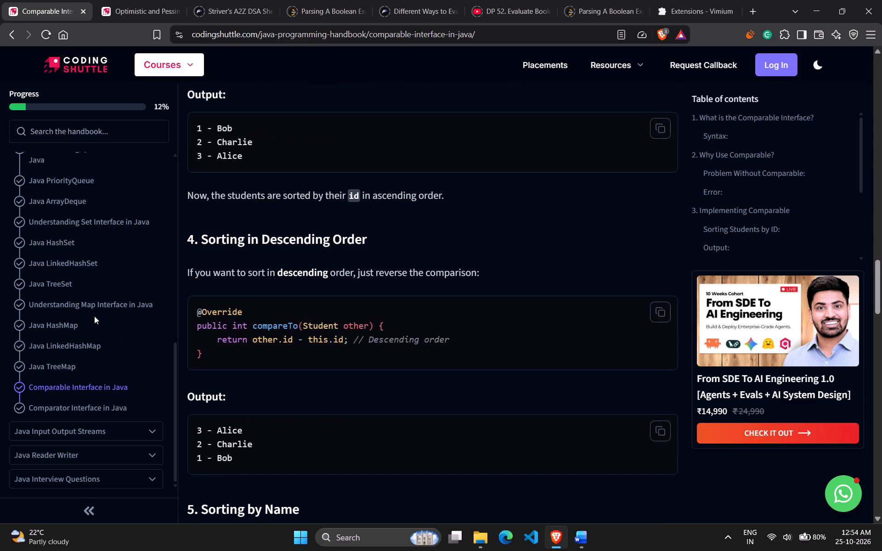
Reopen the Inner Classes in Java page and review its introduction, syntax and reasons for using inner classes.
scroll(101, 324, up, 12)
click(100, 300)
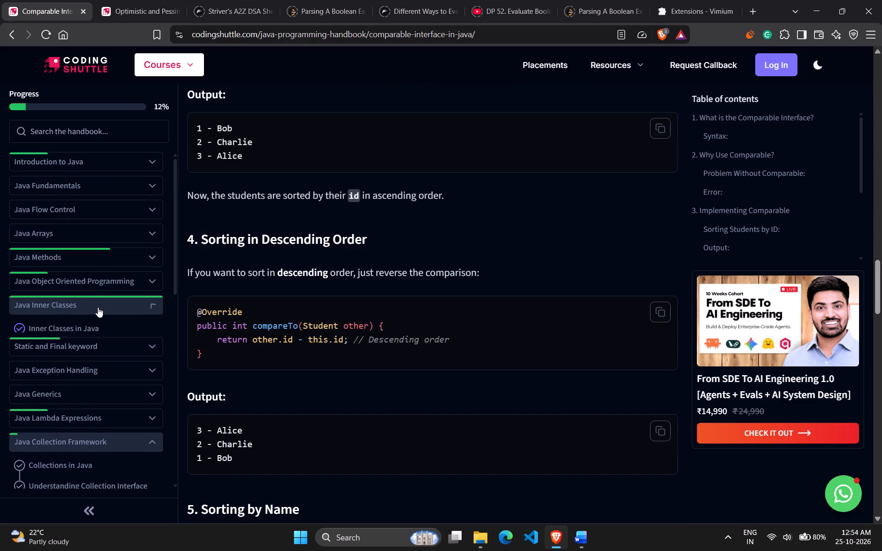
click(67, 333)
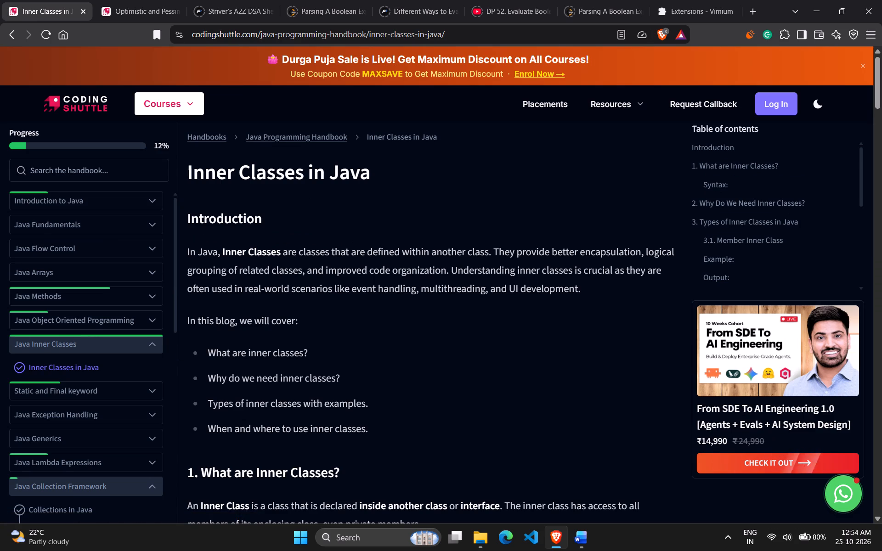
scroll(305, 381, down, 6)
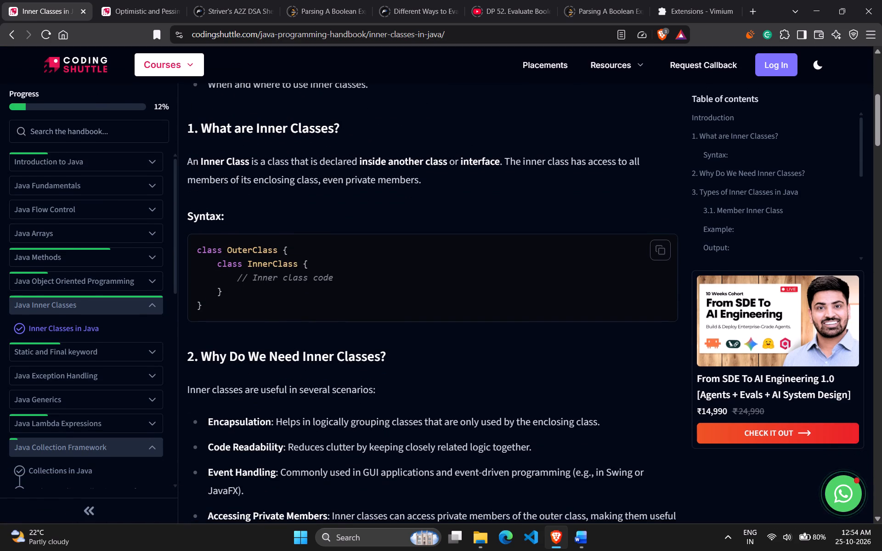
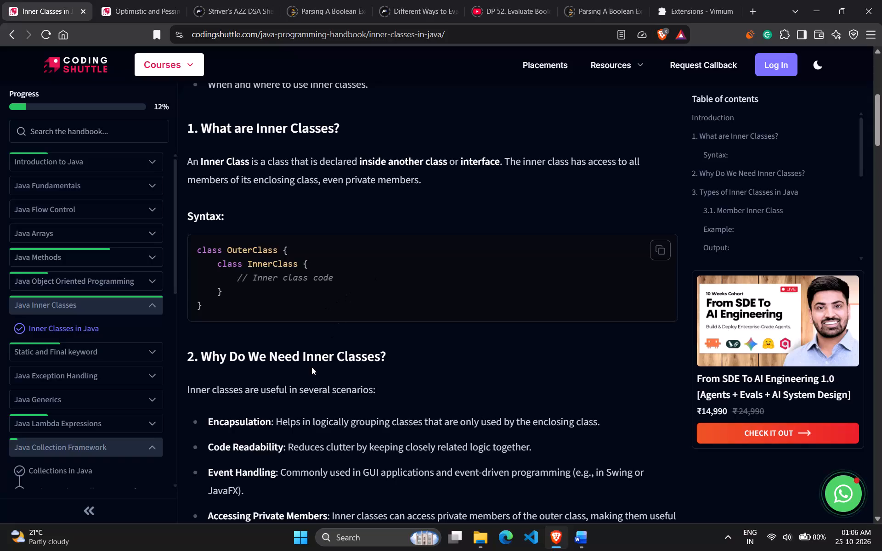
Read on through the reasons for using inner classes and the Member Inner Class and Static Nested Class examples.
scroll(311, 368, down, 4)
scroll(310, 372, up, 1)
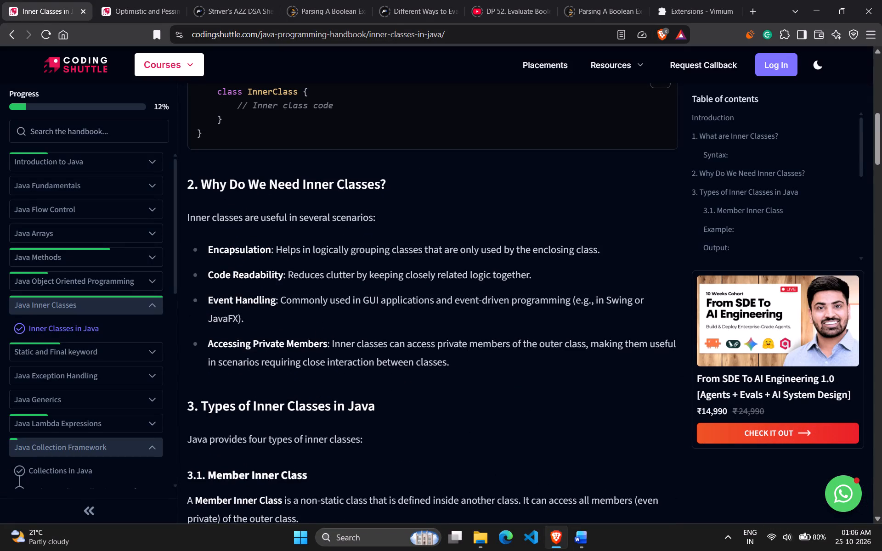
scroll(320, 348, down, 2)
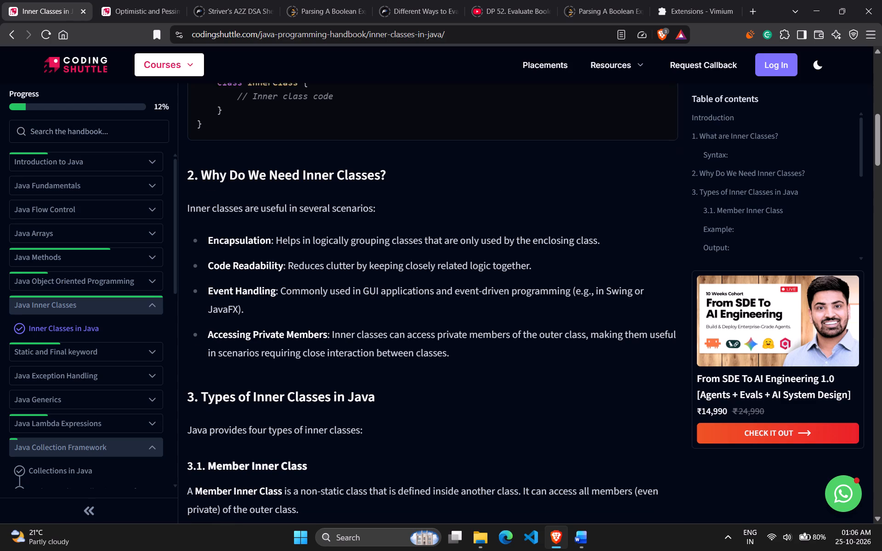
scroll(320, 348, down, 4)
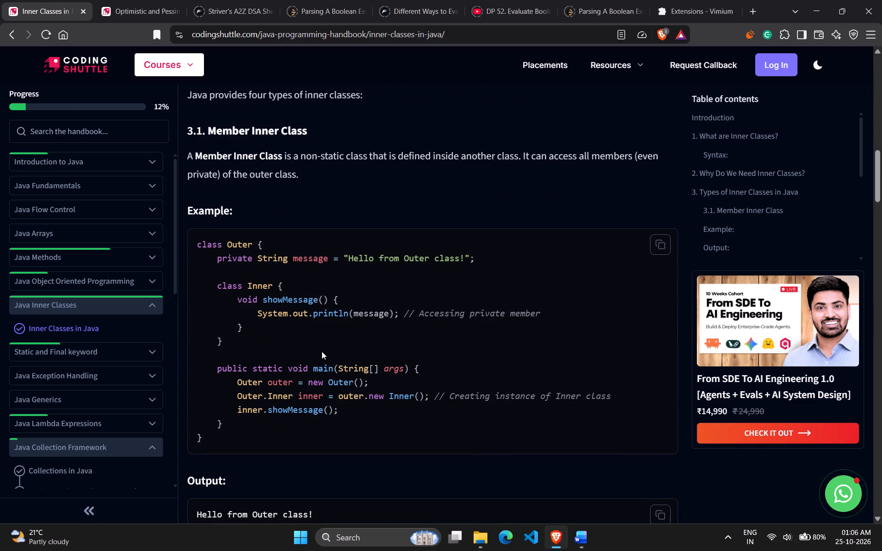
scroll(323, 352, down, 5)
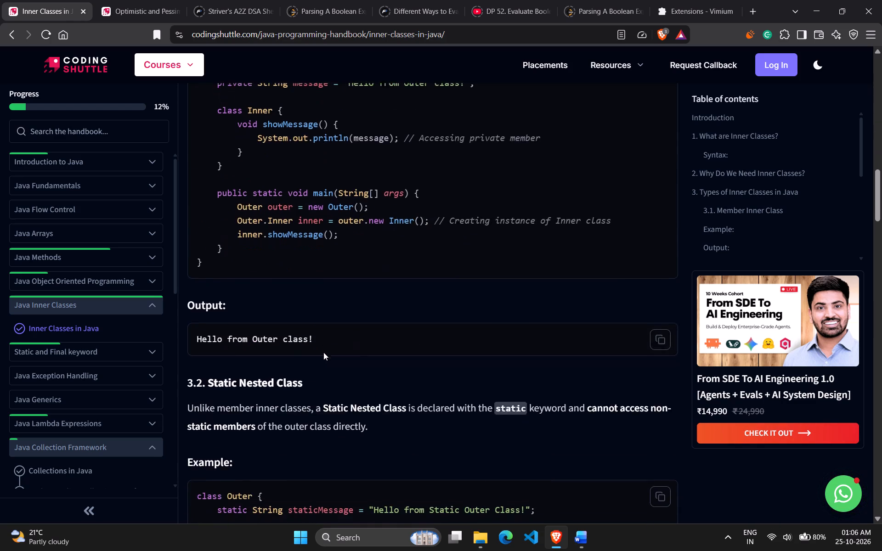
scroll(323, 352, down, 1)
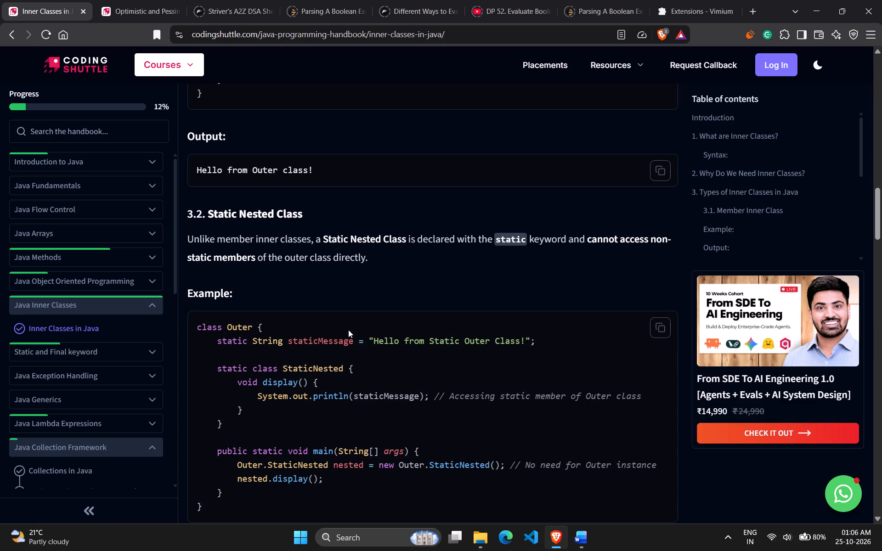
Review the Local Inner Class and Anonymous Inner Class examples, the table of when to use each type, and the conclusion.
scroll(343, 330, down, 8)
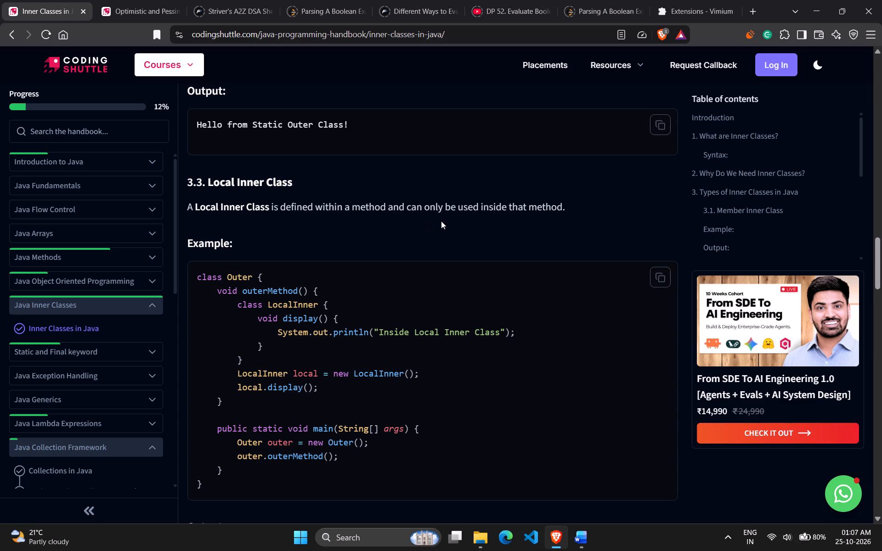
scroll(422, 320, down, 5)
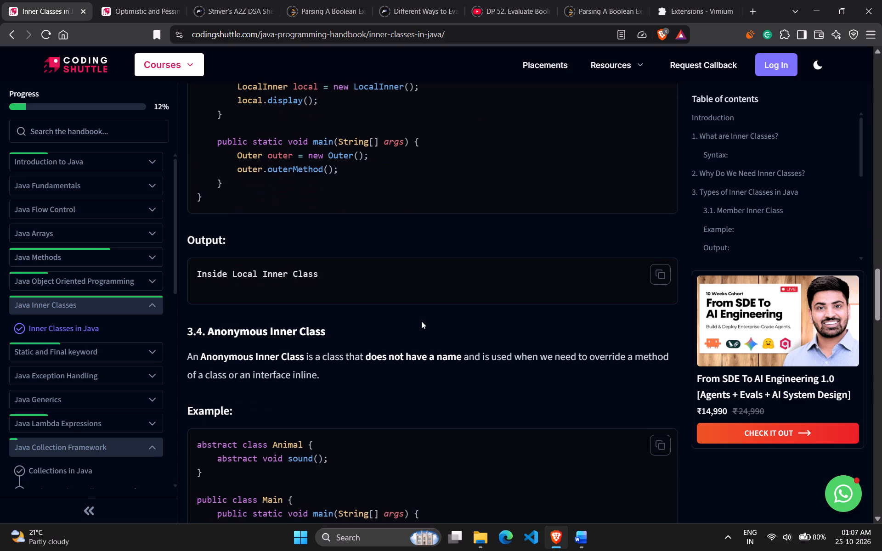
scroll(421, 321, down, 1)
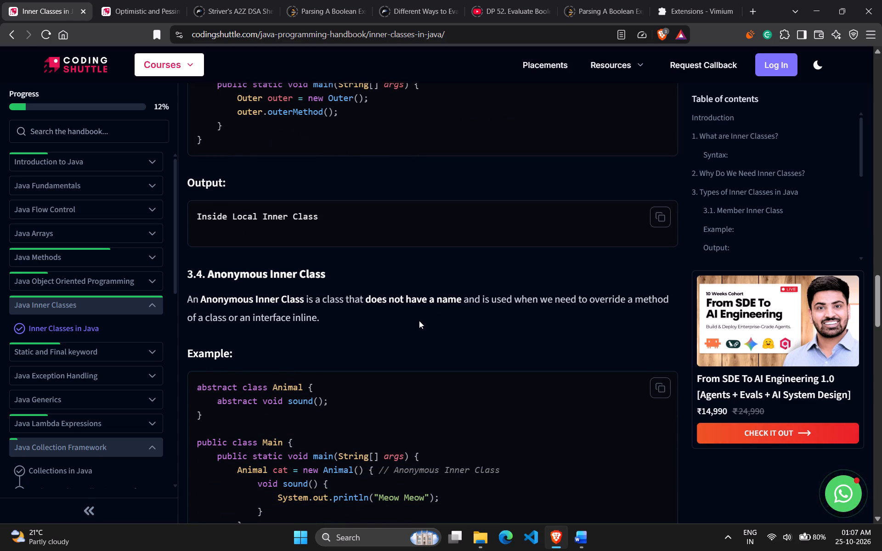
scroll(419, 329, down, 2)
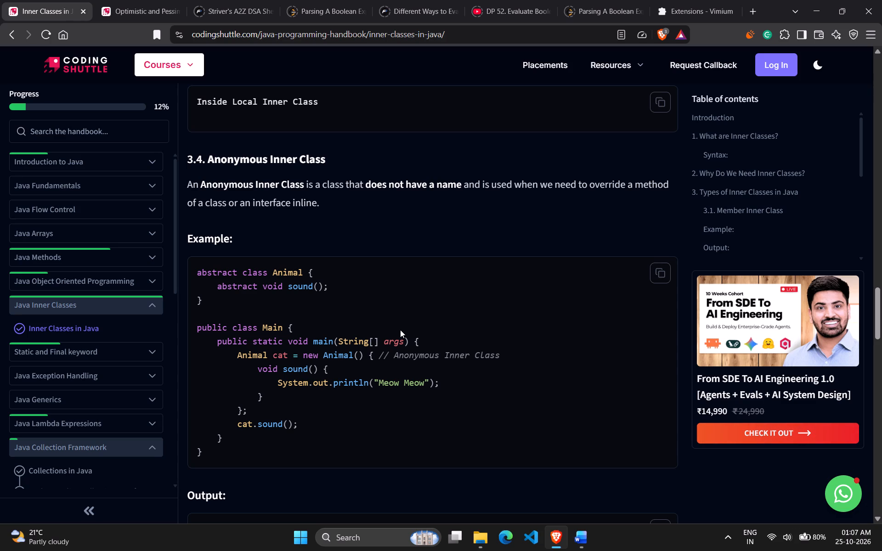
scroll(400, 330, down, 5)
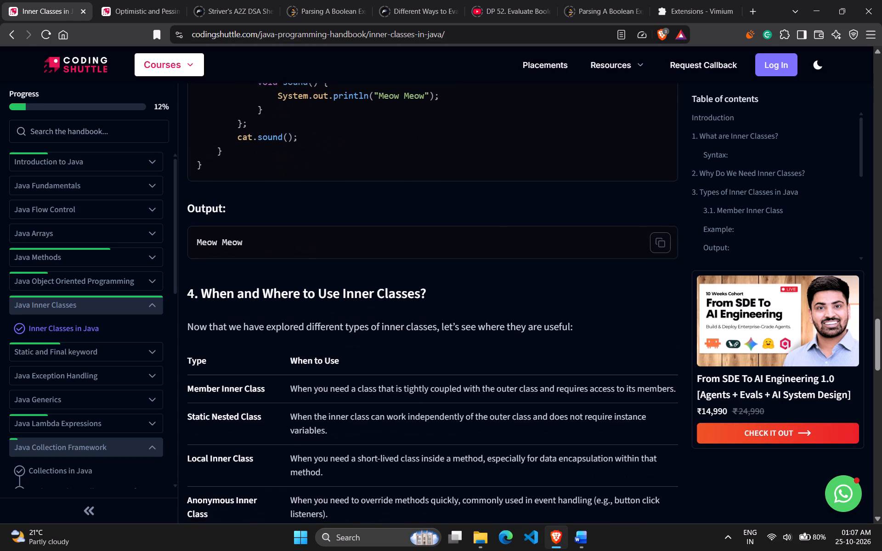
scroll(400, 330, down, 3)
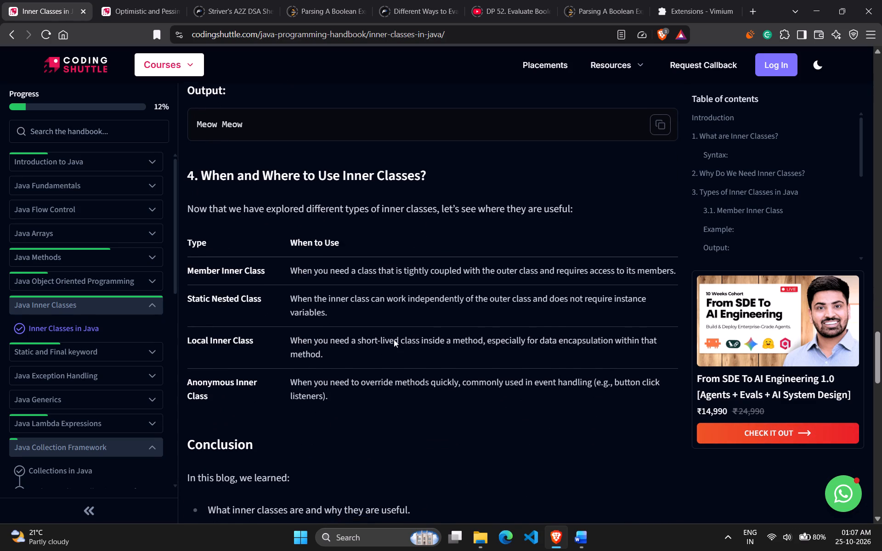
scroll(394, 339, down, 1)
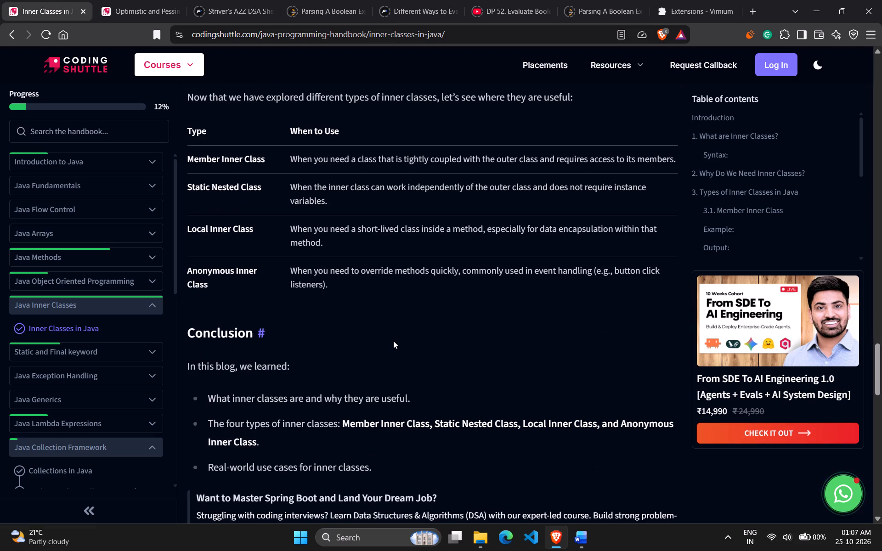
scroll(393, 341, down, 4)
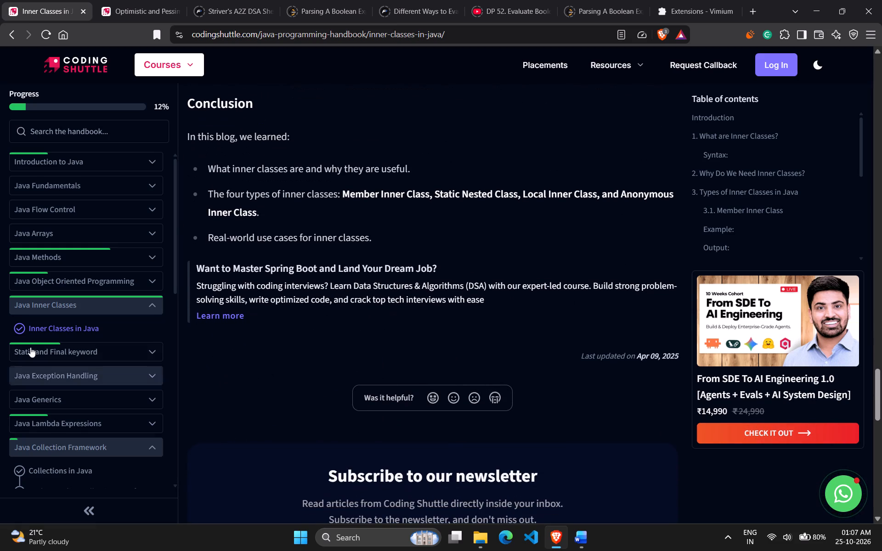
Open Singleton Class in Java under Static and Final keyword and review its purpose, basic implementation, explanation and use cases.
click(75, 352)
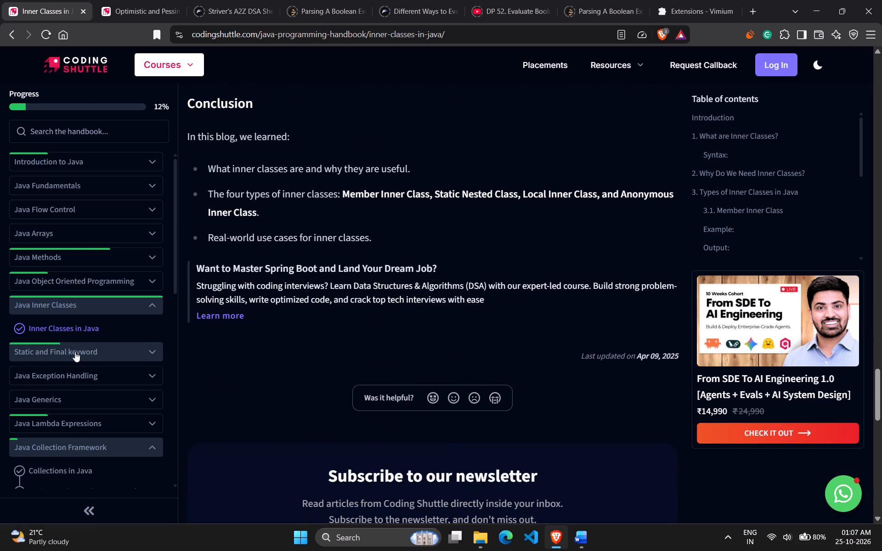
click(77, 434)
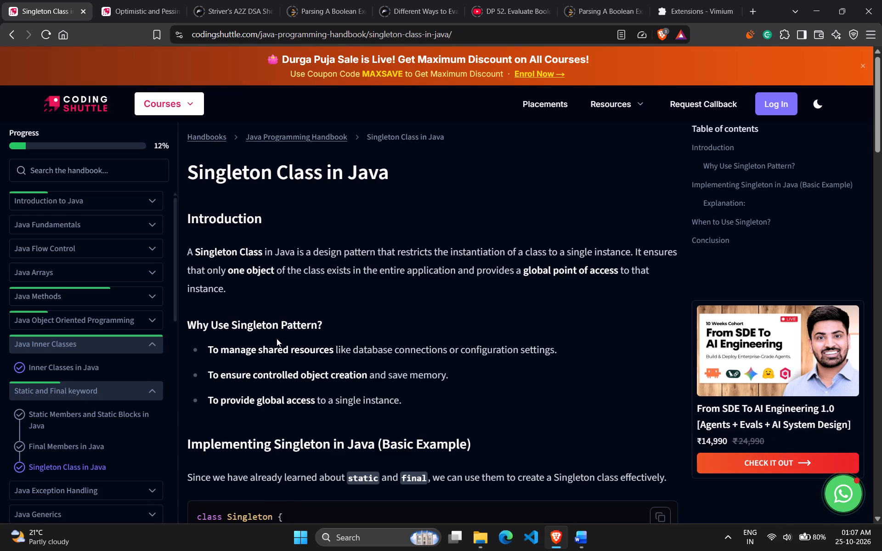
scroll(277, 338, down, 2)
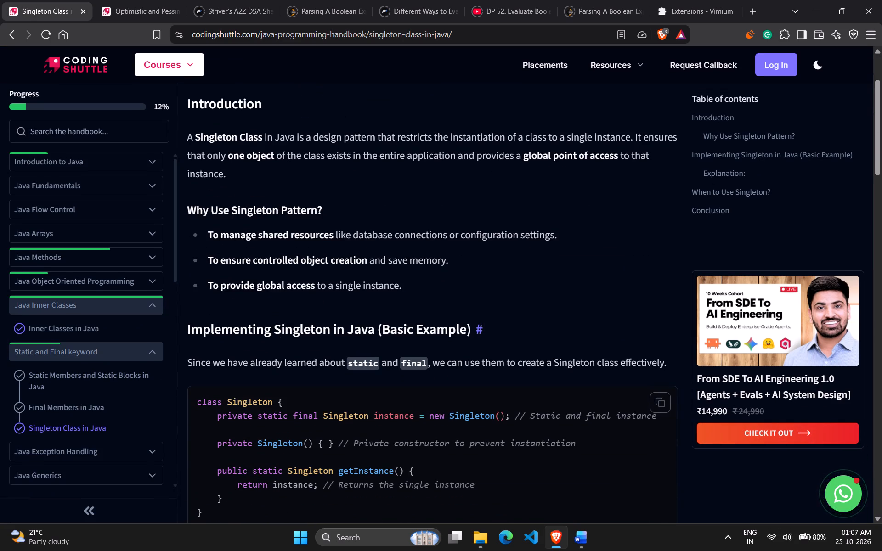
scroll(274, 334, down, 2)
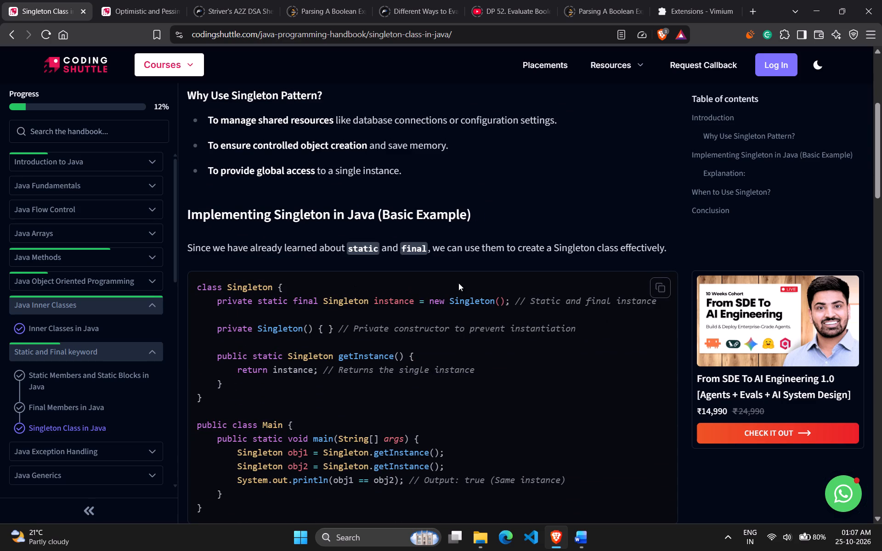
scroll(425, 350, down, 2)
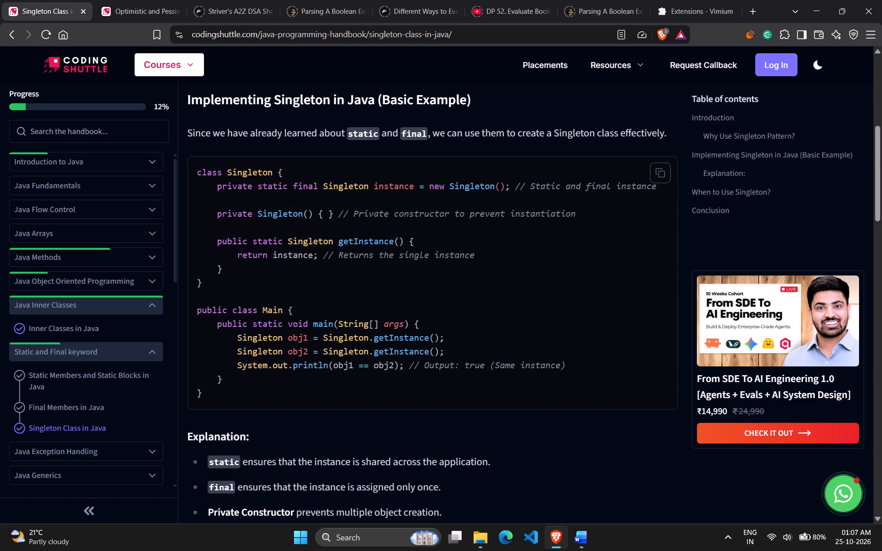
scroll(425, 354, down, 3)
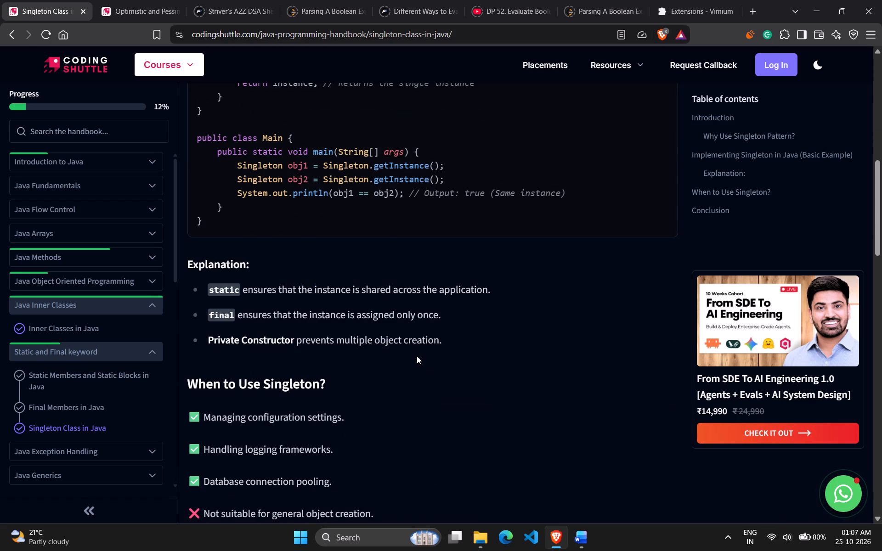
scroll(413, 356, down, 2)
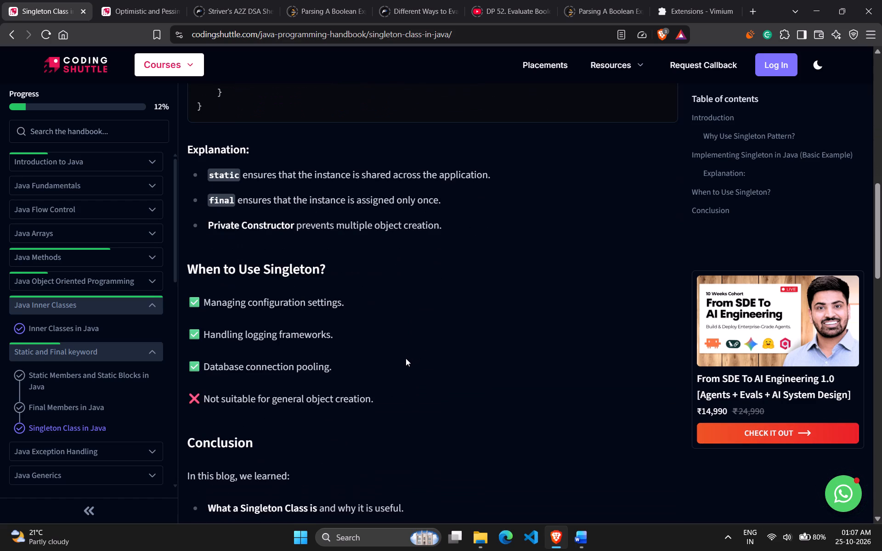
scroll(406, 358, down, 2)
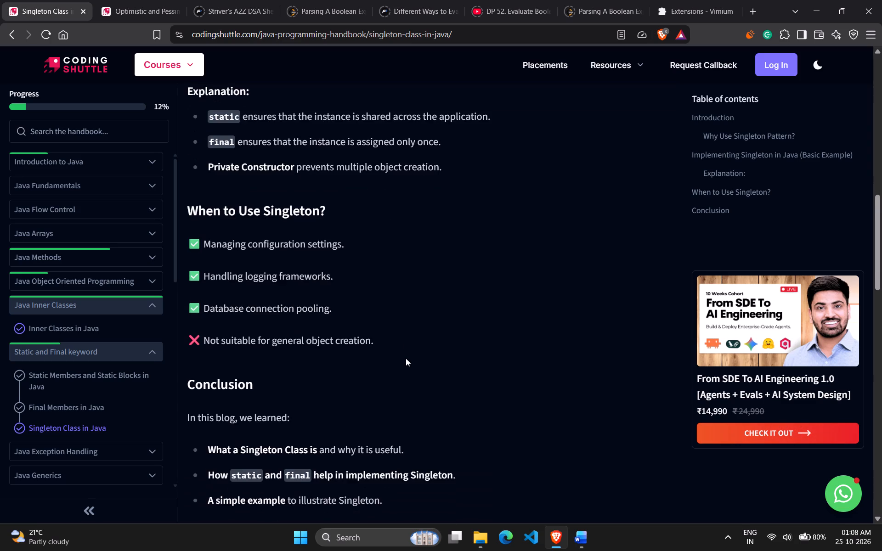
scroll(406, 358, down, 5)
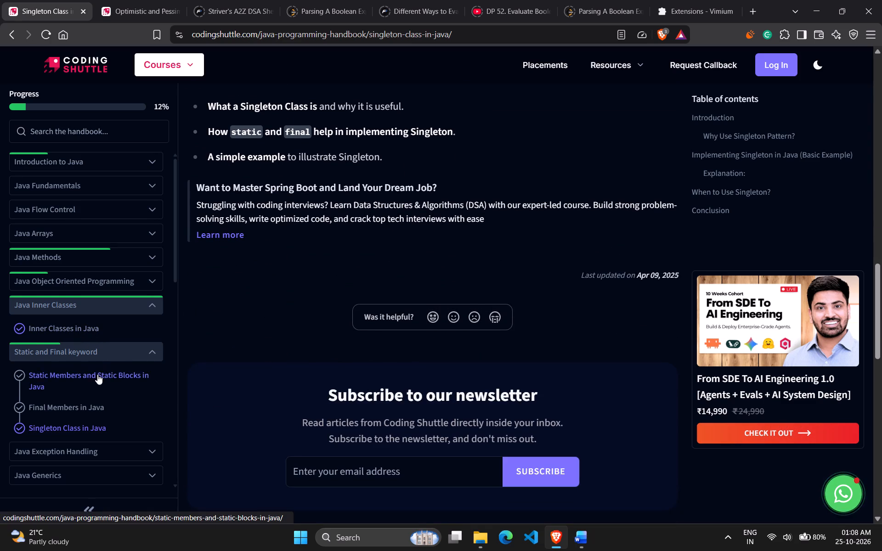
Open Throw vs Throws under Java Exception Handling and skim the throw syntax and example and the explanation of throws.
scroll(97, 374, down, 2)
click(101, 344)
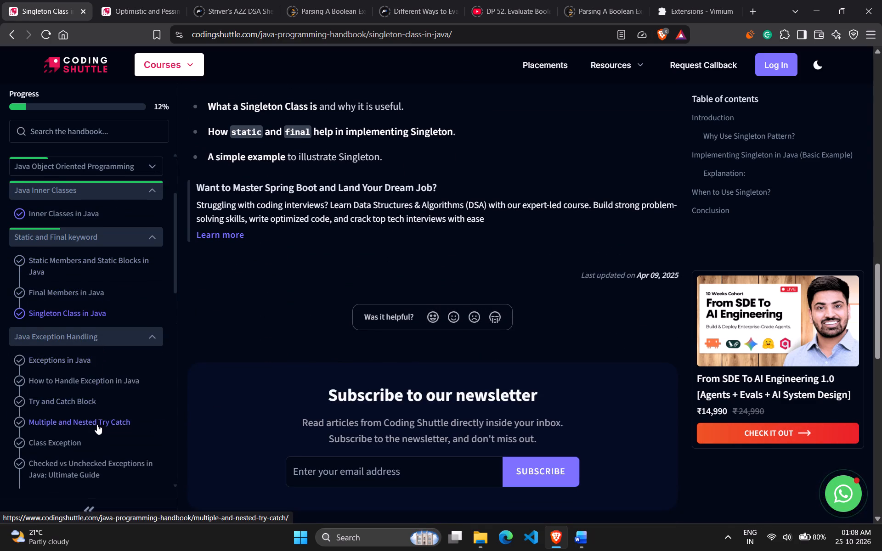
scroll(97, 424, down, 2)
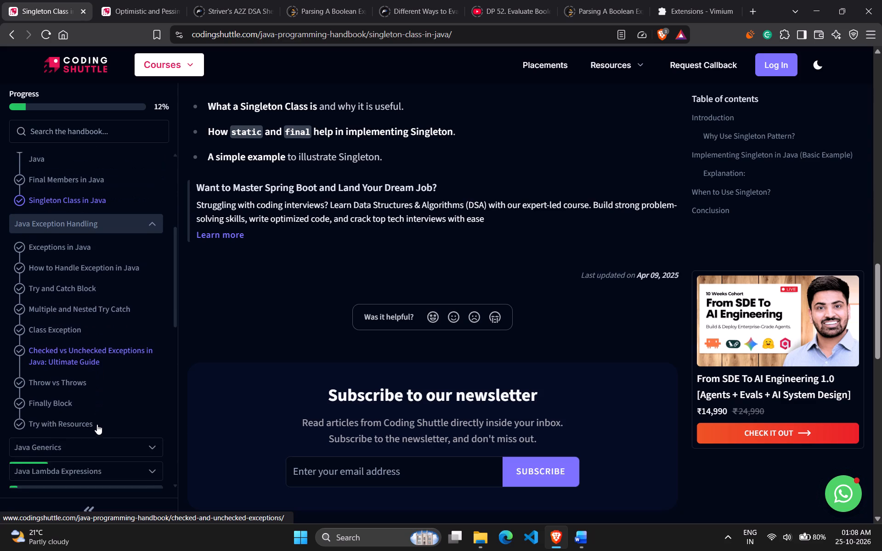
click(65, 383)
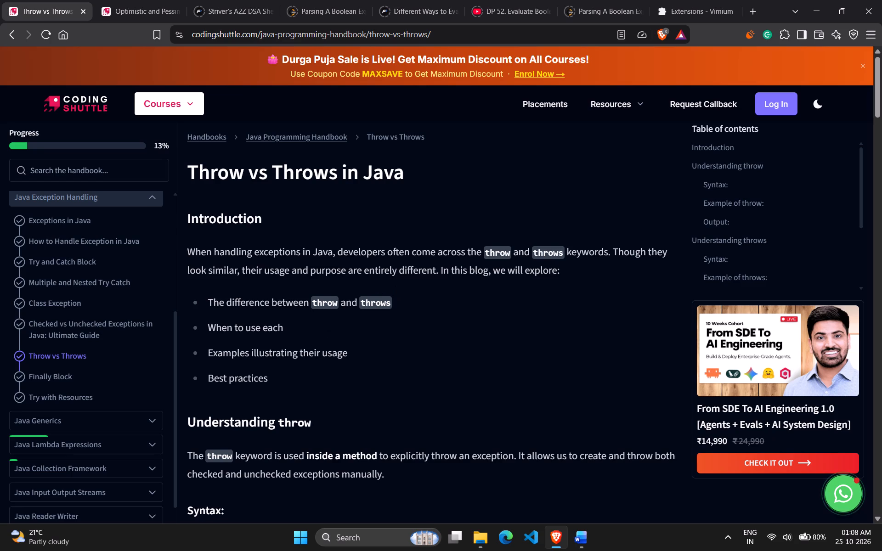
scroll(311, 380, down, 3)
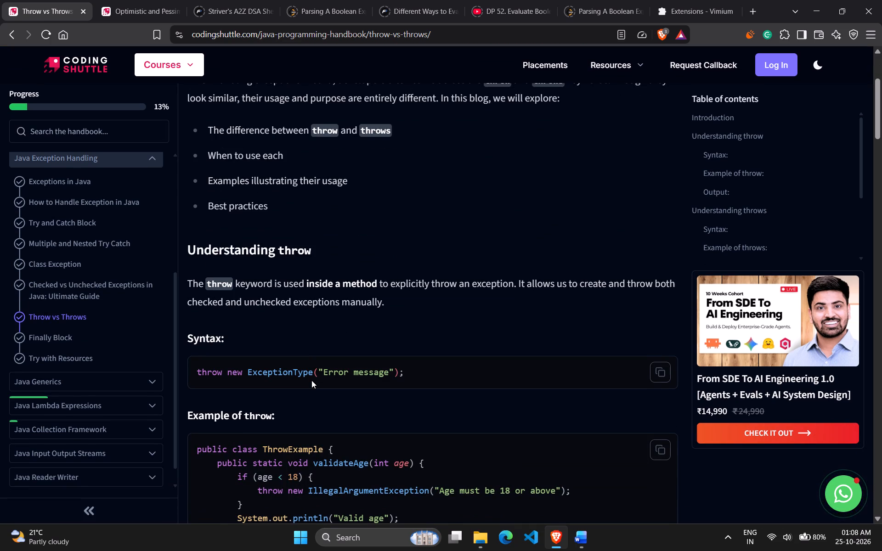
scroll(432, 399, down, 7)
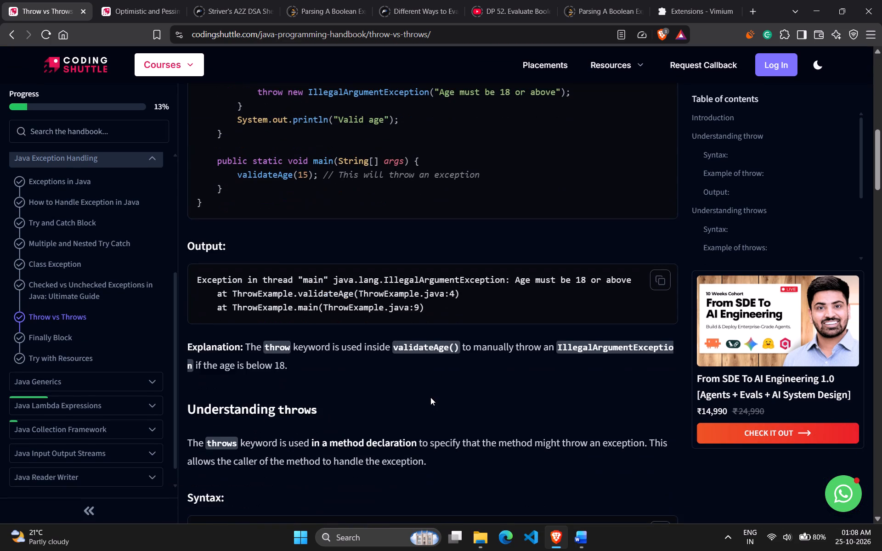
scroll(407, 421, down, 2)
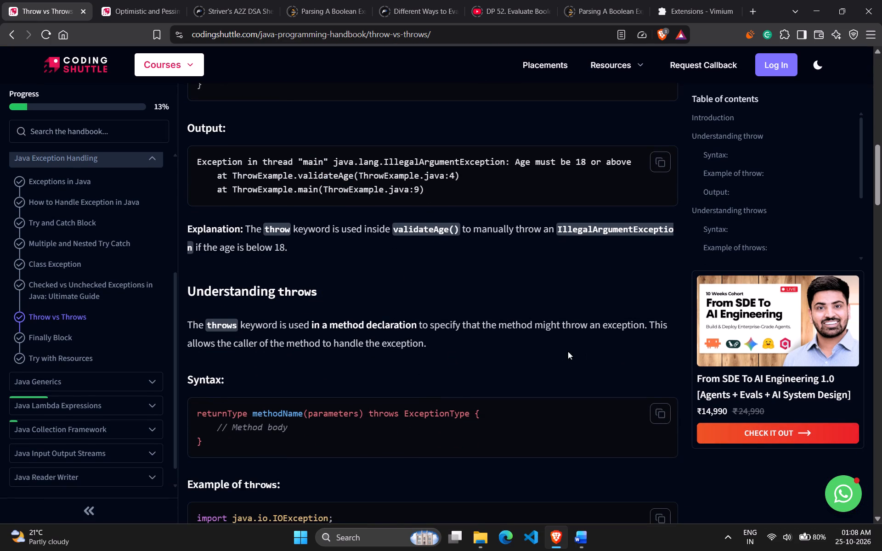
Open Introduction to Generics under Java Generics and skim its introduction and the example without generics.
scroll(116, 424, down, 2)
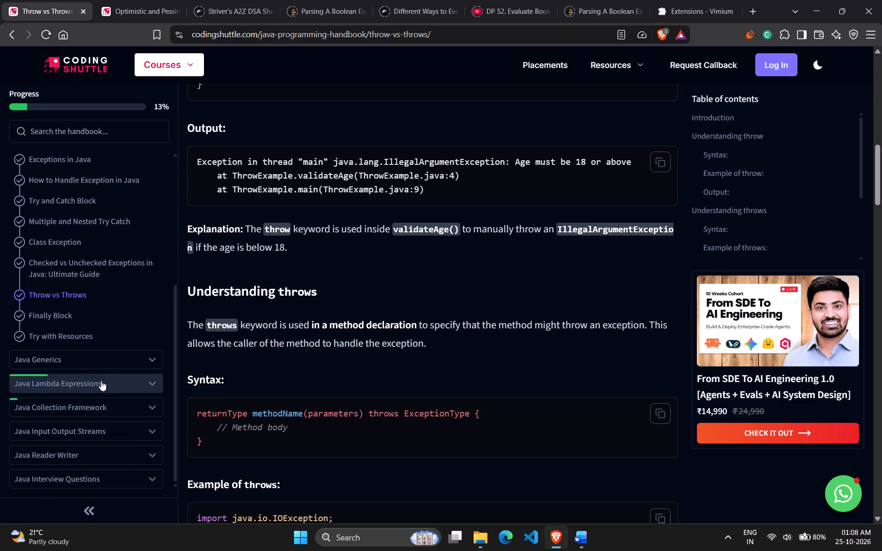
click(111, 369)
click(102, 379)
scroll(316, 380, down, 2)
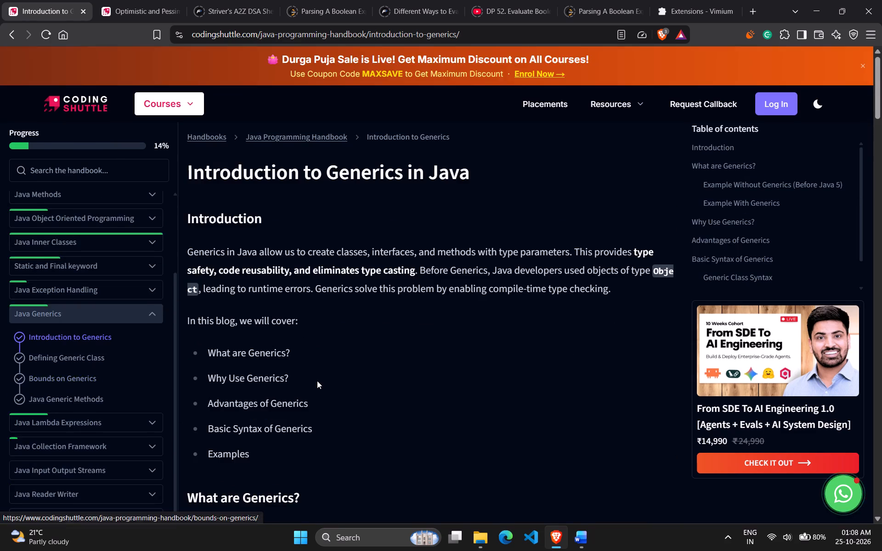
scroll(317, 381, down, 8)
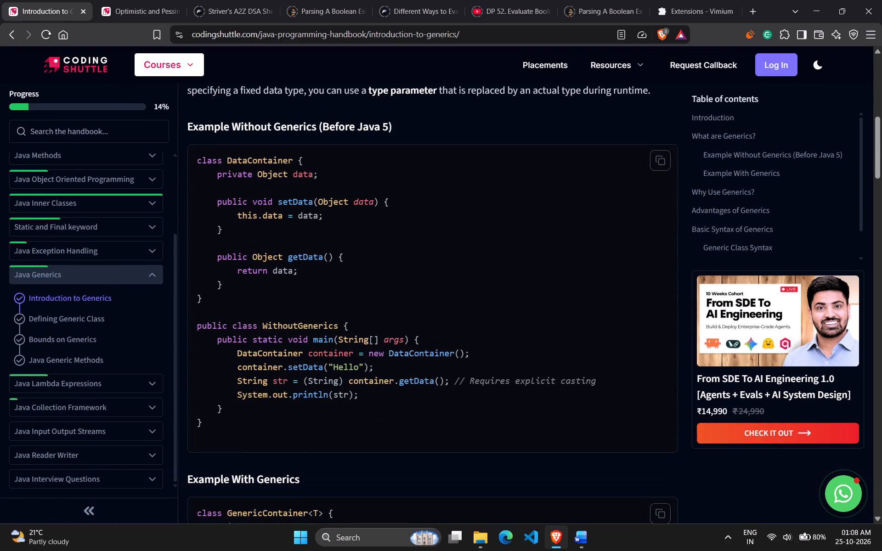
Skim the rest of the generics page, covering the advantages comparison, generic class syntax and creating an instance of a generic class.
scroll(320, 385, down, 16)
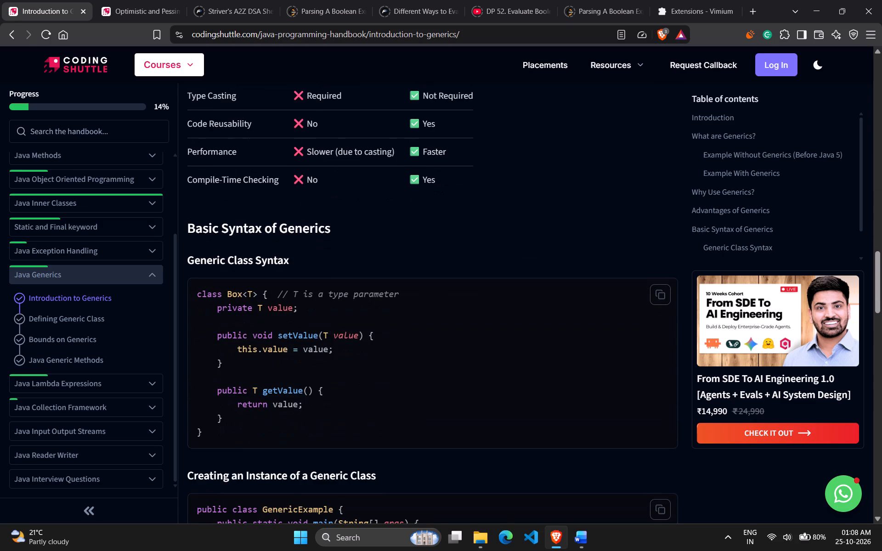
scroll(322, 392, down, 5)
scroll(322, 394, up, 4)
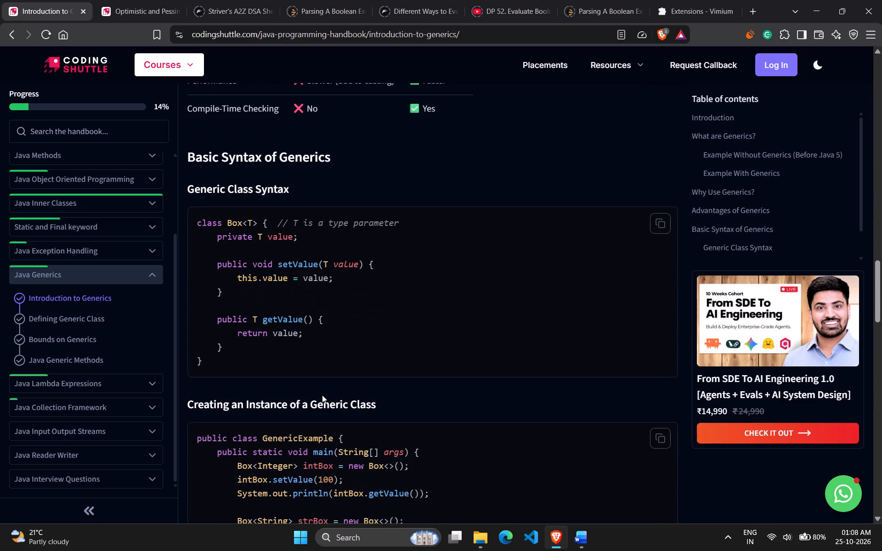
scroll(317, 395, down, 3)
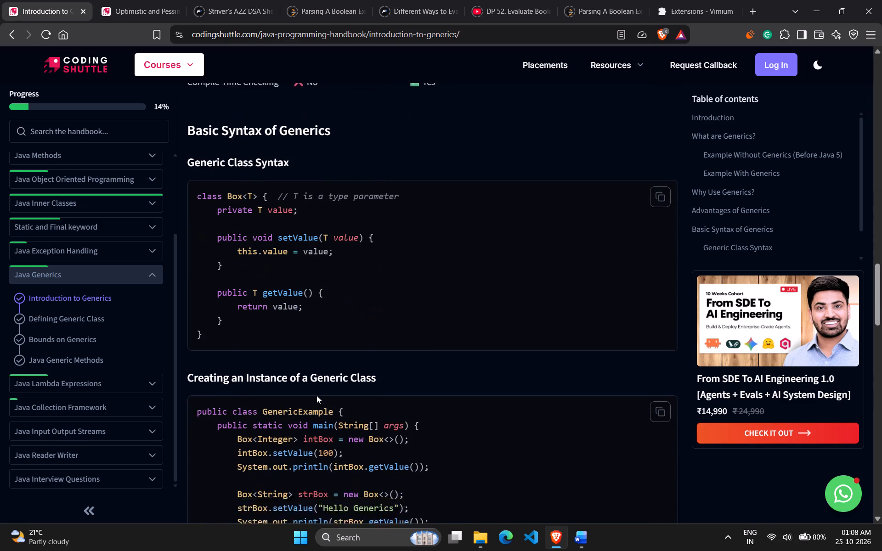
scroll(317, 395, down, 11)
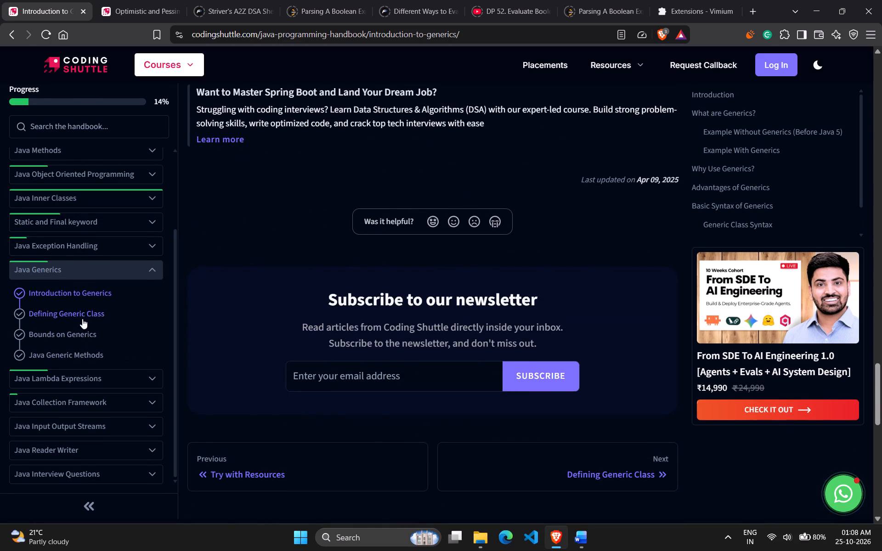
Open Defining Generic Class under Java Generics and skim the generic class syntax and the Pair example with two type parameters.
click(82, 318)
scroll(322, 388, down, 7)
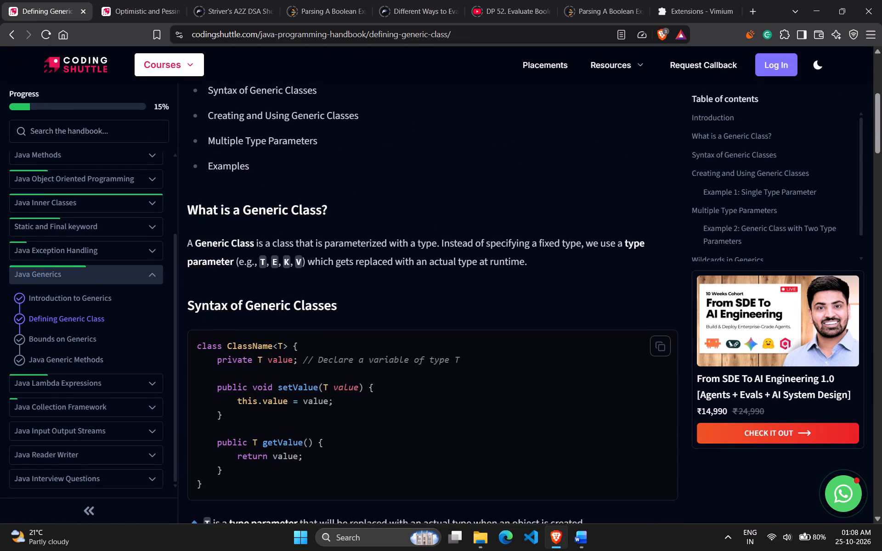
scroll(324, 389, down, 16)
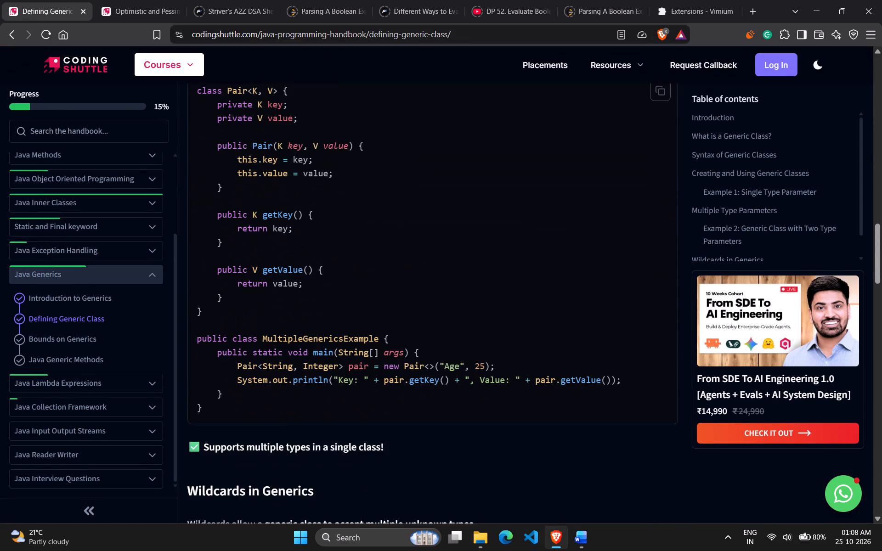
scroll(324, 389, up, 2)
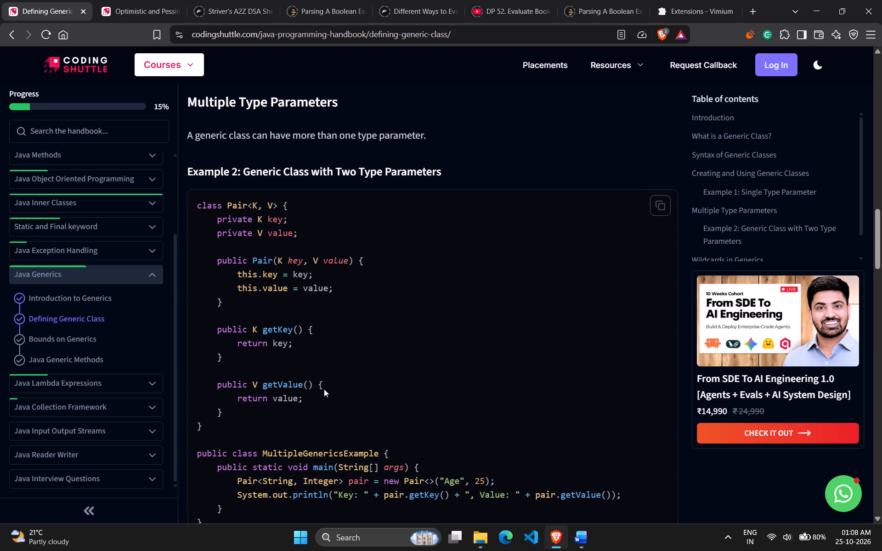
Study the Wildcards in Generics section and its Printer example accepting any type, and skim on through the page's conclusion.
scroll(324, 389, down, 10)
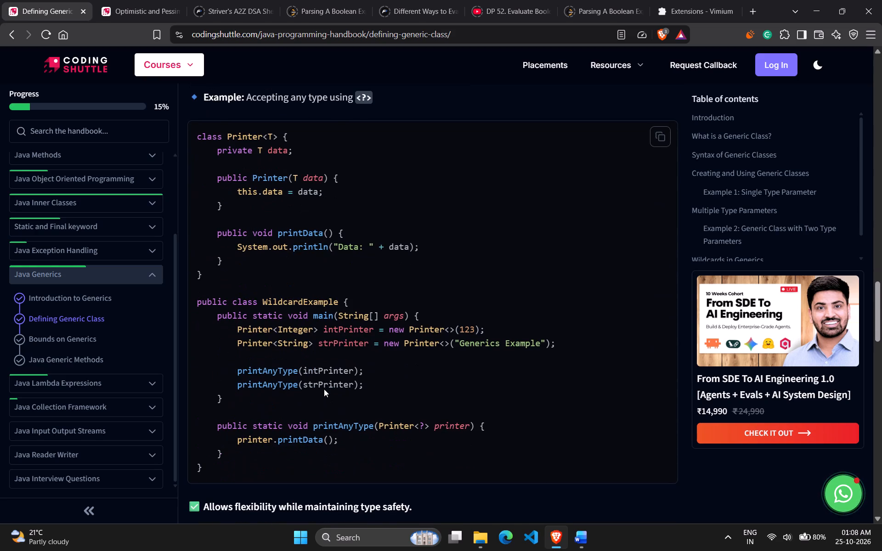
scroll(324, 389, up, 3)
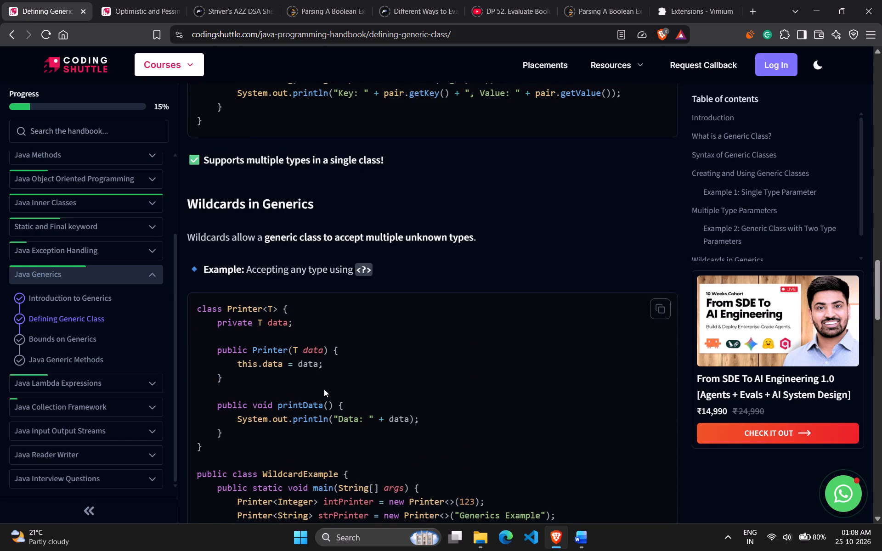
scroll(345, 438, down, 3)
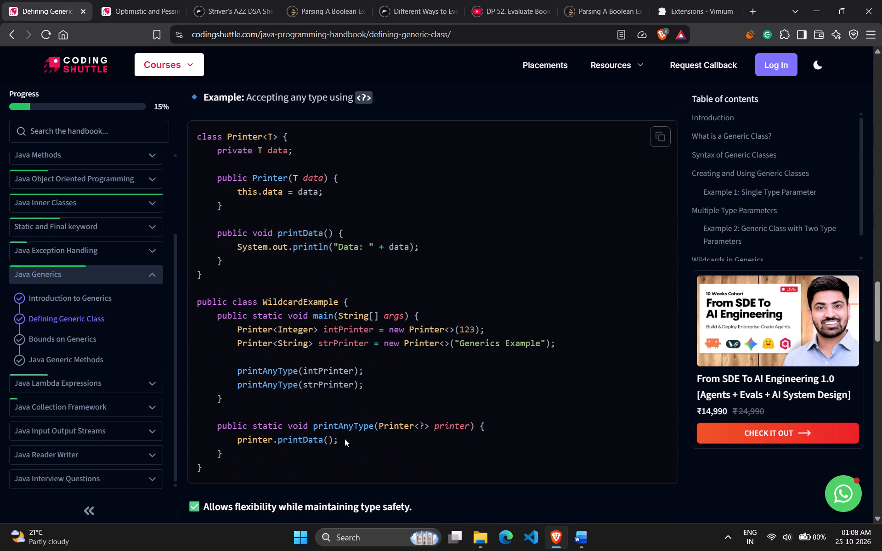
scroll(344, 439, up, 3)
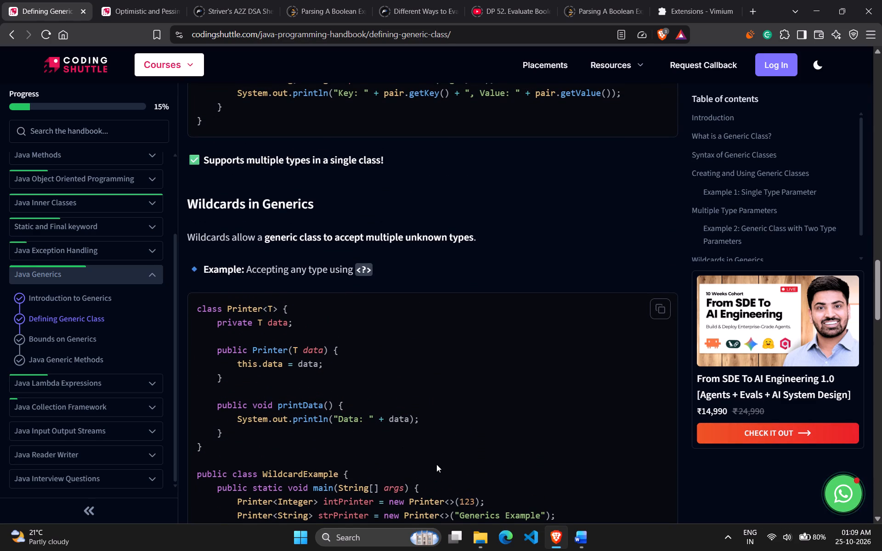
scroll(439, 467, down, 3)
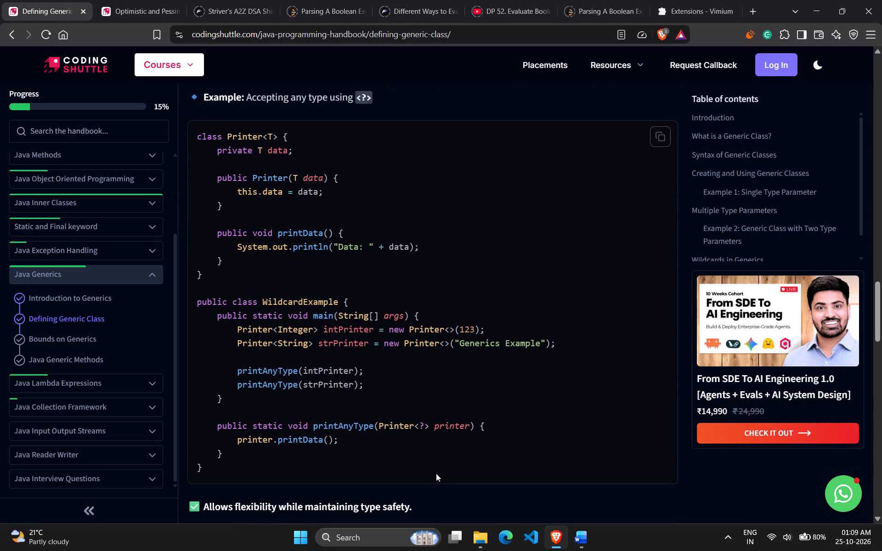
scroll(436, 473, down, 3)
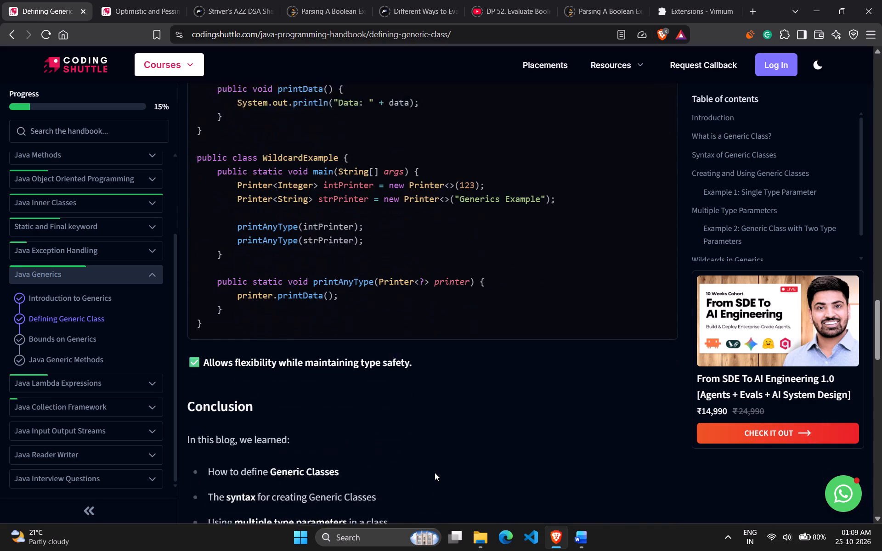
scroll(434, 472, down, 5)
Open Bounds on Generics and review the upper and lower bound syntax and the Calculator example restricted to Number or its subclasses.
click(68, 344)
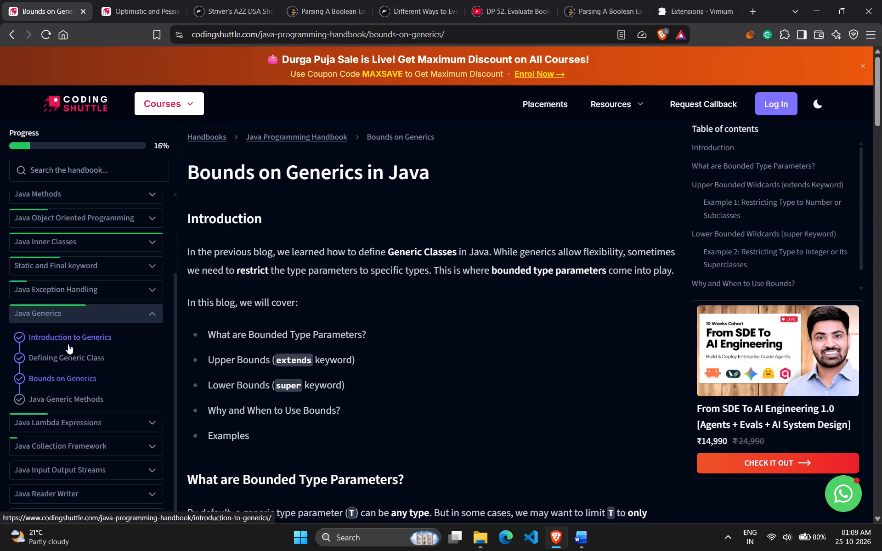
scroll(410, 414, down, 1)
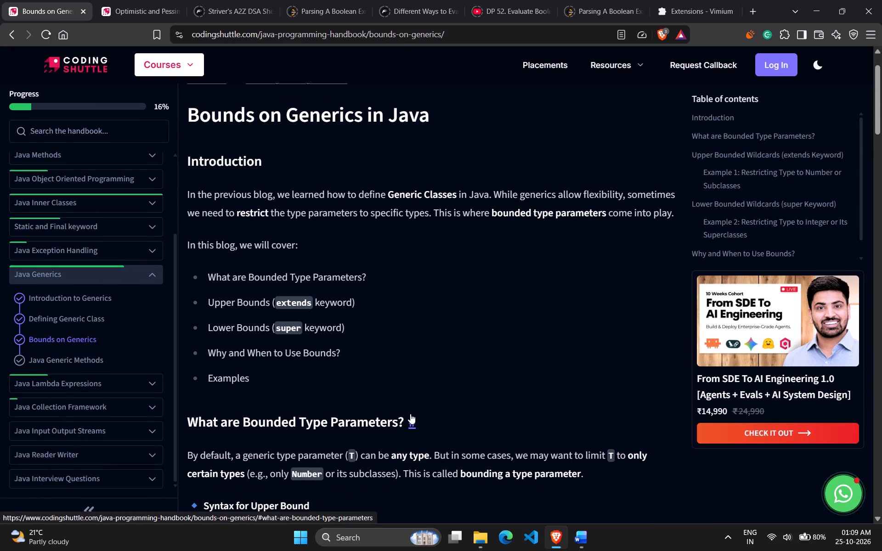
scroll(407, 416, down, 3)
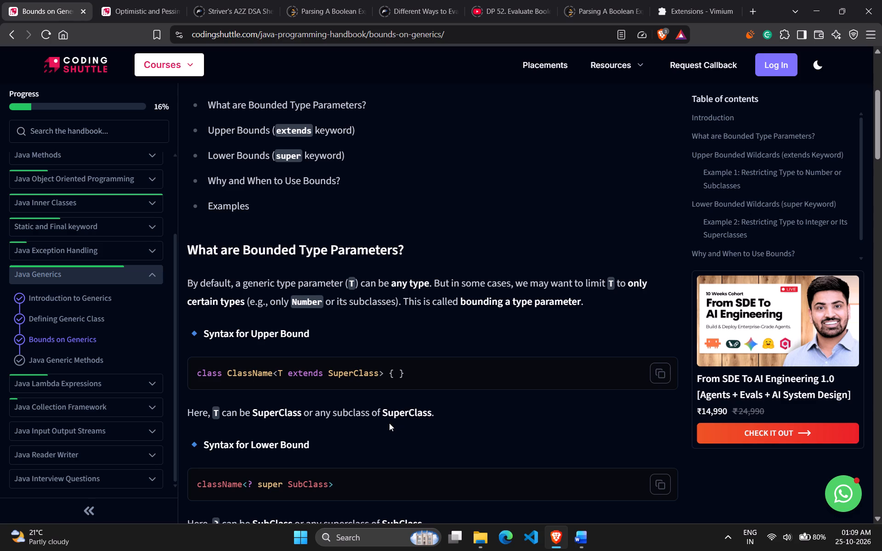
scroll(389, 423, down, 2)
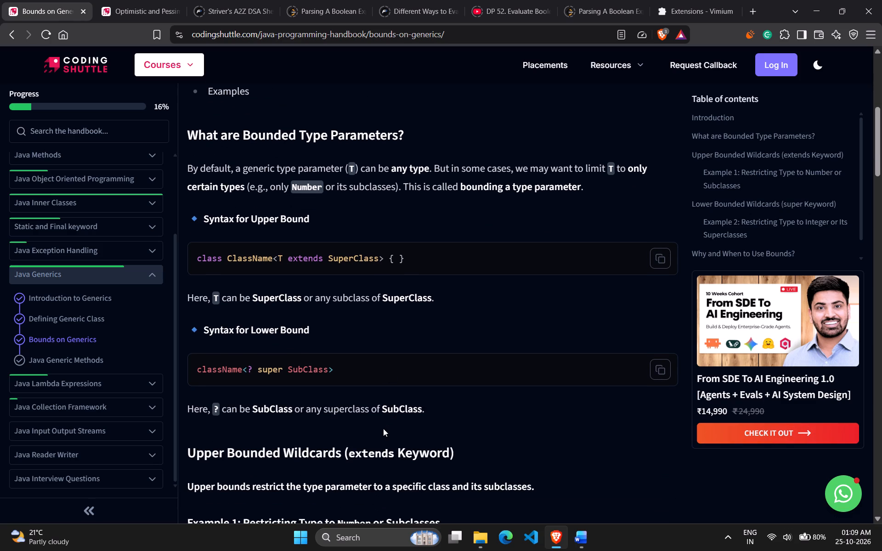
scroll(385, 432, down, 3)
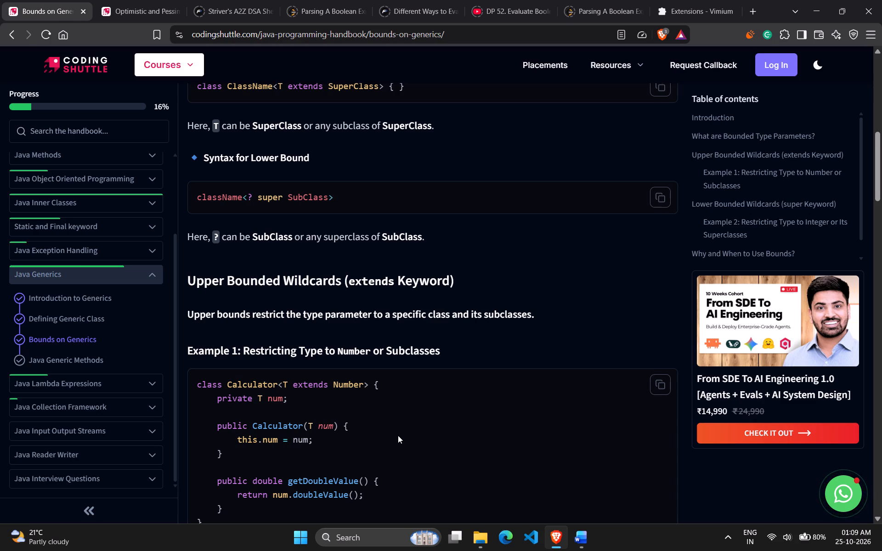
scroll(399, 435, down, 1)
scroll(407, 437, up, 1)
scroll(407, 437, down, 1)
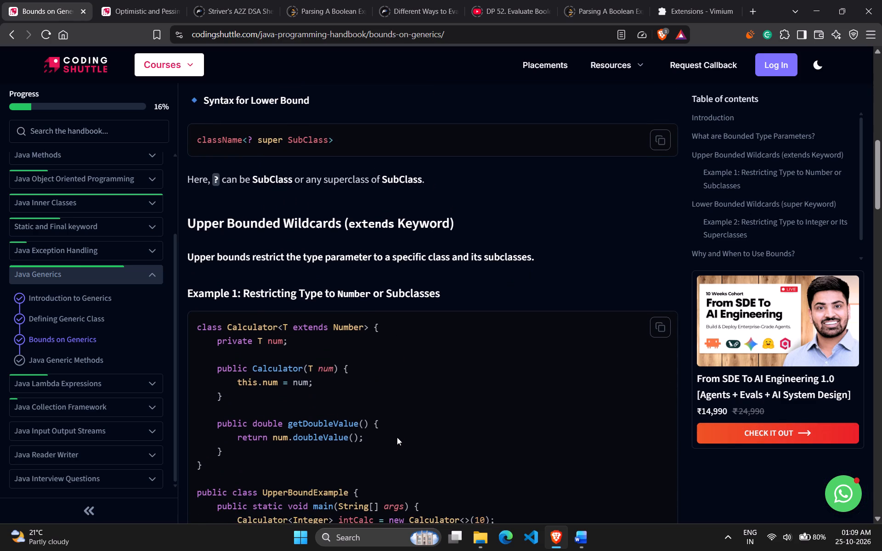
scroll(396, 437, down, 6)
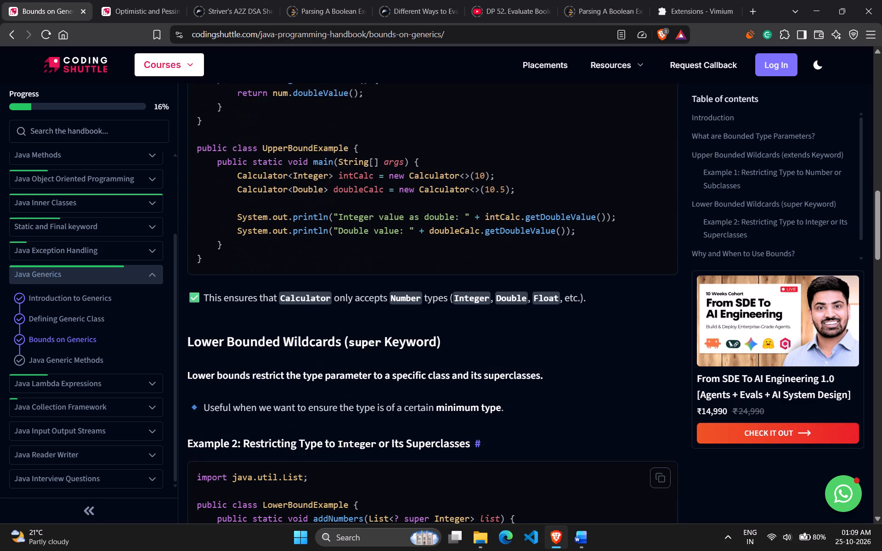
Compare the lower bounded wildcard example with the upper bounded Calculator example, and read why and when to use bounds and the conclusion.
scroll(396, 437, down, 2)
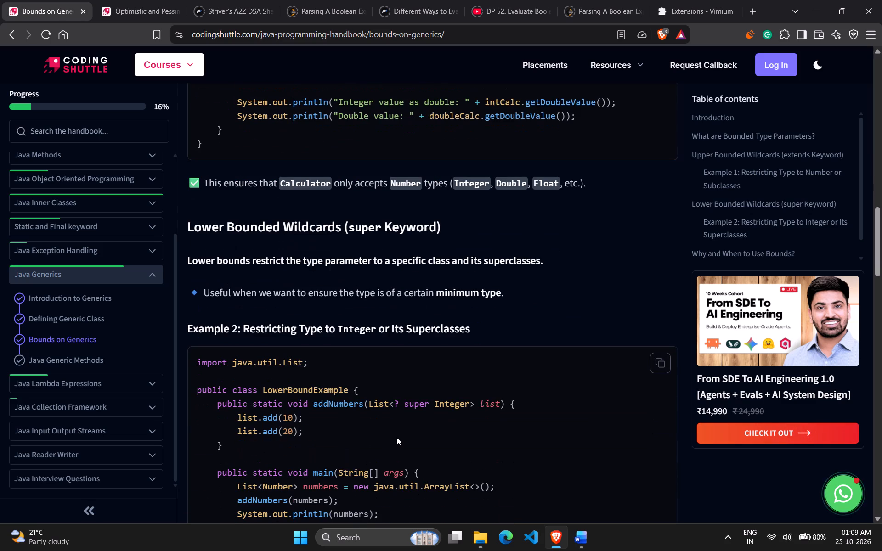
scroll(396, 437, up, 1)
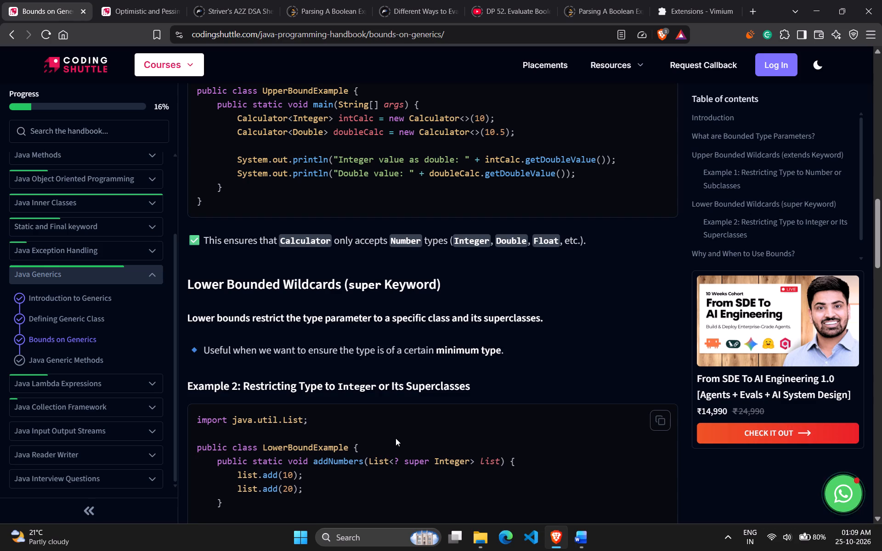
scroll(396, 438, up, 3)
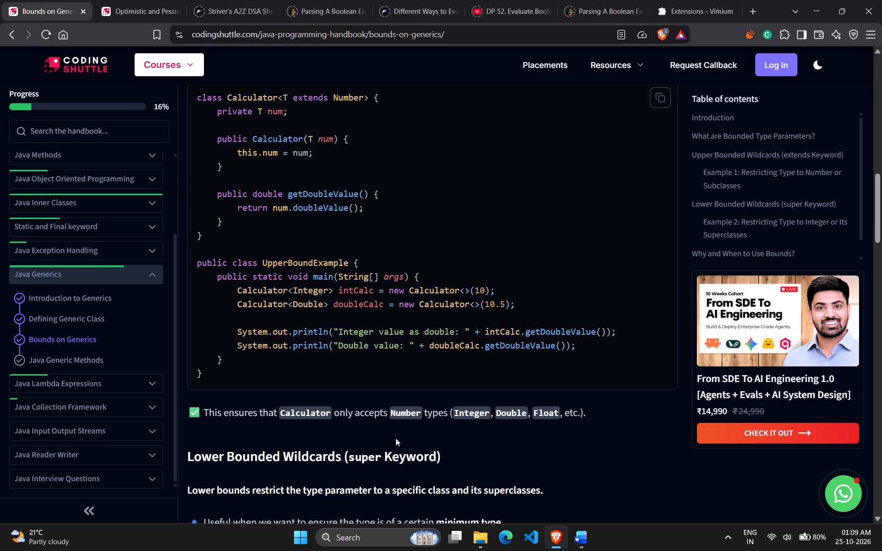
scroll(396, 438, down, 6)
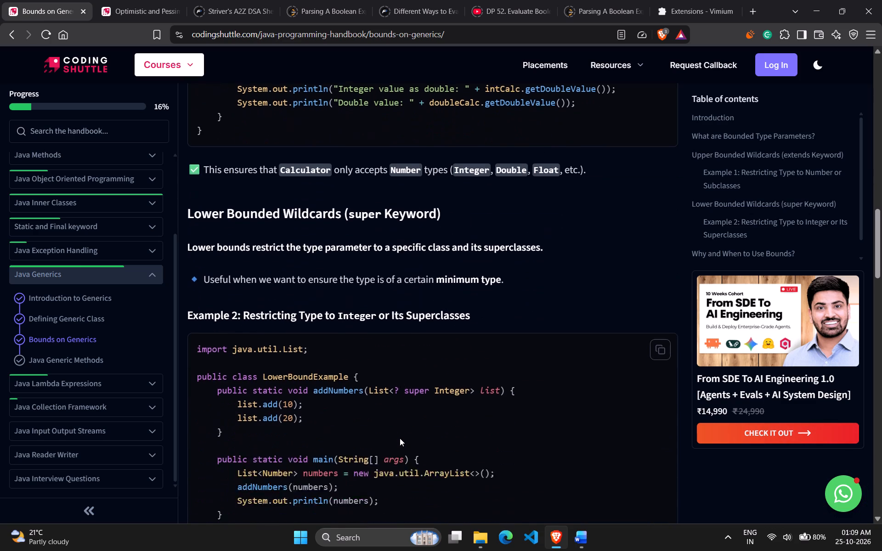
scroll(389, 401, down, 5)
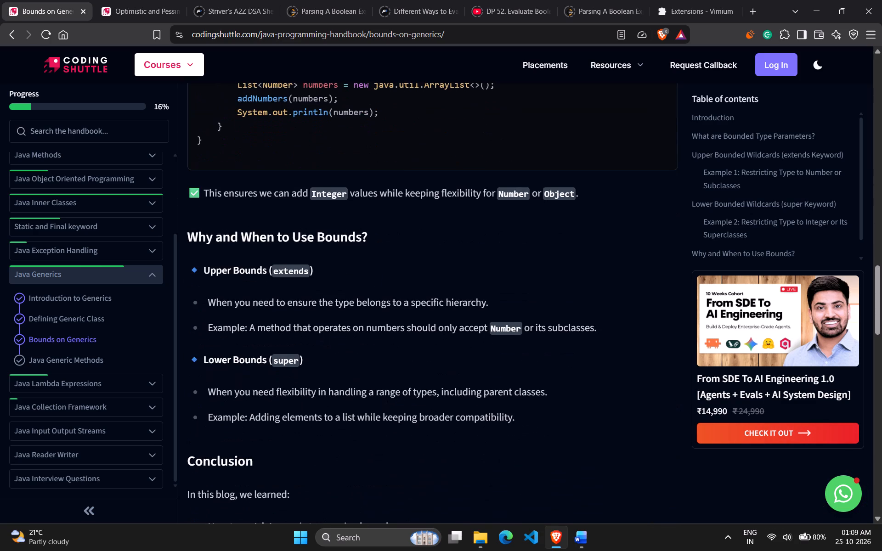
scroll(398, 426, down, 3)
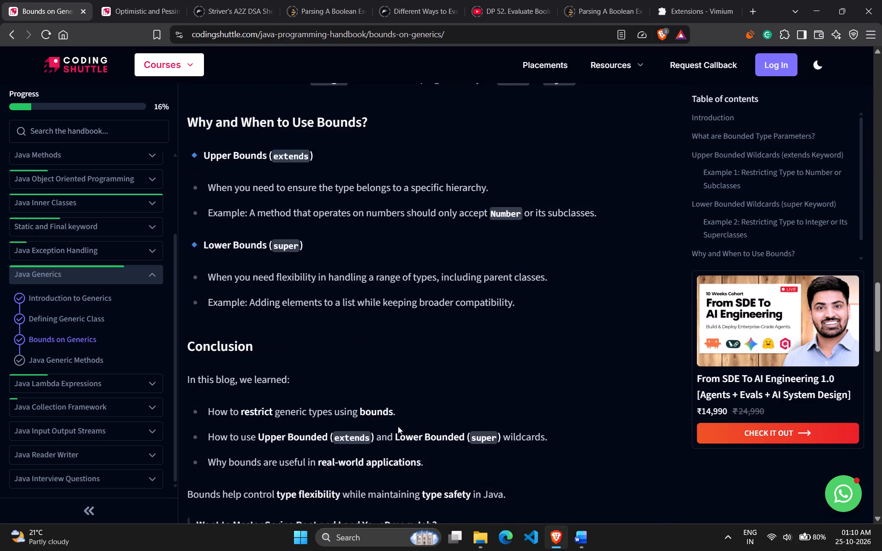
scroll(398, 426, down, 4)
Open Java Generic Methods and review the generic method syntax, the printArray example and the swap example using multiple type parameters.
click(85, 363)
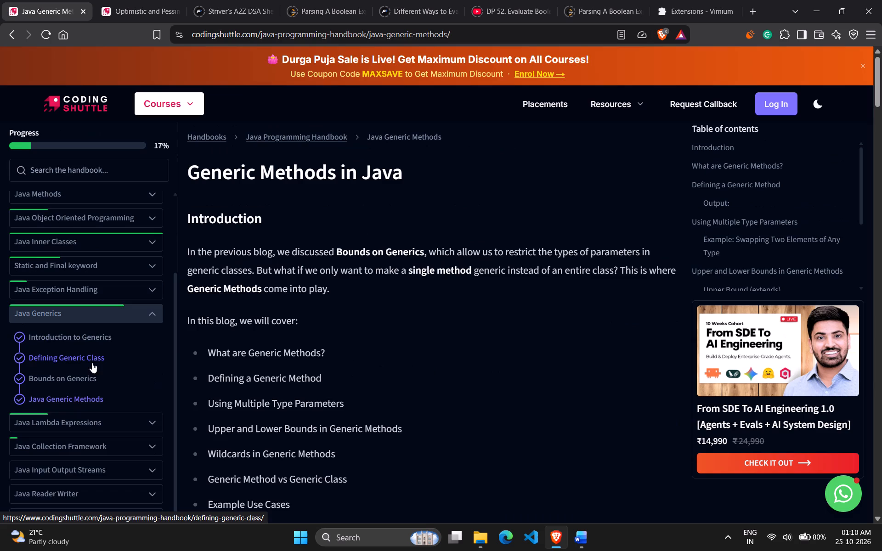
scroll(353, 342, down, 3)
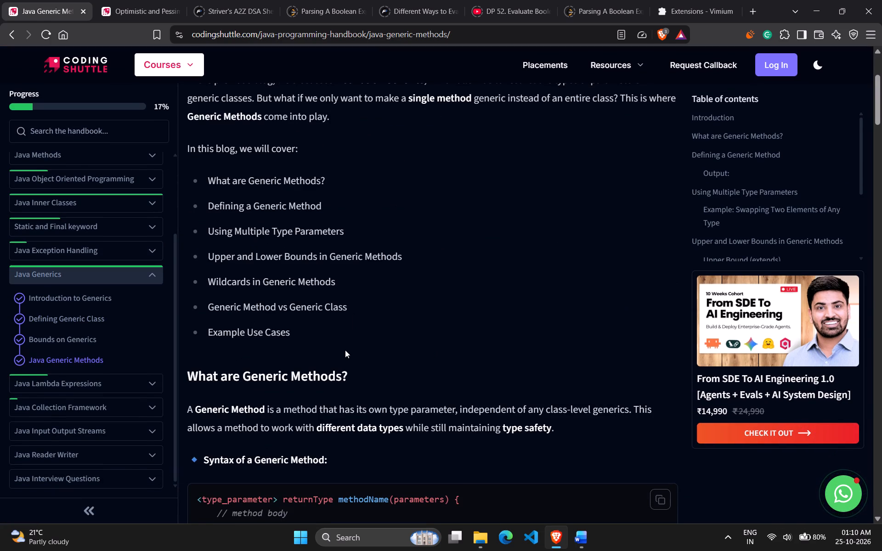
scroll(345, 350, down, 3)
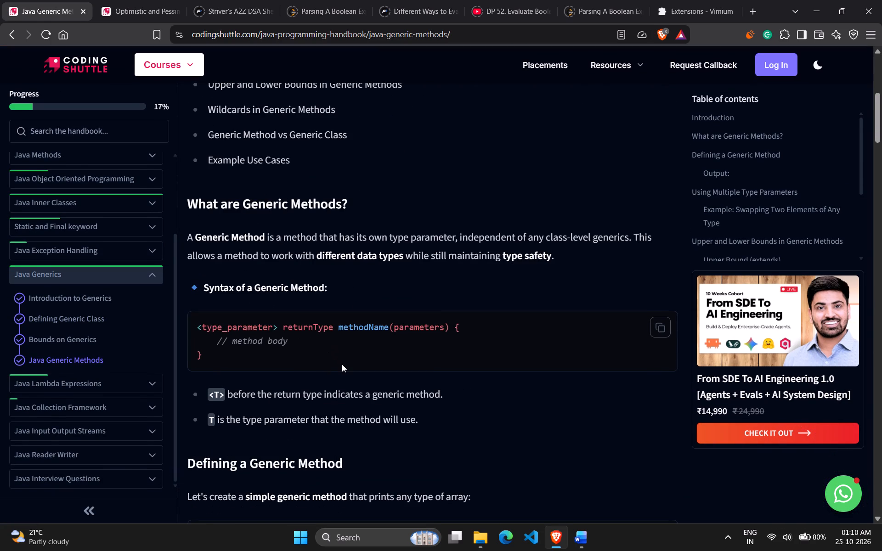
scroll(339, 365, down, 3)
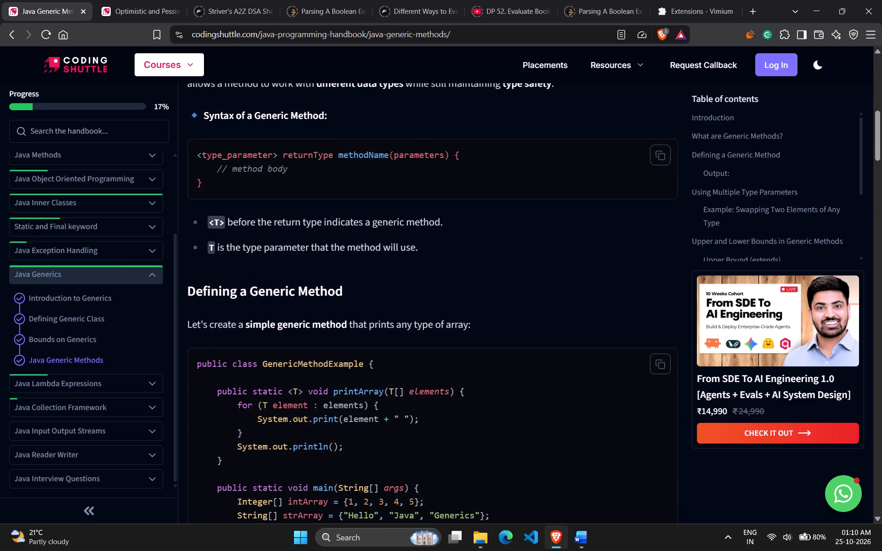
scroll(335, 365, down, 3)
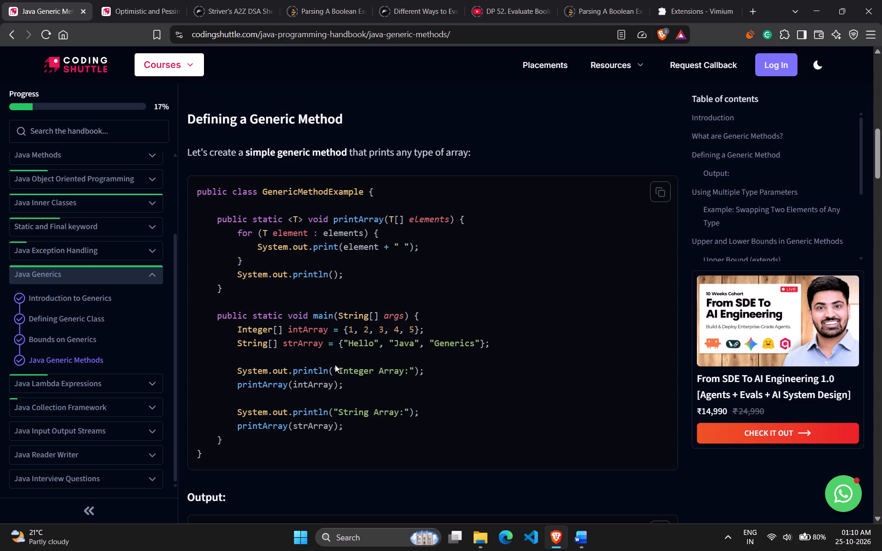
scroll(335, 365, up, 2)
scroll(305, 370, down, 4)
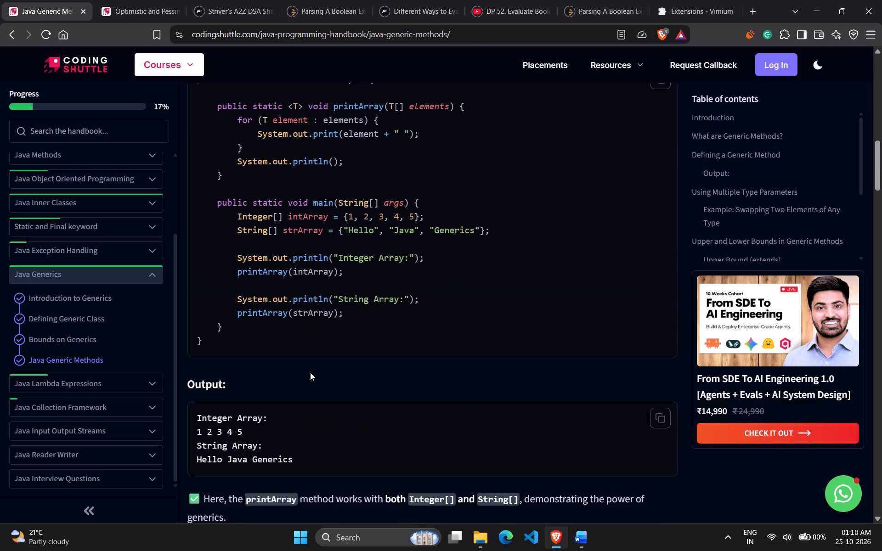
scroll(312, 372, down, 9)
scroll(313, 373, up, 3)
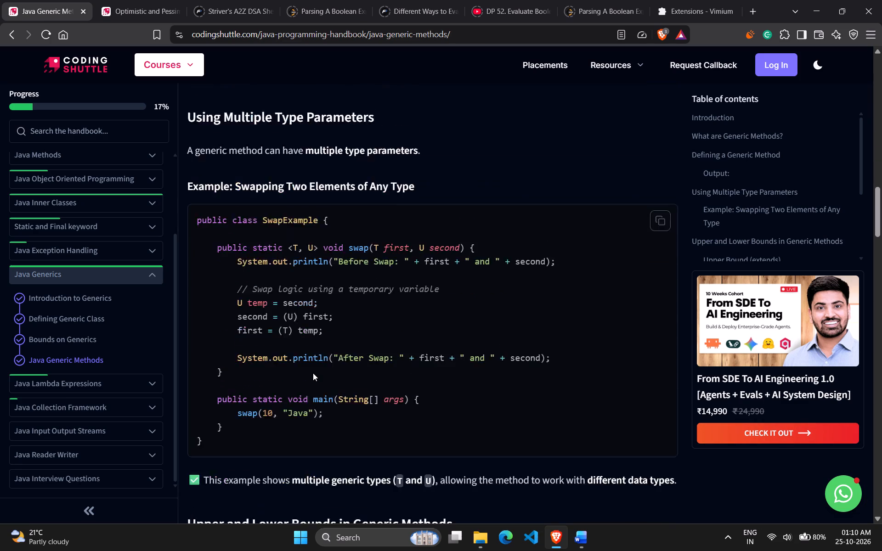
Revisit the generic method syntax, highlighting its return type, and reread the printArray example under Defining a Generic Method.
scroll(313, 373, up, 15)
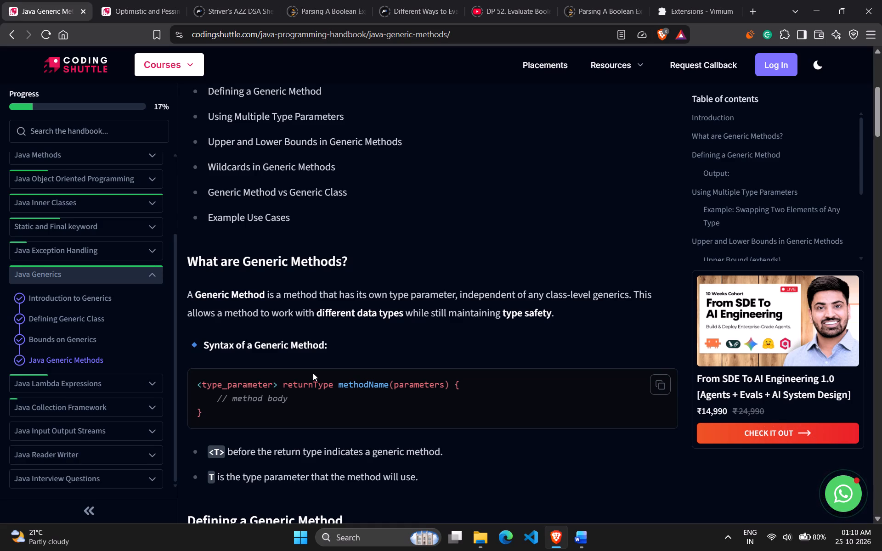
scroll(318, 375, down, 1)
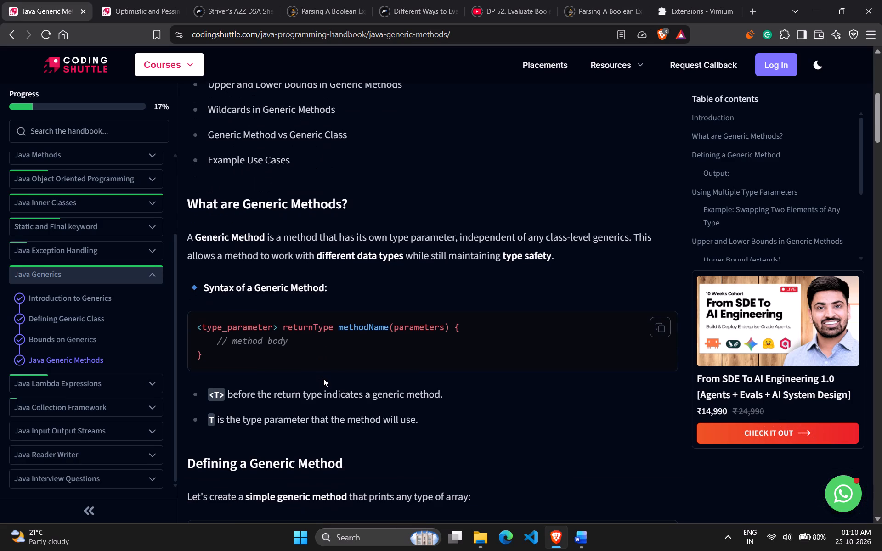
drag(330, 332, 295, 330)
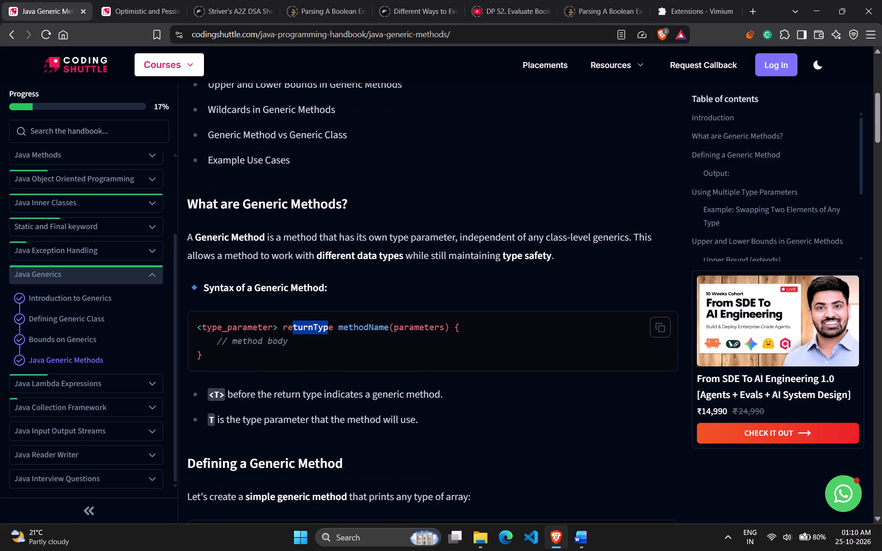
drag(295, 330, 281, 330)
scroll(360, 363, down, 2)
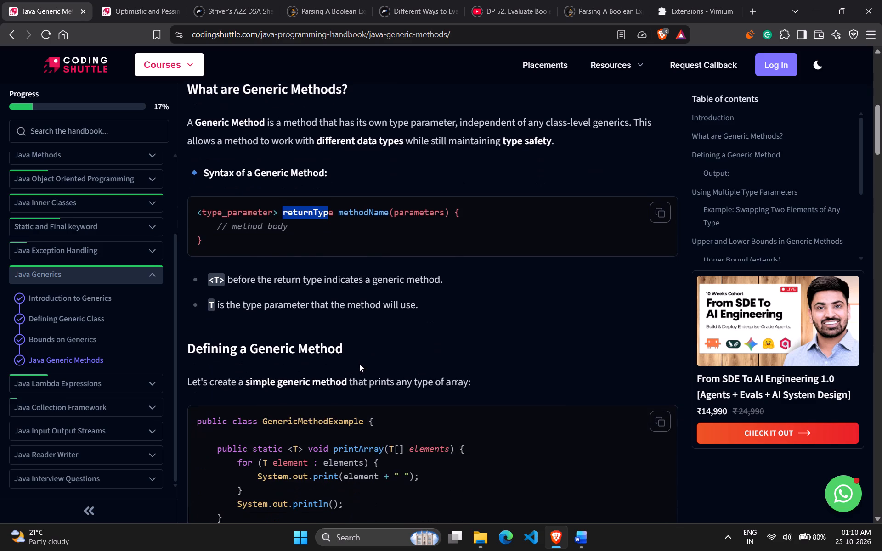
scroll(359, 364, down, 2)
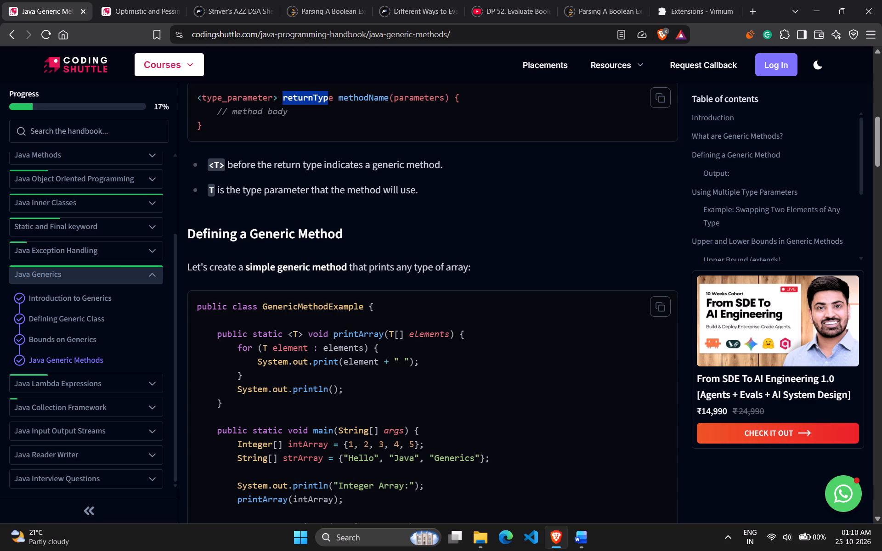
Reread the printArray example with its output, and the swap example under Using Multiple Type Parameters.
scroll(359, 364, down, 3)
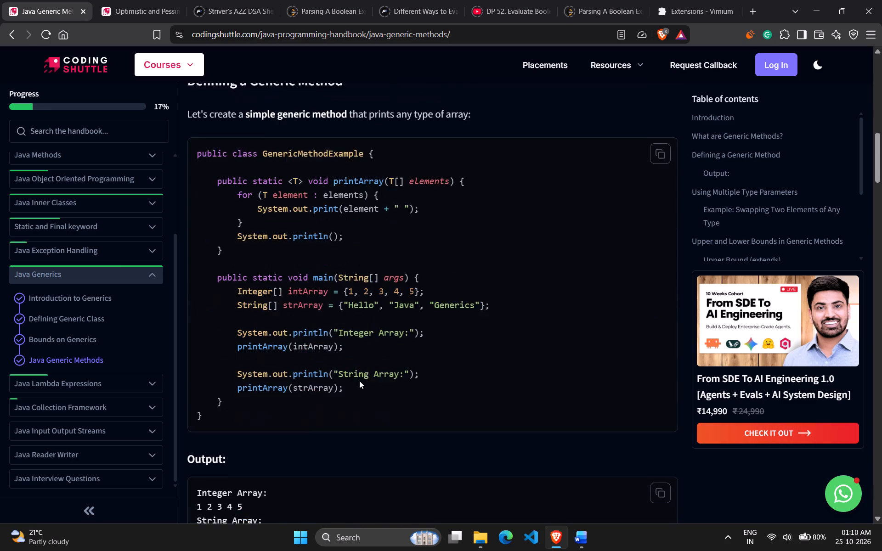
scroll(359, 381, down, 4)
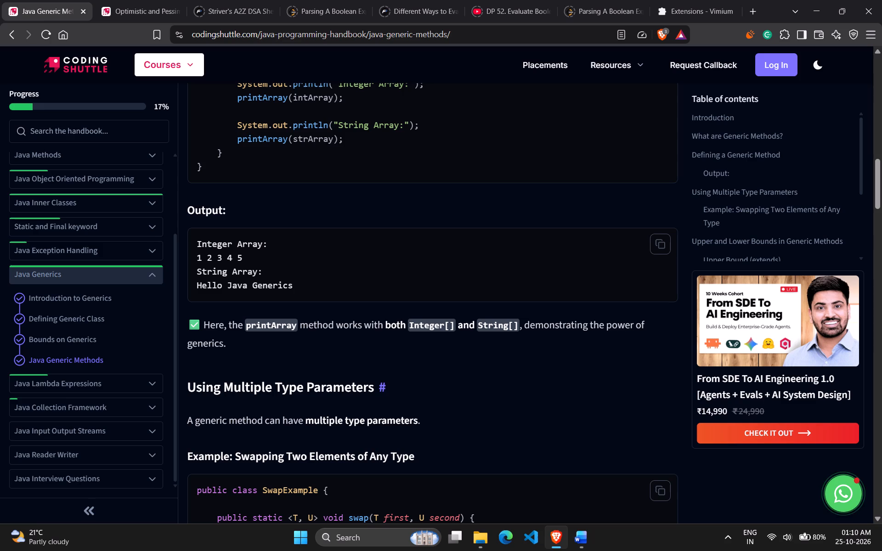
scroll(363, 389, up, 3)
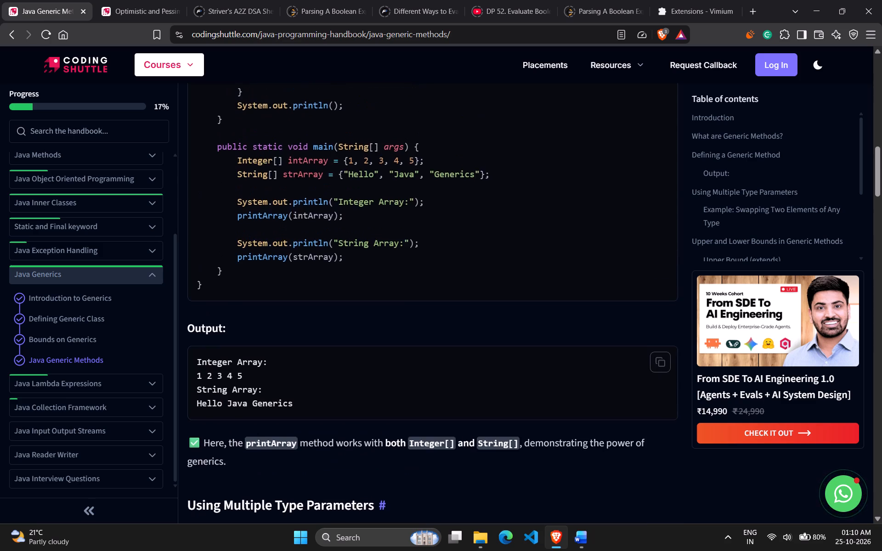
scroll(363, 389, up, 1)
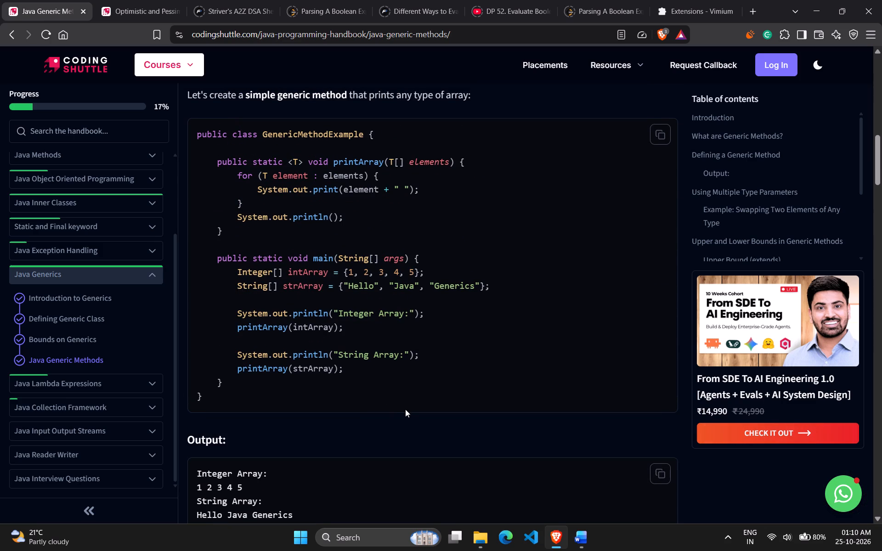
scroll(405, 409, down, 7)
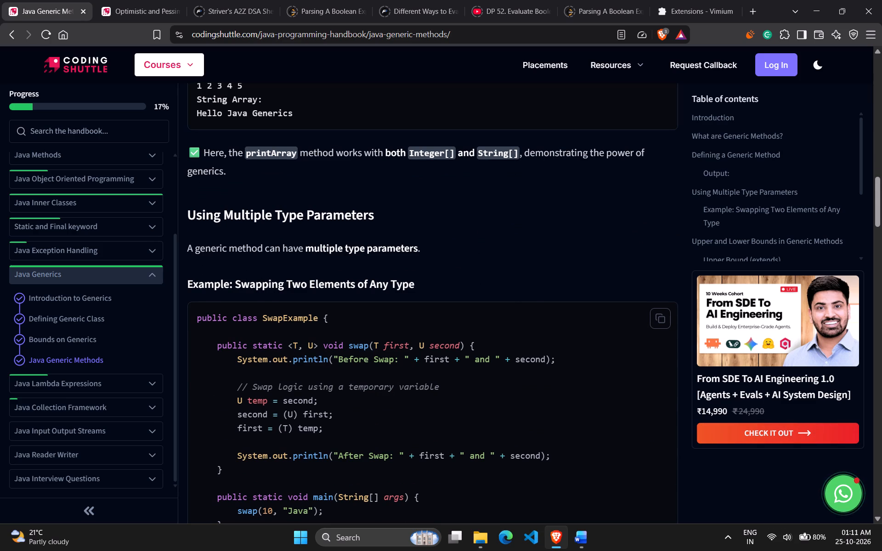
scroll(417, 360, down, 2)
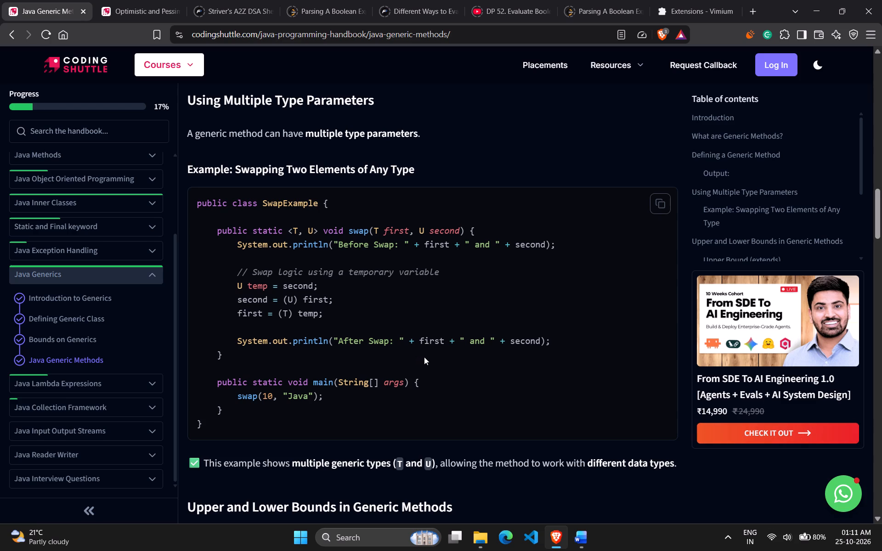
Read the upper bound example, the wildcard printList example, and the Generic Method vs Generic Class comparison with its use cases.
scroll(424, 357, down, 4)
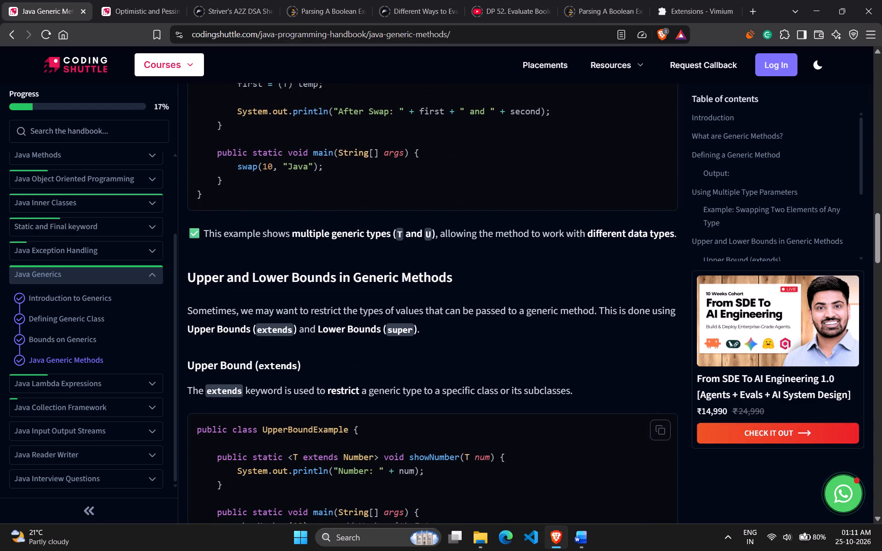
scroll(413, 339, down, 2)
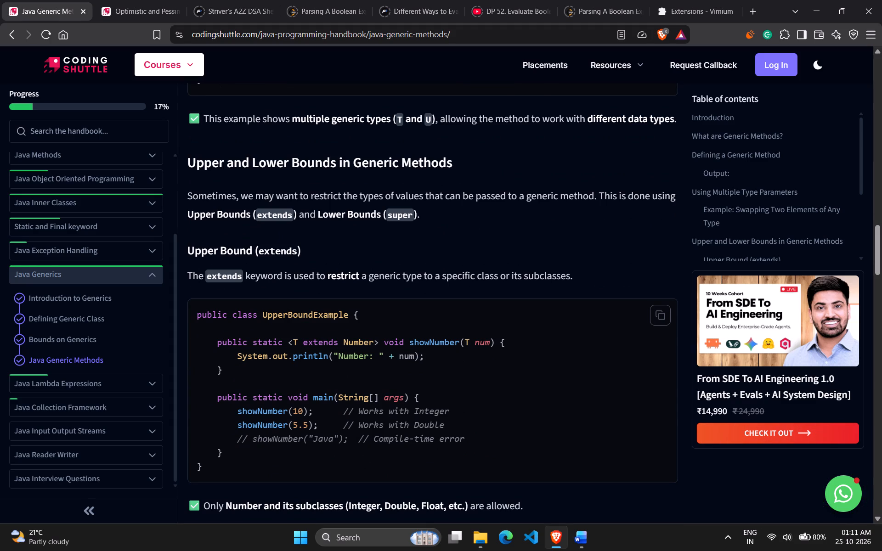
scroll(400, 368, down, 11)
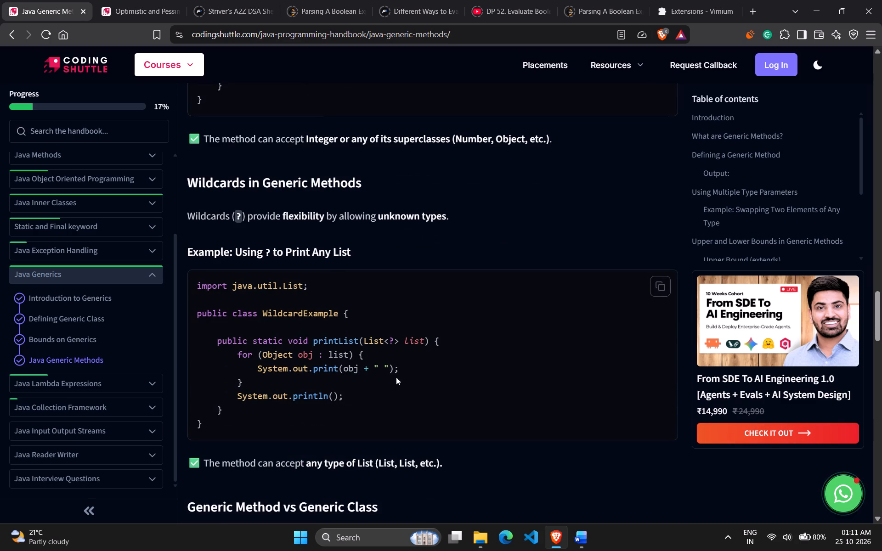
scroll(396, 372, down, 5)
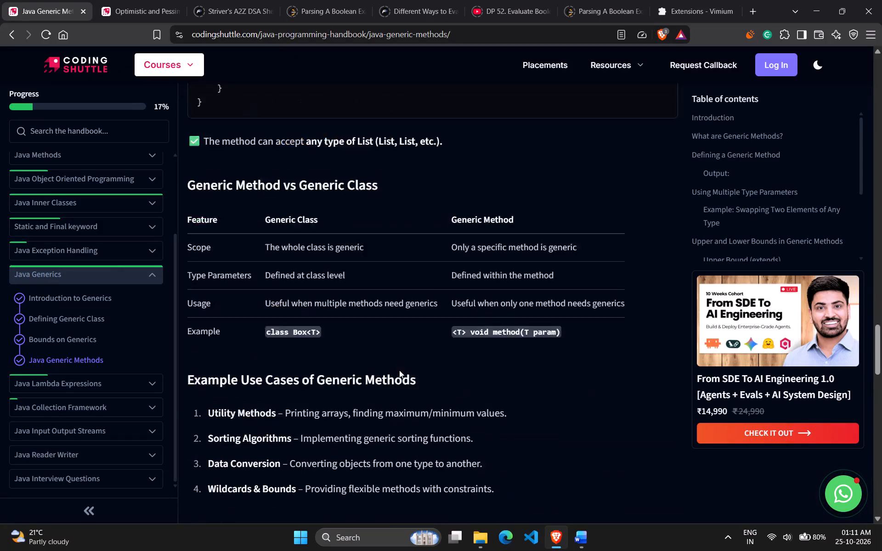
scroll(399, 370, down, 11)
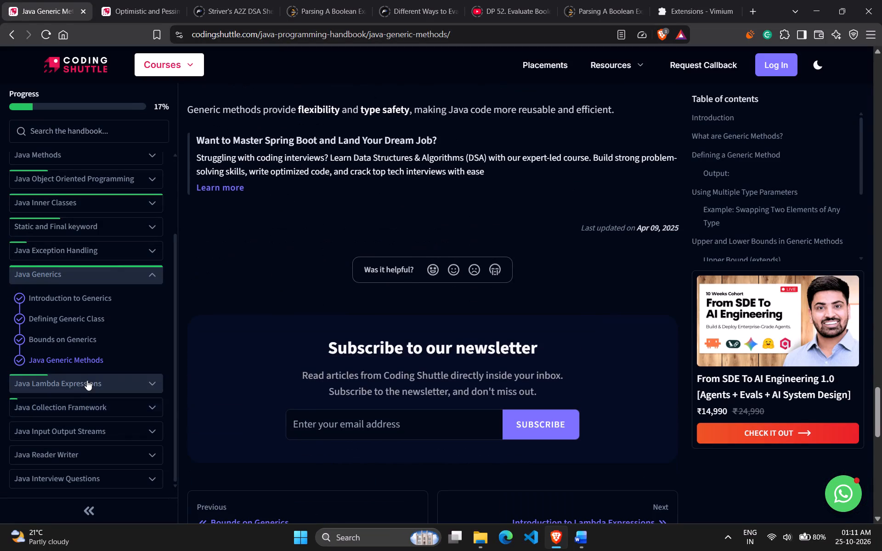
Open Introduction to Lambda Expressions and compare the anonymous inner class example with the lambda version, then read the basic lambda syntax.
click(88, 383)
click(90, 403)
scroll(289, 395, down, 2)
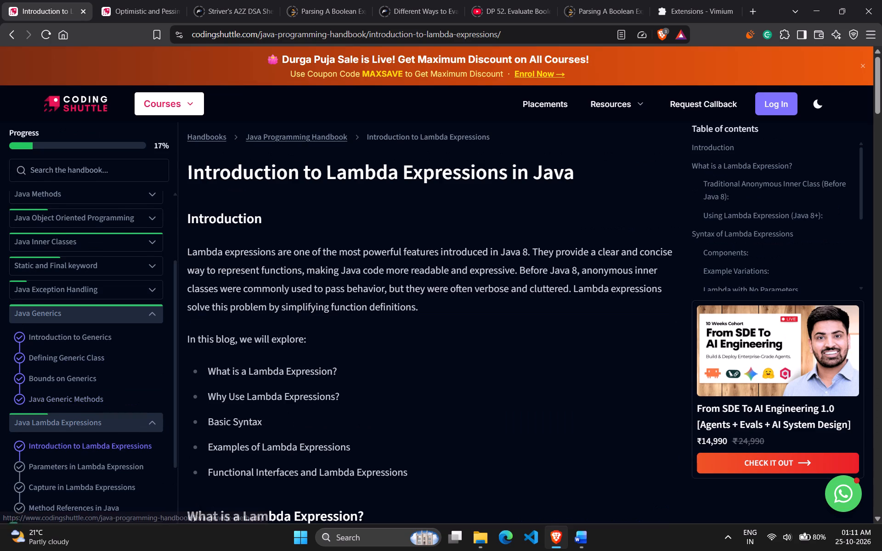
scroll(290, 395, down, 4)
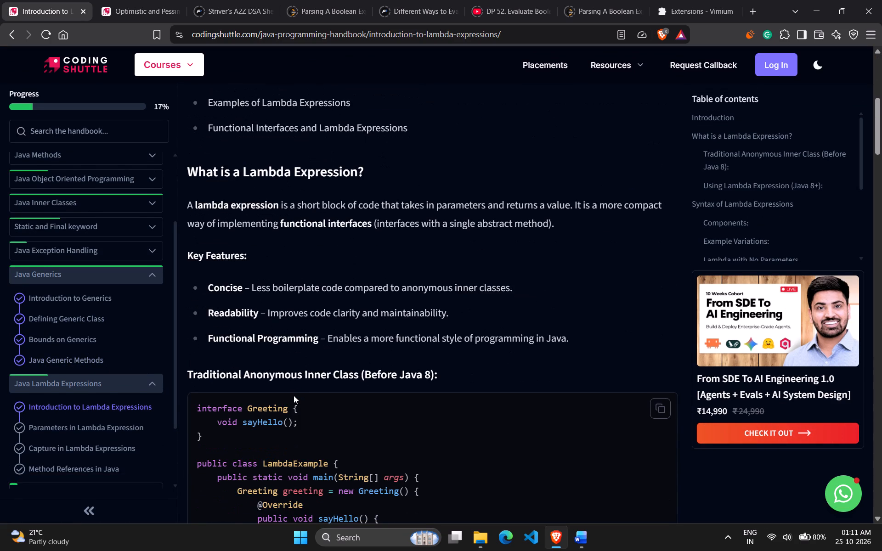
scroll(294, 396, down, 4)
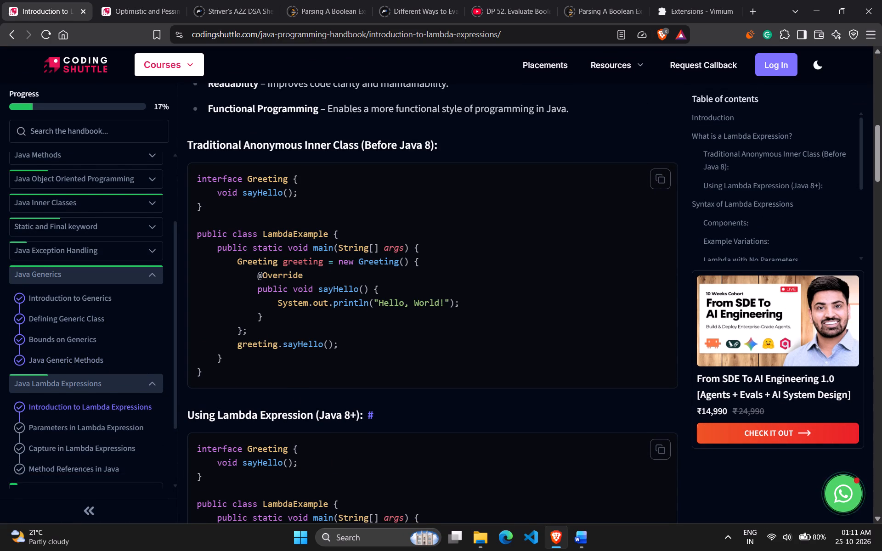
scroll(307, 407, down, 4)
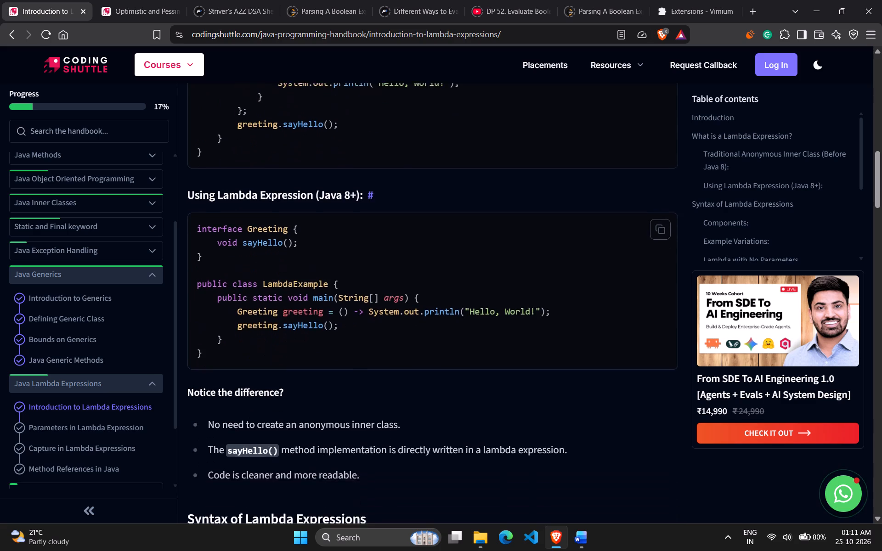
scroll(307, 407, down, 7)
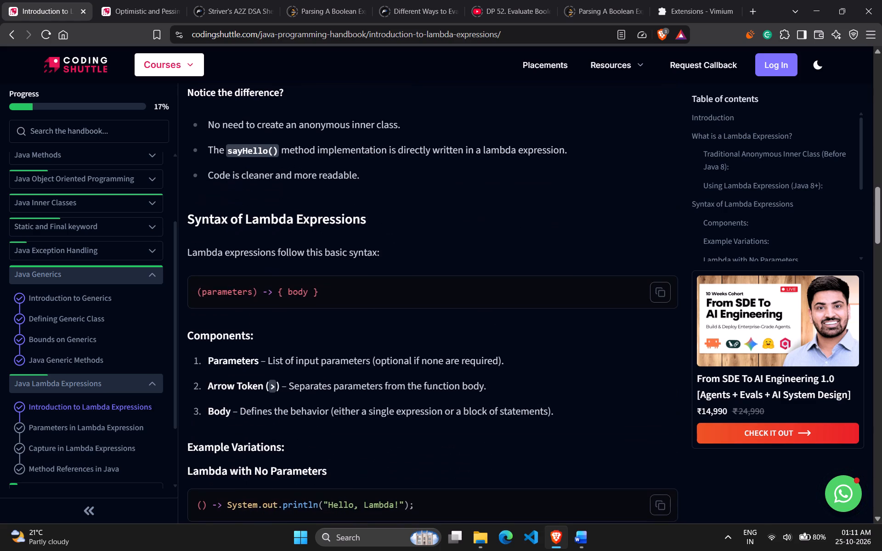
Review the lambda example variations, the MathOperation functional interface example with its key takeaways, and the advantages of lambda expressions.
scroll(307, 409, down, 4)
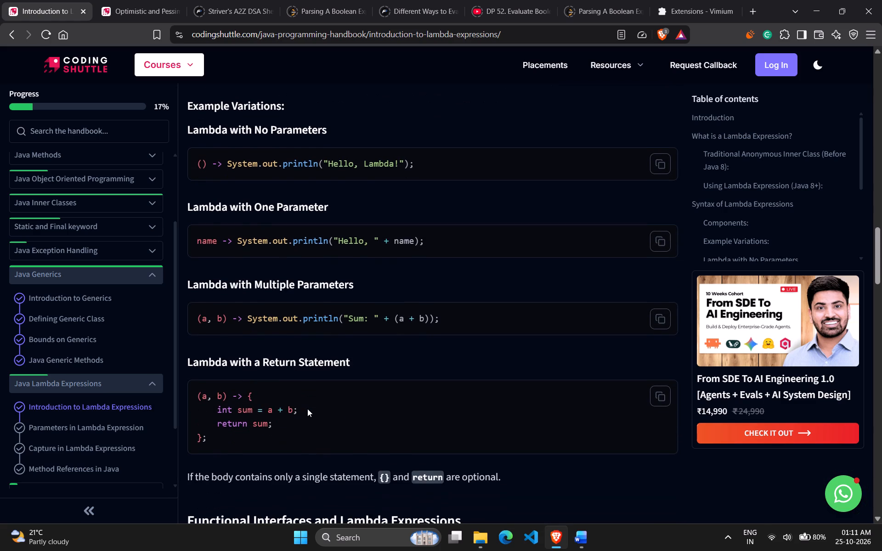
scroll(307, 409, down, 6)
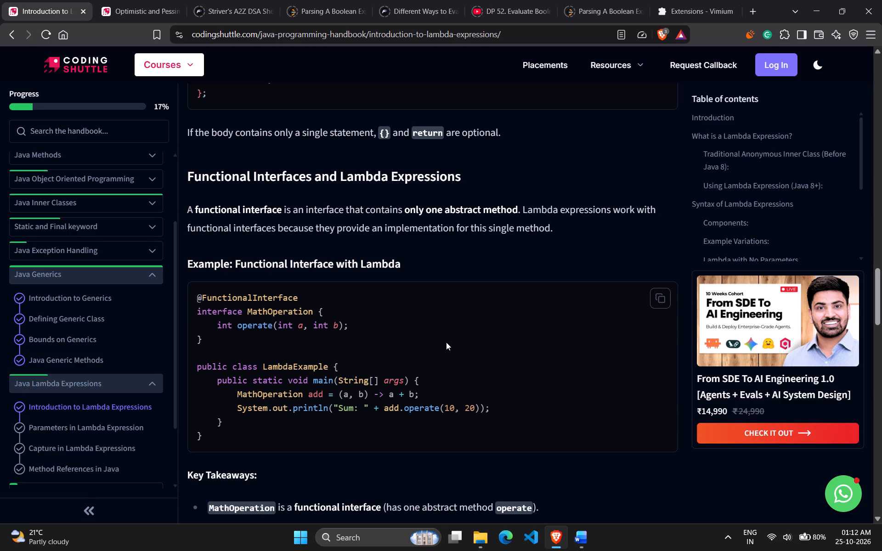
scroll(406, 350, down, 2)
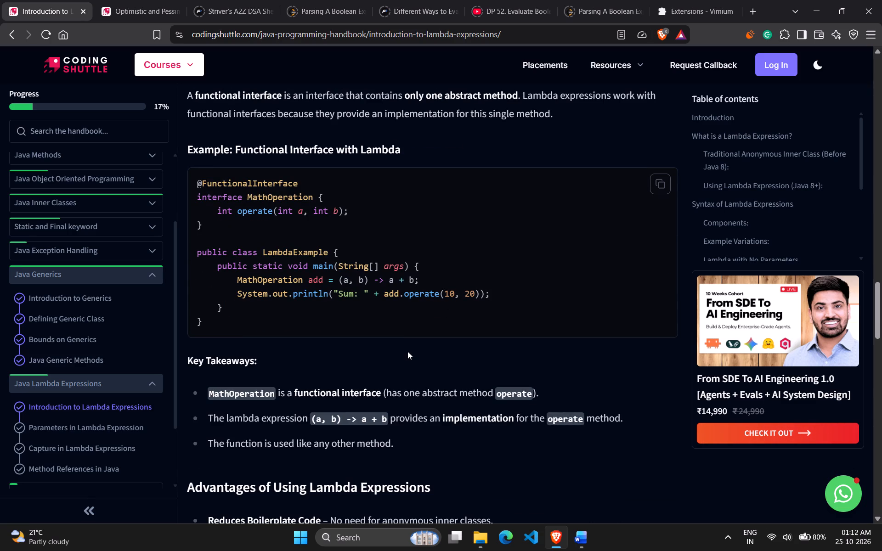
scroll(407, 351, down, 2)
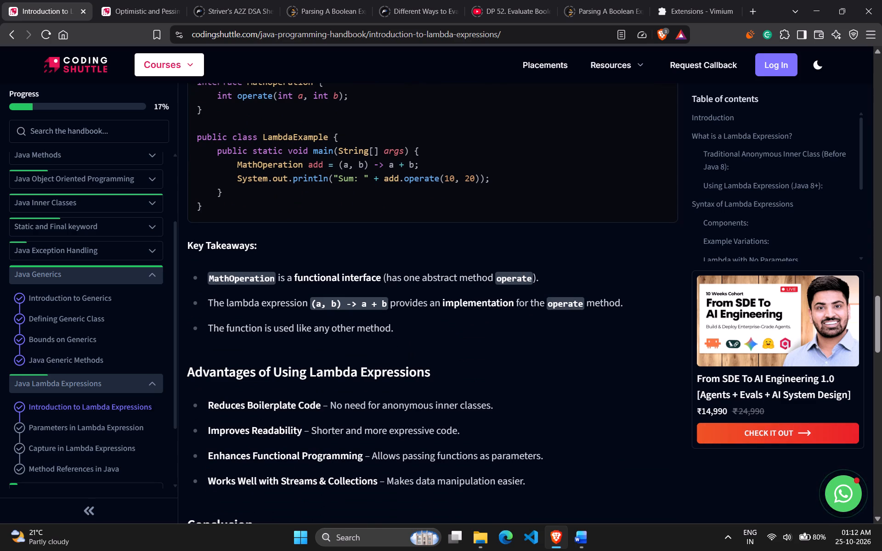
scroll(357, 360, down, 1)
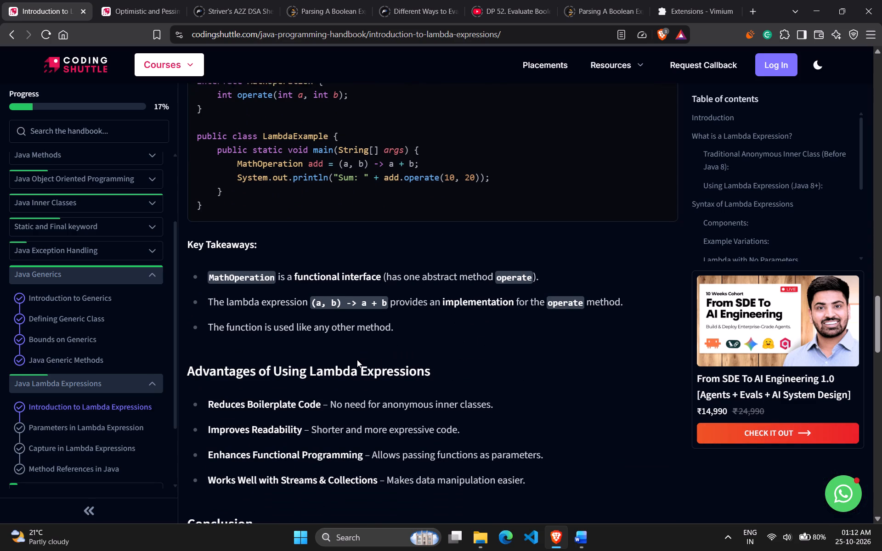
scroll(357, 360, down, 10)
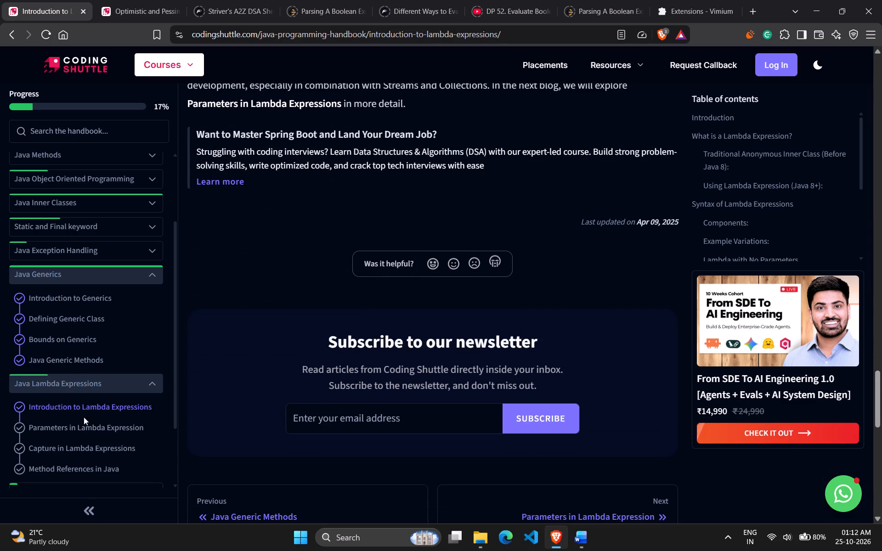
Open Parameters in Lambda Expression and review the parameter syntax rules, type inference, Stream API use case and returning values.
click(86, 429)
scroll(321, 373, down, 2)
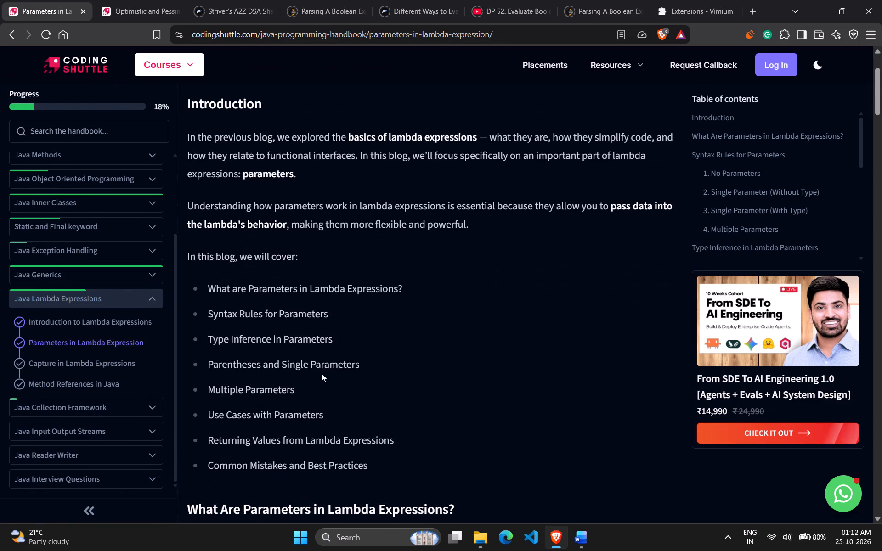
scroll(322, 373, down, 12)
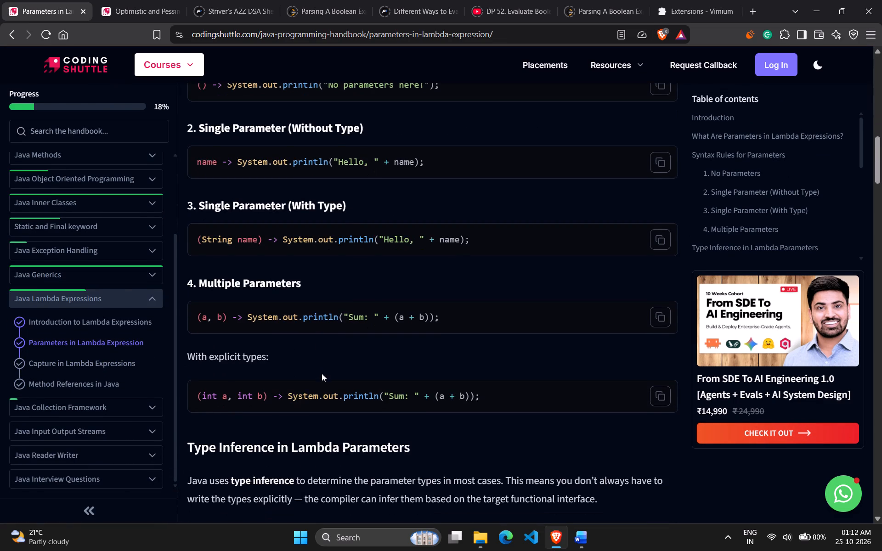
scroll(322, 373, down, 3)
scroll(322, 373, up, 2)
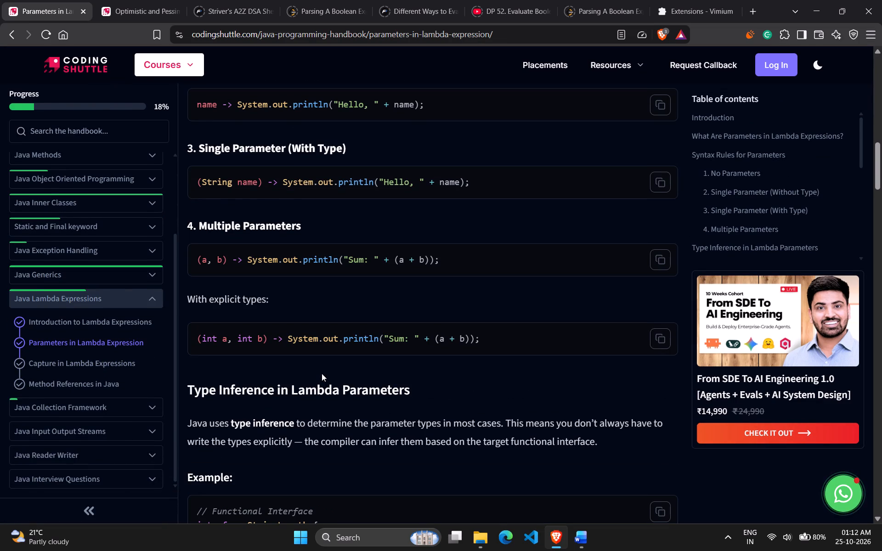
scroll(322, 373, up, 1)
scroll(322, 373, down, 2)
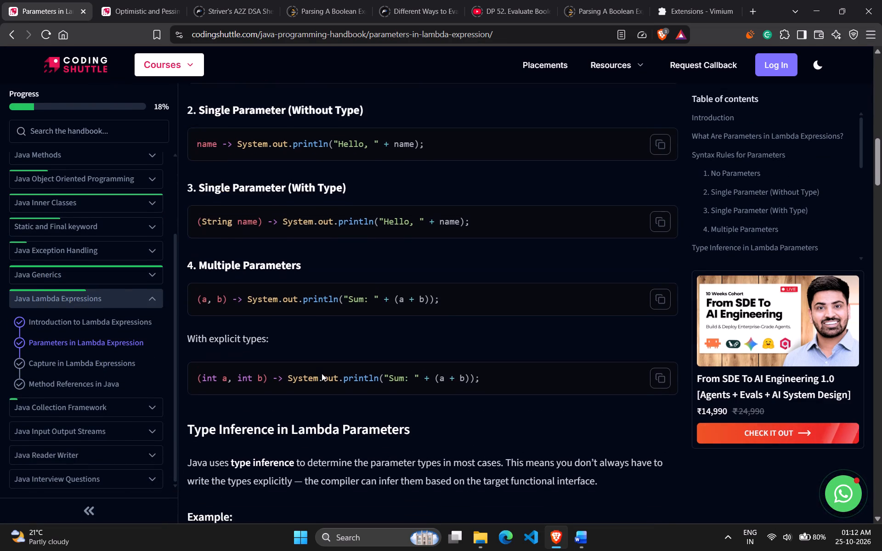
scroll(322, 373, down, 3)
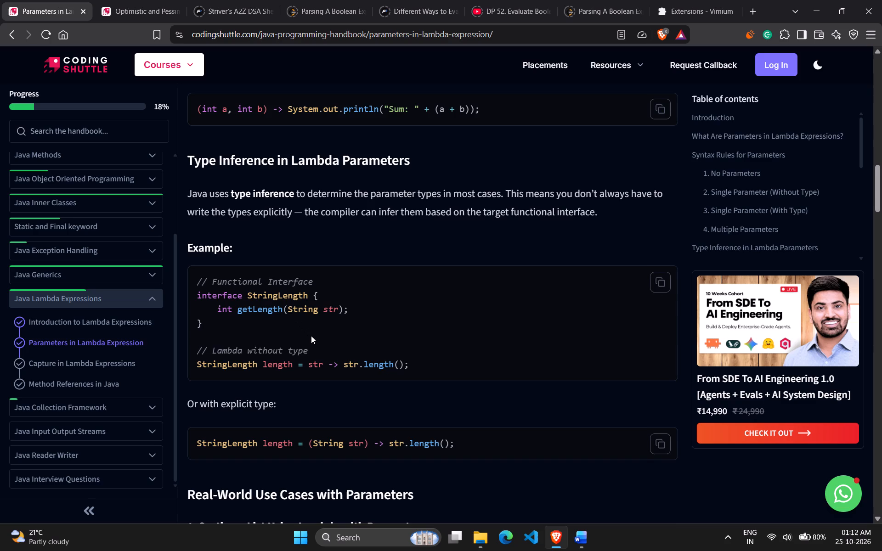
scroll(311, 337, down, 15)
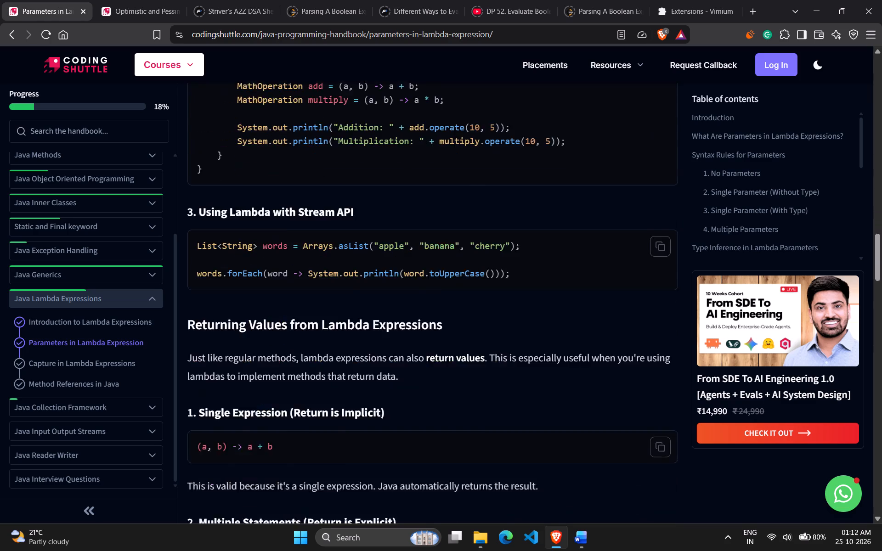
scroll(296, 336, down, 20)
scroll(296, 336, down, 5)
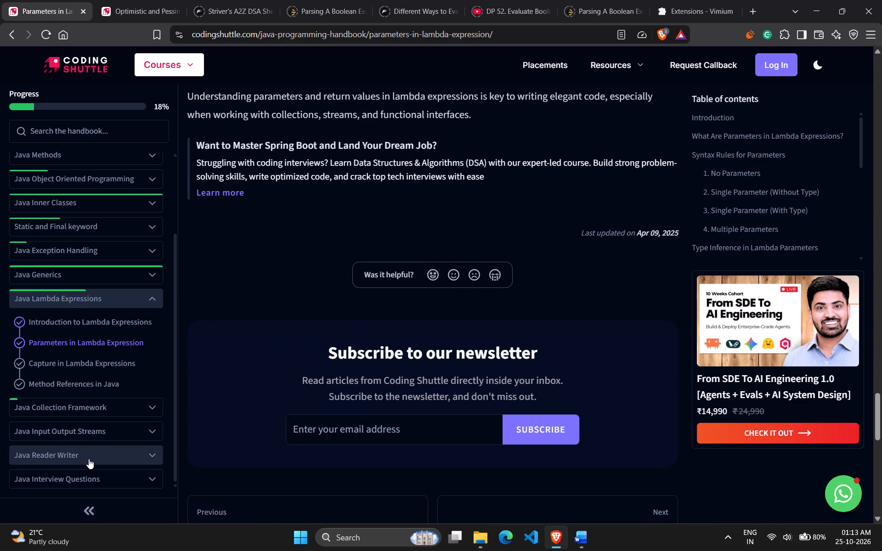
scroll(89, 464, down, 2)
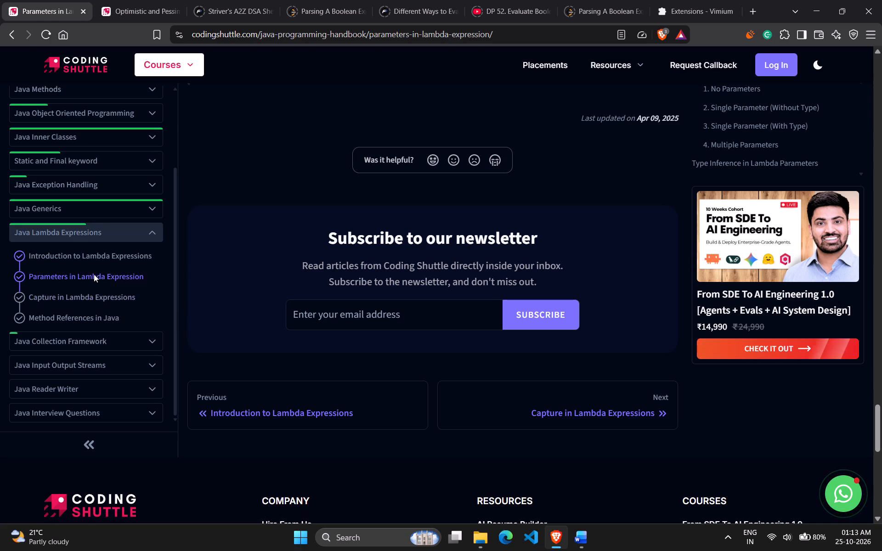
scroll(112, 282, up, 4)
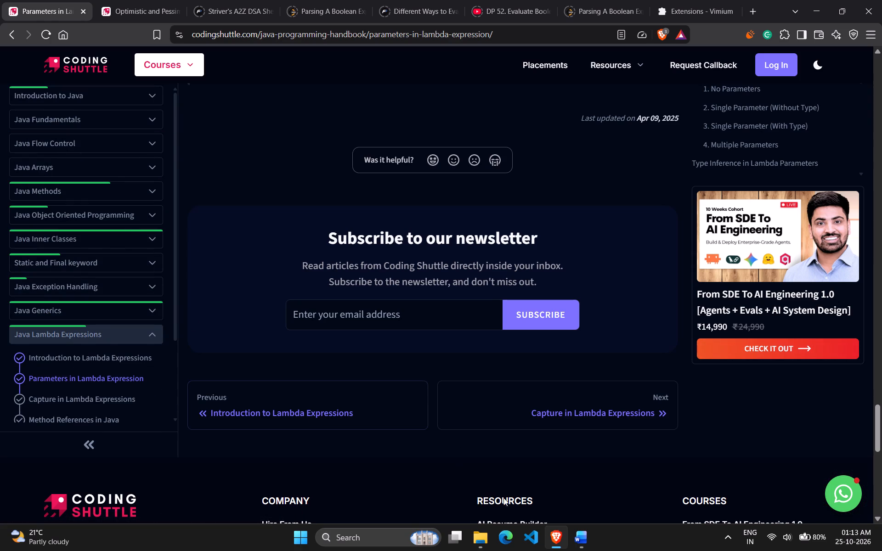
Switch to the Moduel 7 document in Word, glance over the transaction isolation and locking notes, and save the document.
click(586, 540)
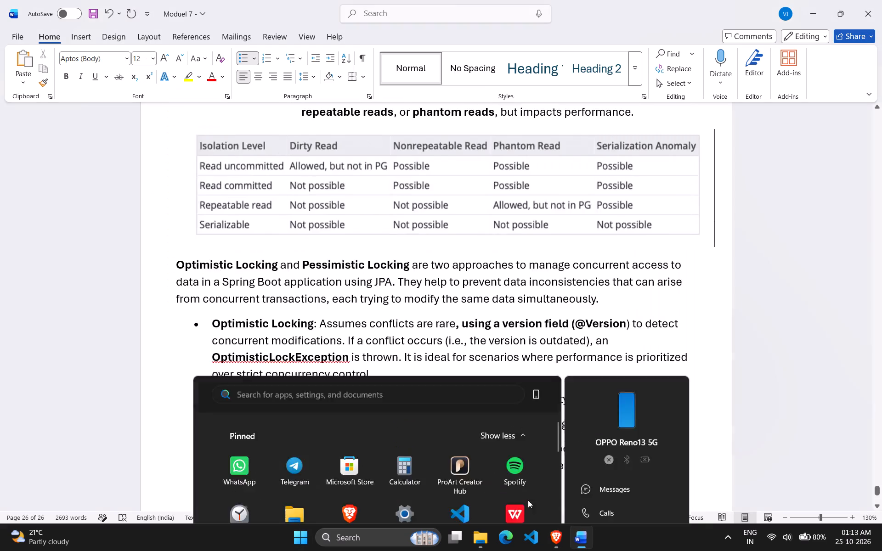
scroll(405, 382, down, 12)
scroll(409, 383, up, 18)
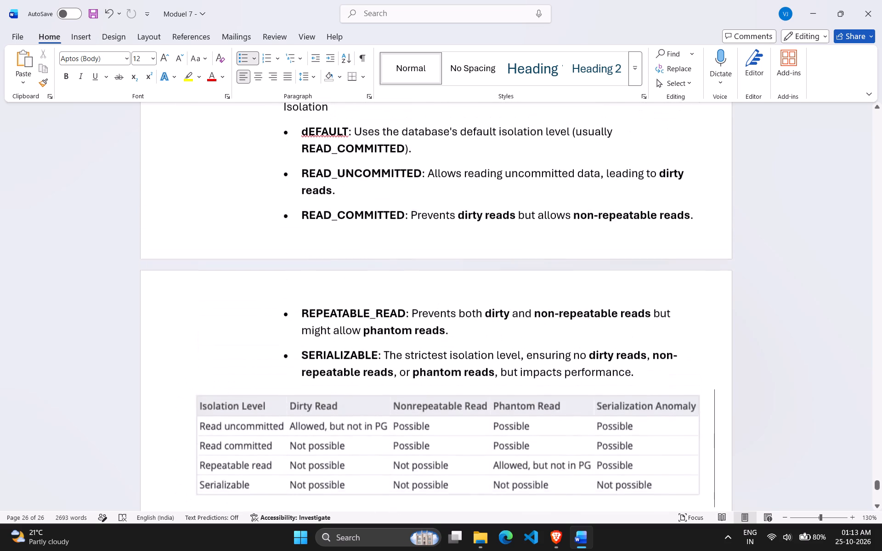
key(ctrl+s)
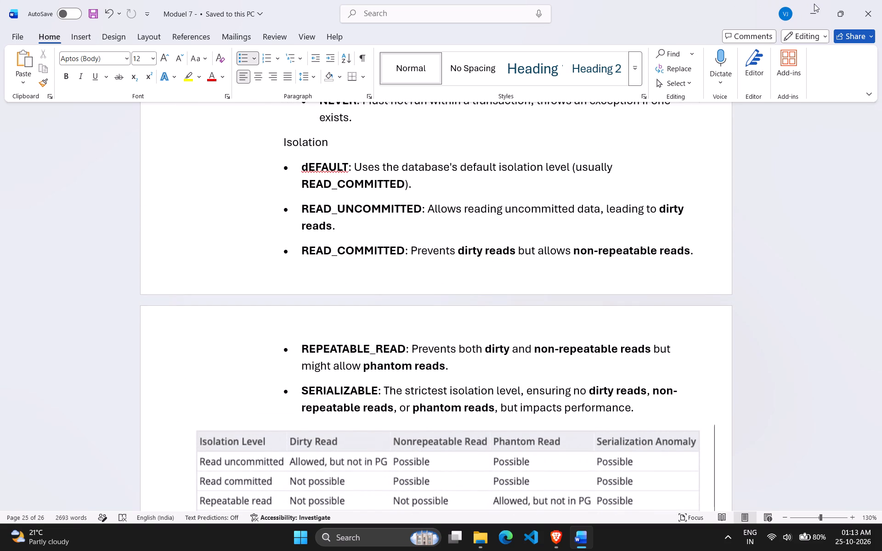
Put the Word document out of the way and launch Notepad.
click(814, 4)
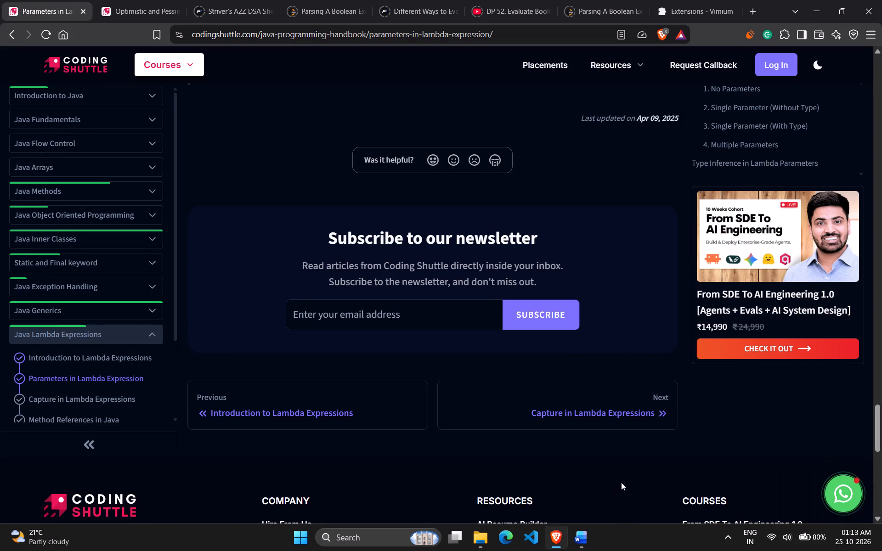
key(super+r)
key(n)
key(t)
key(o)
key(e)
key(BackSpace)
key(BackSpace)
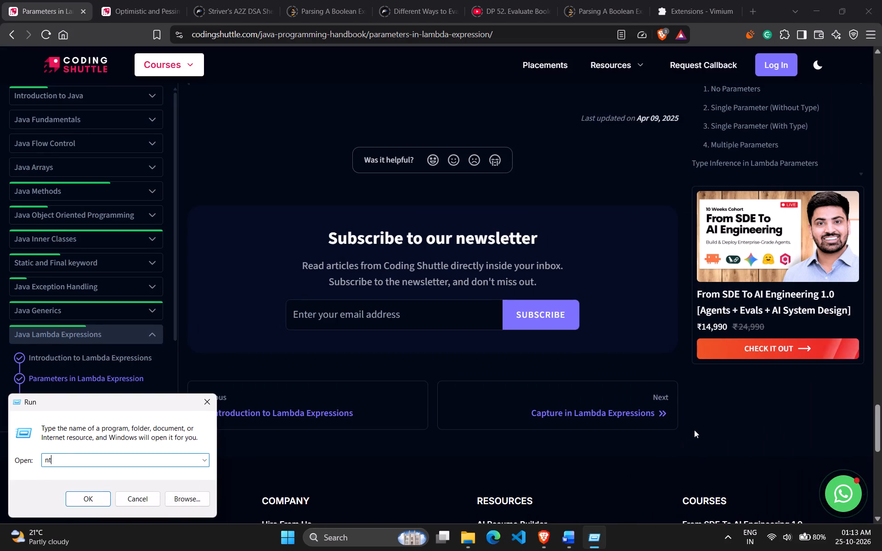
key(BackSpace)
key(o)
key(t)
key(e)
key(p)
key(a)
key(d)
key(Return)
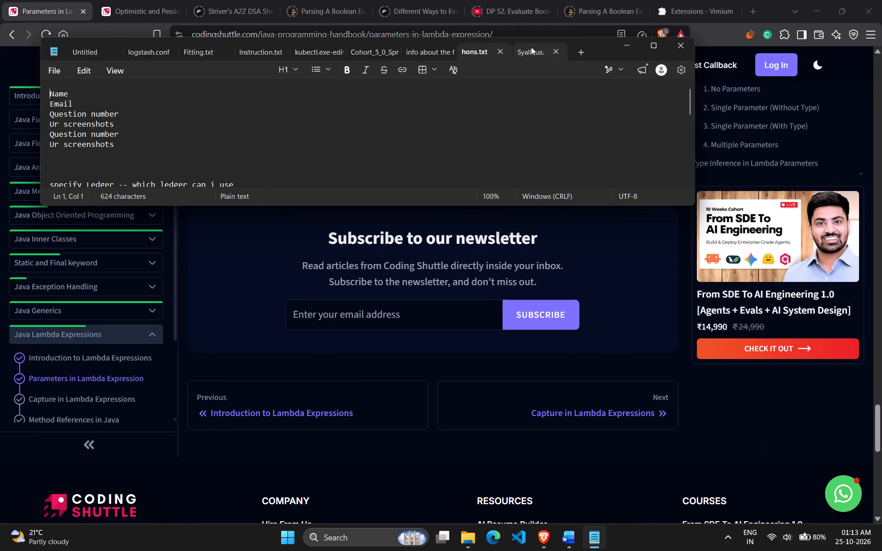
Close all the existing notes, including Syallbus.txt, and keep only one new blank untitled note.
click(531, 47)
right_click(531, 47)
click(563, 96)
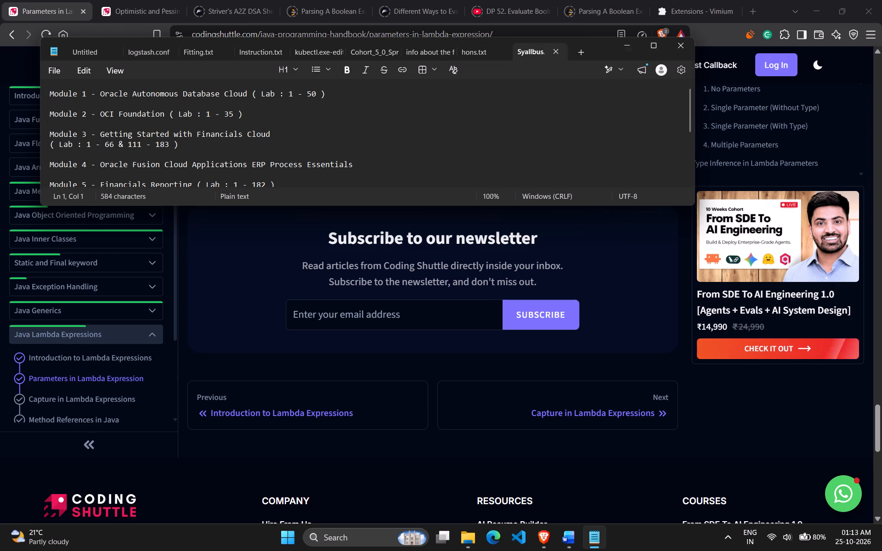
click(213, 54)
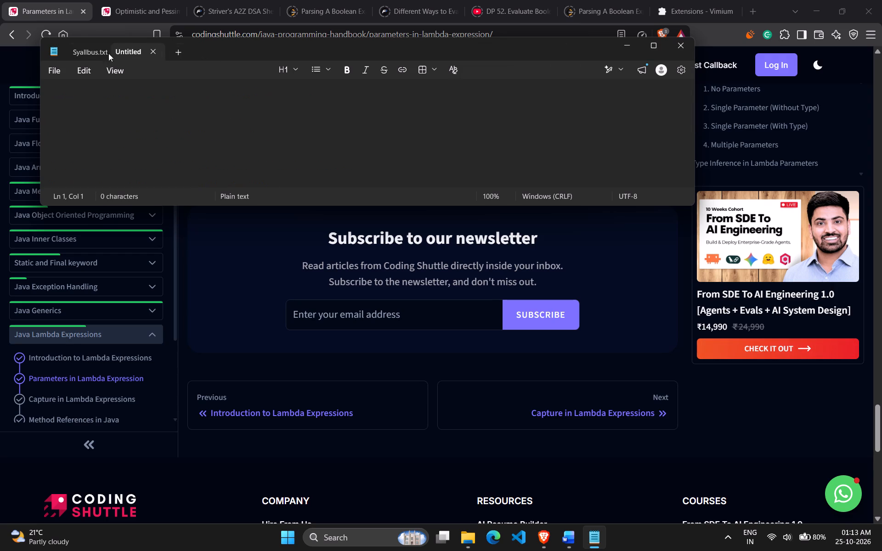
click(119, 54)
click(175, 117)
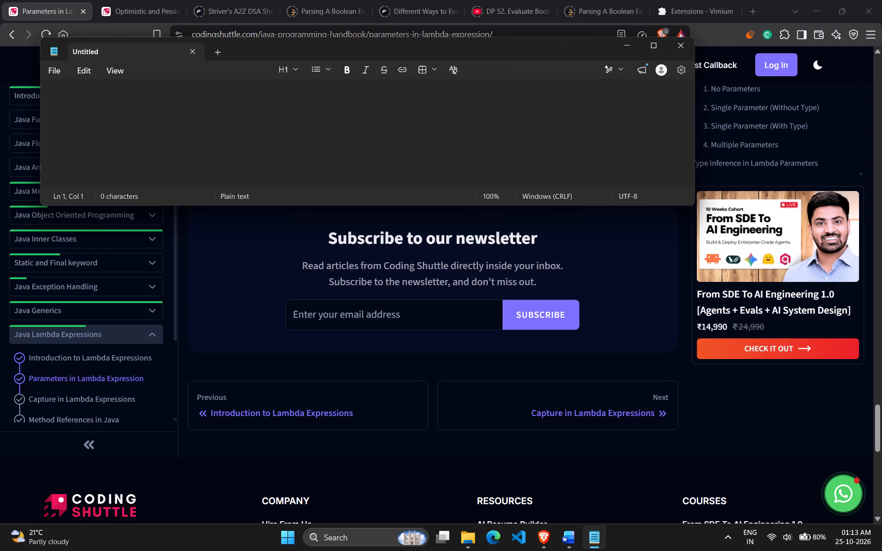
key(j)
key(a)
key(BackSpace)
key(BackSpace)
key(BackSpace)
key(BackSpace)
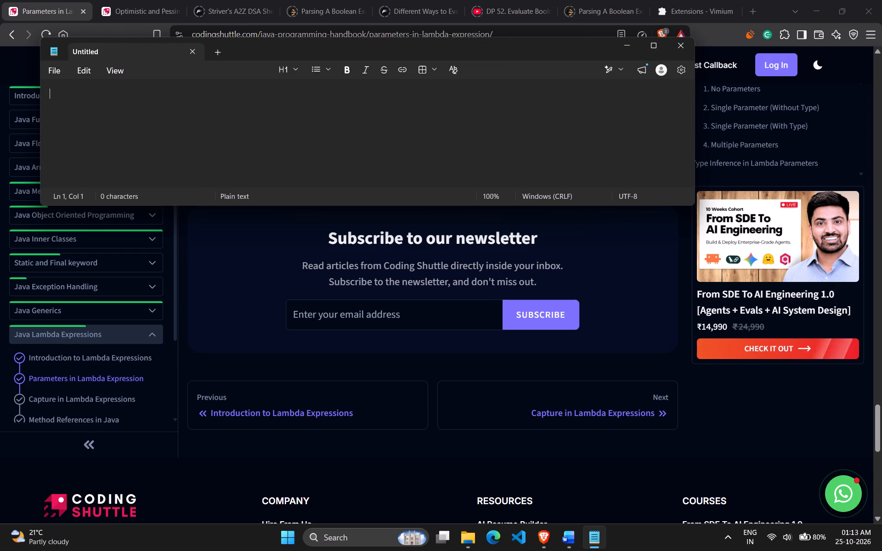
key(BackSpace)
Write "Inner Class" as the first line of the blank note and start a second line.
key(shift+i)
key(n)
key(n)
key(e)
key(c)
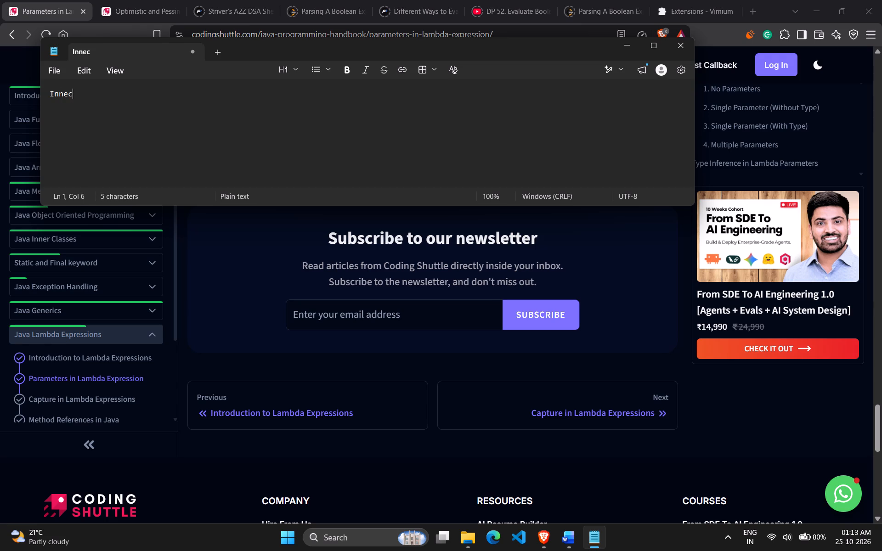
key(BackSpace)
text(er)
key(space)
key(BackSpace)
key(BackSpace)
key(BackSpace)
key(r)
key(space)
key(shift+c)
key(l)
key(a)
key(s)
key(s)
key(Return)
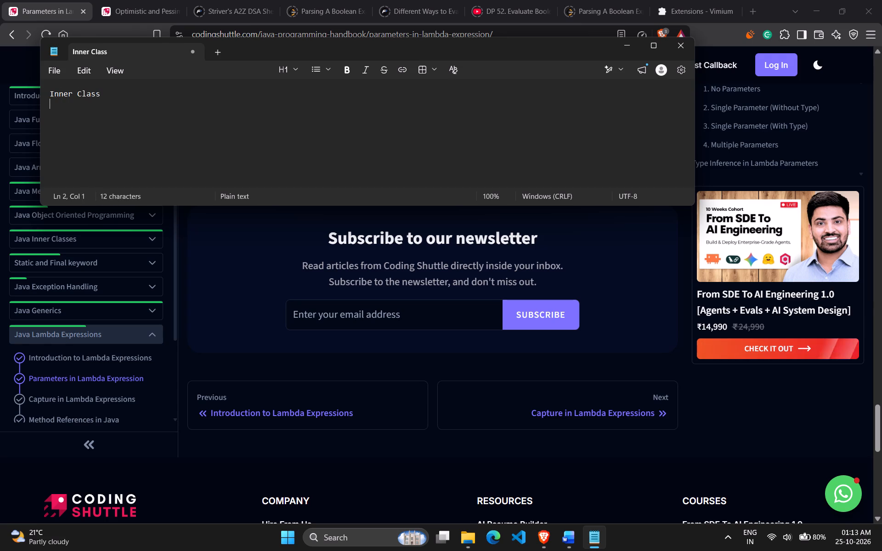
Write the generics line "?, extends , super" as the second line and start a third line.
key(shift+question)
key(space)
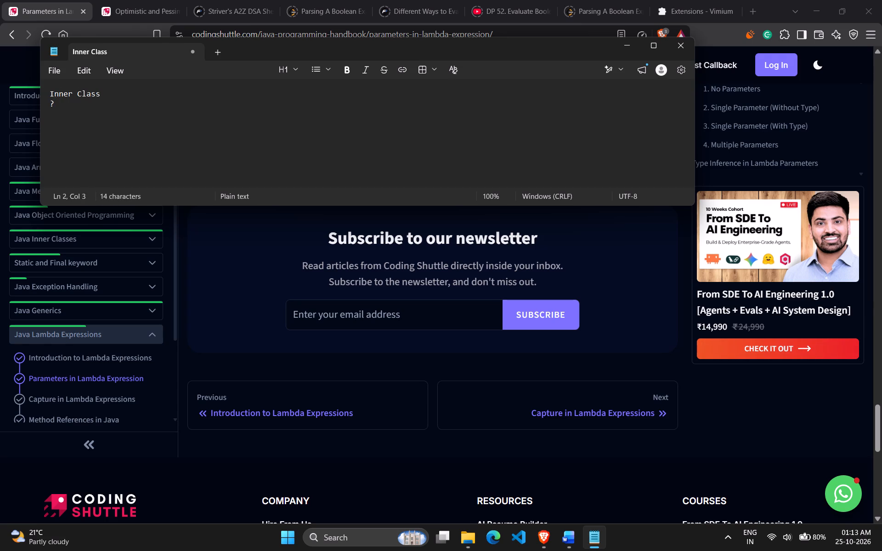
key(e)
key(x)
key(t)
key(e)
key(n)
key(d)
key(s)
key(space)
key(comma)
key(space)
key(s)
key(u)
key(p)
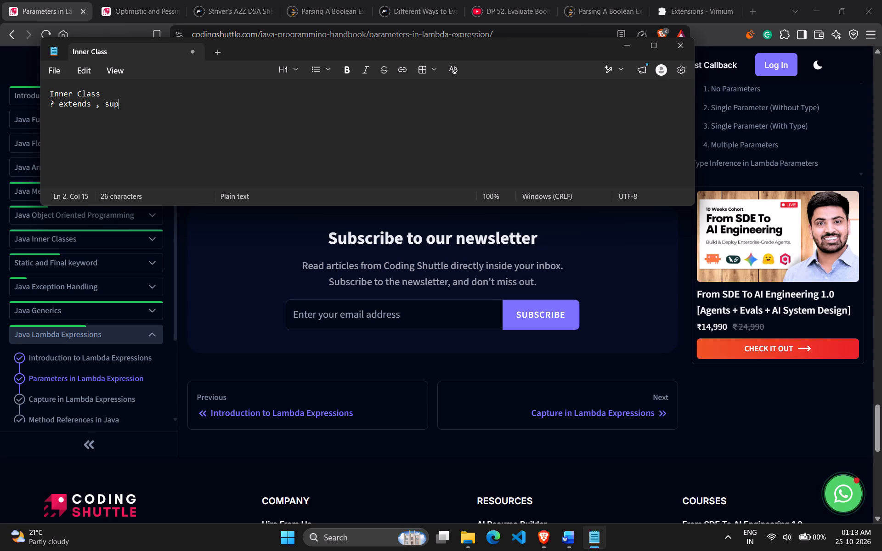
key(p)
key(r)
key(BackSpace)
key(BackSpace)
key(e)
key(r)
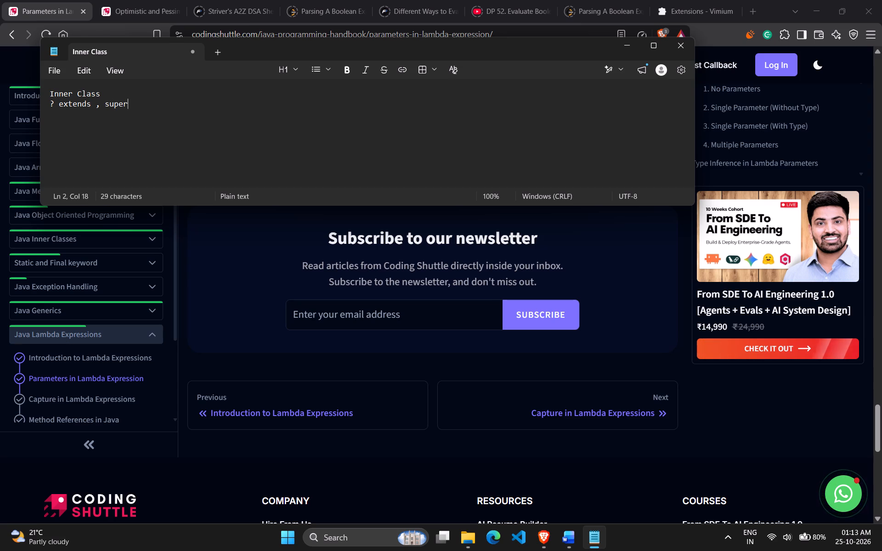
key(Return)
key(Up)
key(Right)
key(comma)
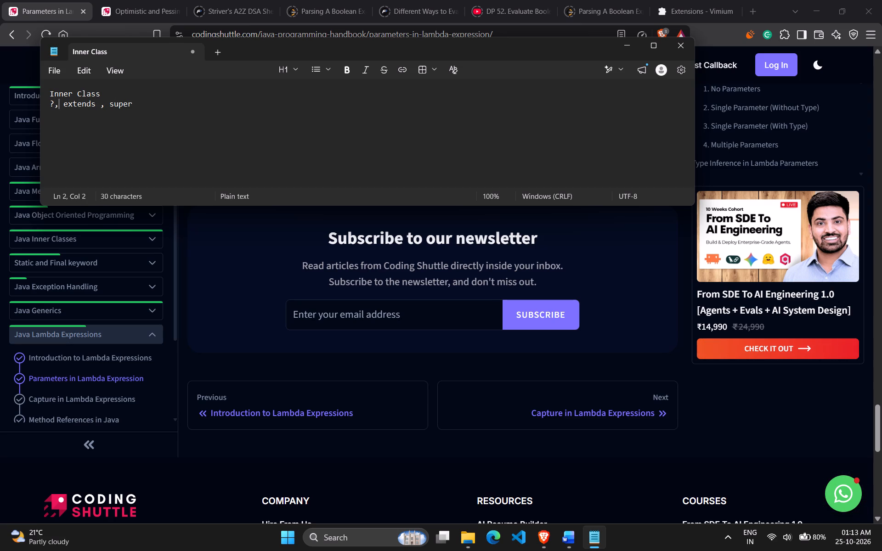
Write "singleton ( static ,final )" as the third line of the note.
key(Down)
text(singleton st)
key(BackSpace)
key(BackSpace)
text(( static ,final ))
key(space)
Add "( lower bound )" directly after "super" at the end of the second line.
key(Up)
key(Up)
key(Down)
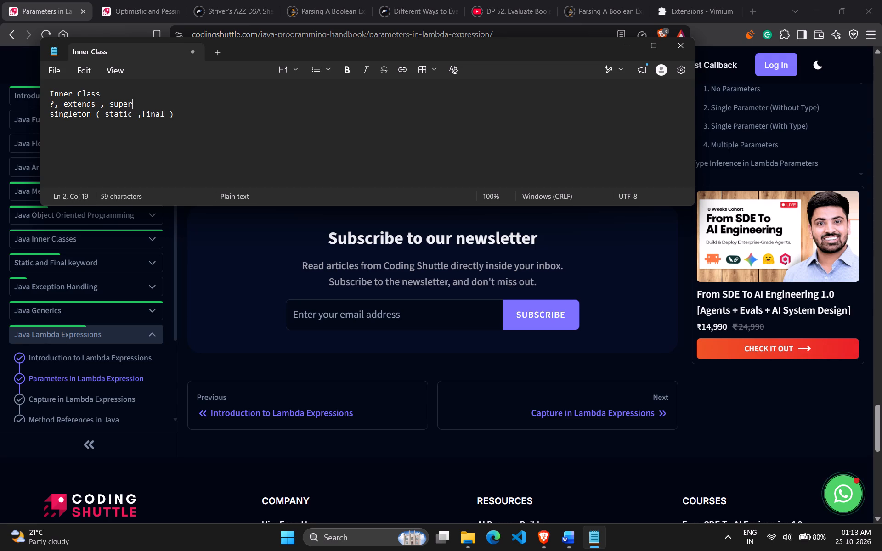
text(( up)
key(BackSpace)
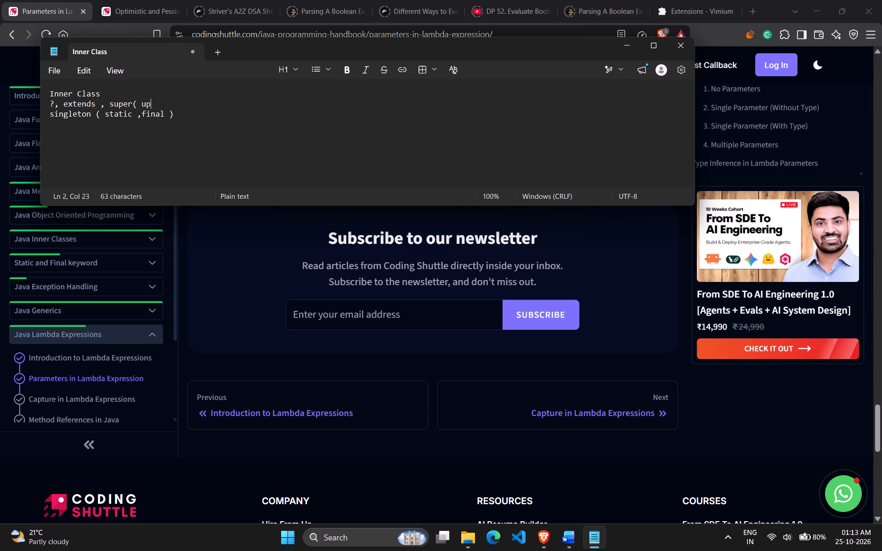
key(BackSpace)
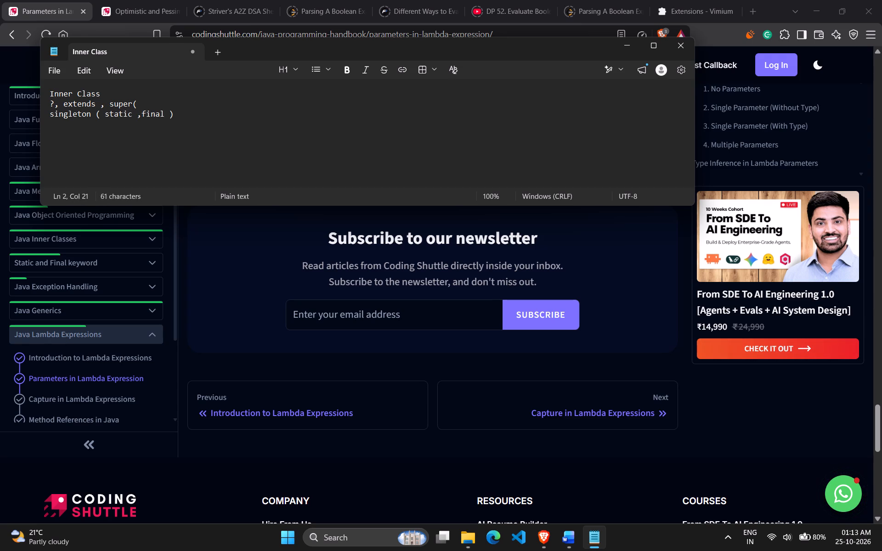
text(lower bound ))
key(space)
Insert "(upper bound )" after "extends" in the second line, before the comma.
key(ctrl+Left)
key(ctrl+Left)
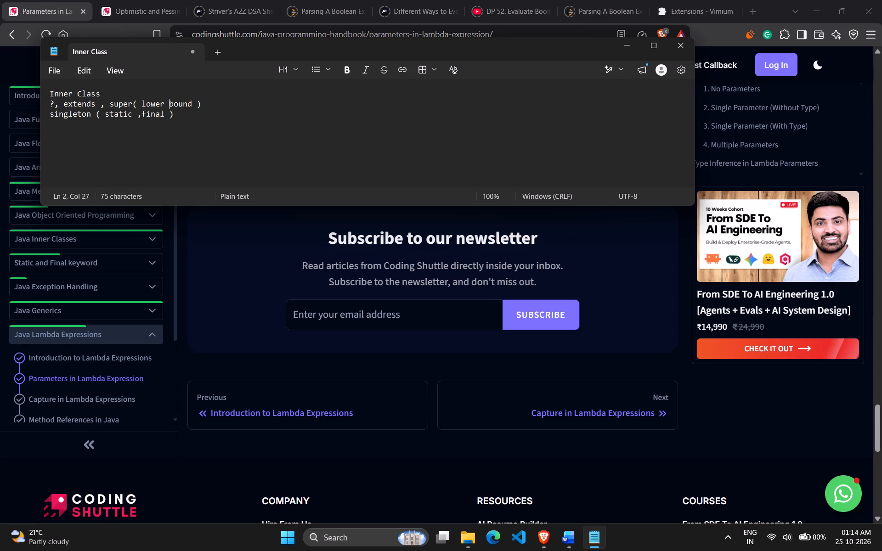
key(ctrl+Left)
key(ctrl+Left)
key(ctrl+Left)
key(ctrl+Left)
text((uupp)
key(BackSpace)
key(BackSpace)
key(BackSpace)
text(pper bound >)
key(BackSpace)
key(shift+parenright)
Insert "( wildcard )" after the question mark at the start of the second line.
key(ctrl+Left)
key(ctrl+Left)
key(ctrl+Left)
key(ctrl+Left)
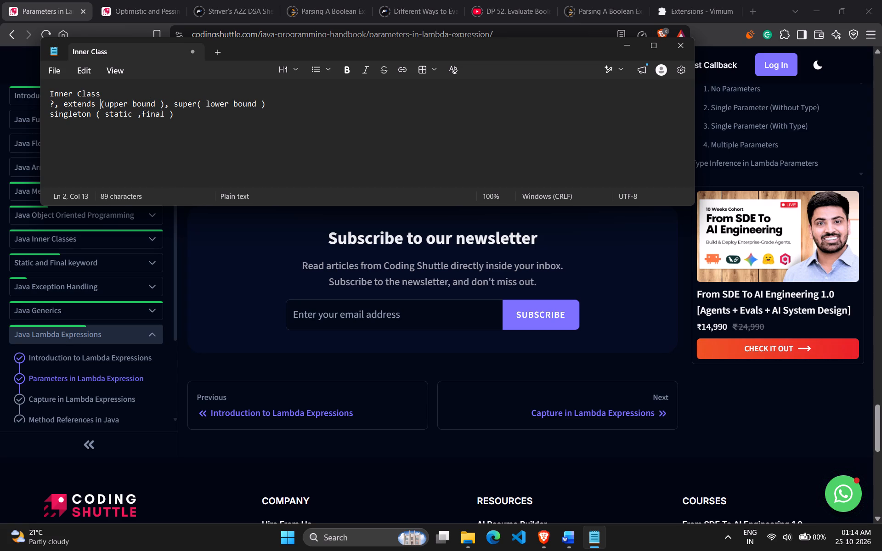
key(ctrl+Left)
key(ctrl+Left)
key(Right)
text(( wild ca)
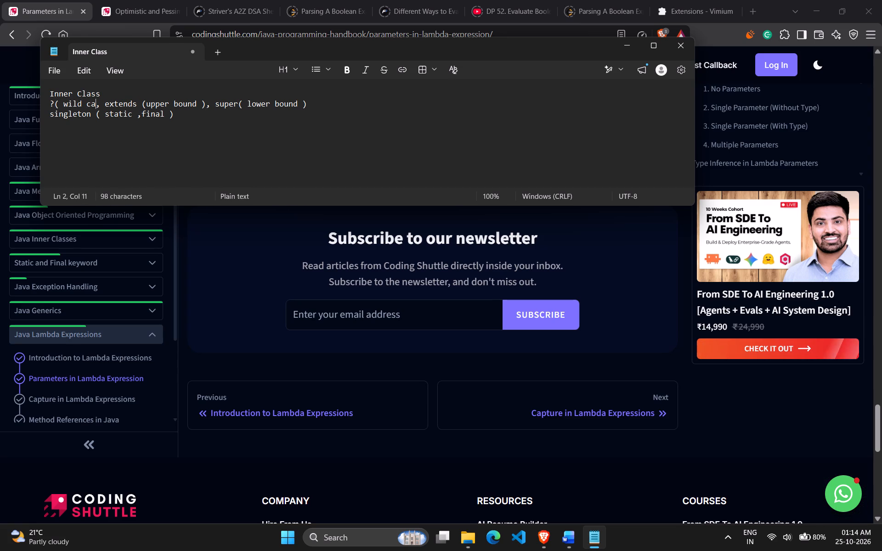
key(r)
key(BackSpace)
key(BackSpace)
key(BackSpace)
key(BackSpace)
text(ar)
key(BackSpace)
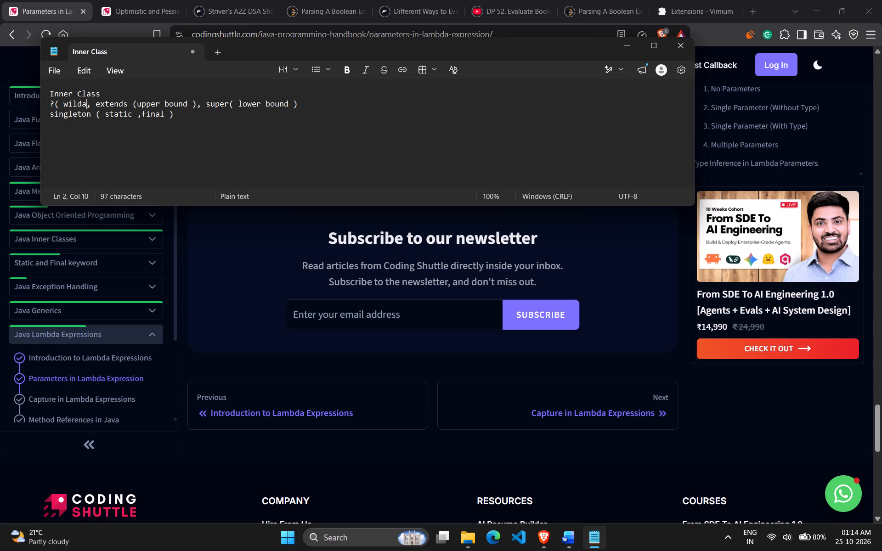
key(c)
key(BackSpace)
text(ard)
key(ctrl+BackSpace)
text(wildcra)
key(BackSpace)
key(BackSpace)
text(ard ))
key(space)
Append a "--" separator to the end of the "Inner Class" line.
key(Up)
key(Up)
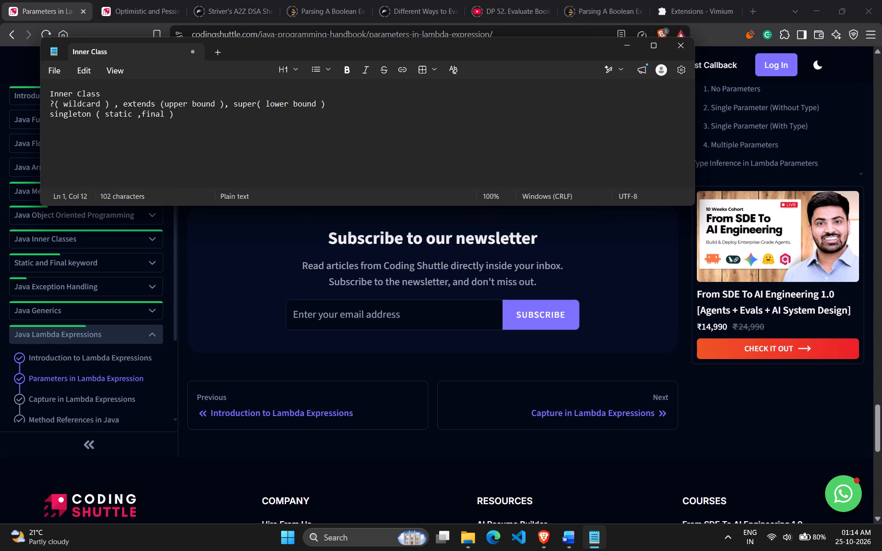
key(space)
key(space)
text(-- st)
key(BackSpace)
key(BackSpace)
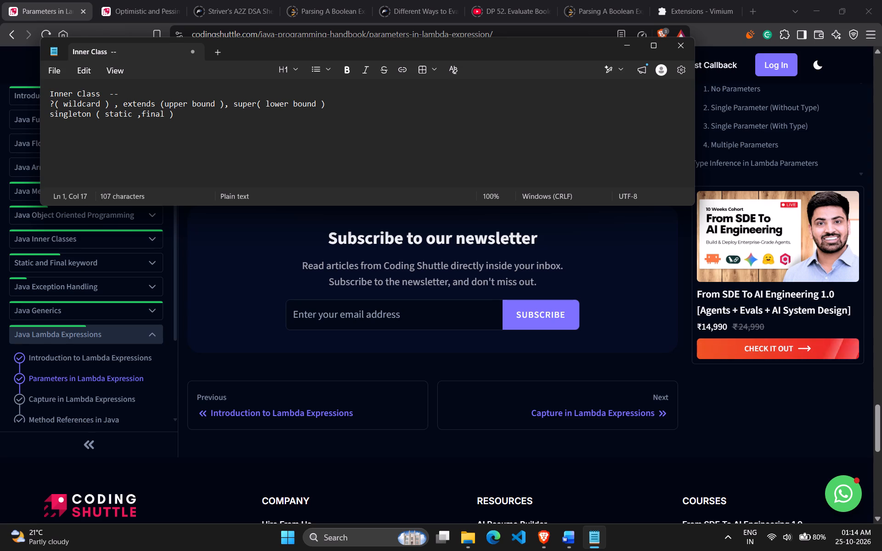
key(space)
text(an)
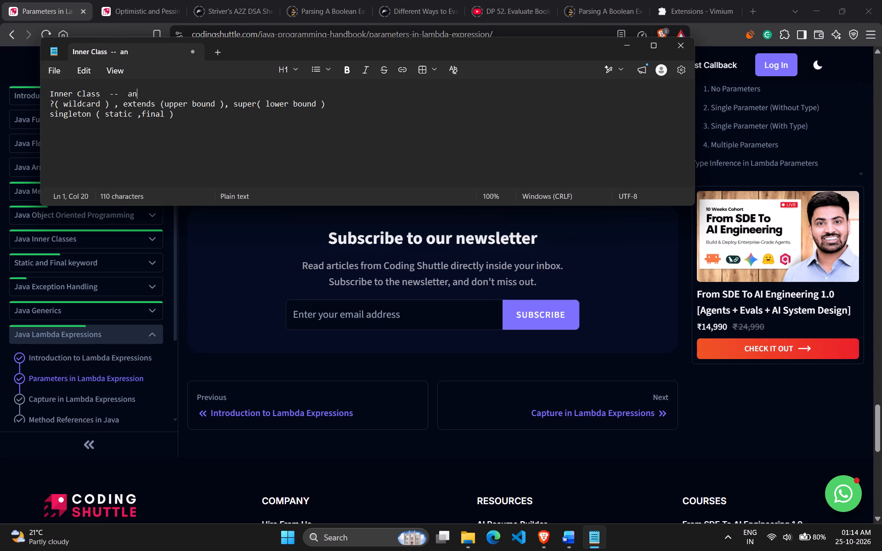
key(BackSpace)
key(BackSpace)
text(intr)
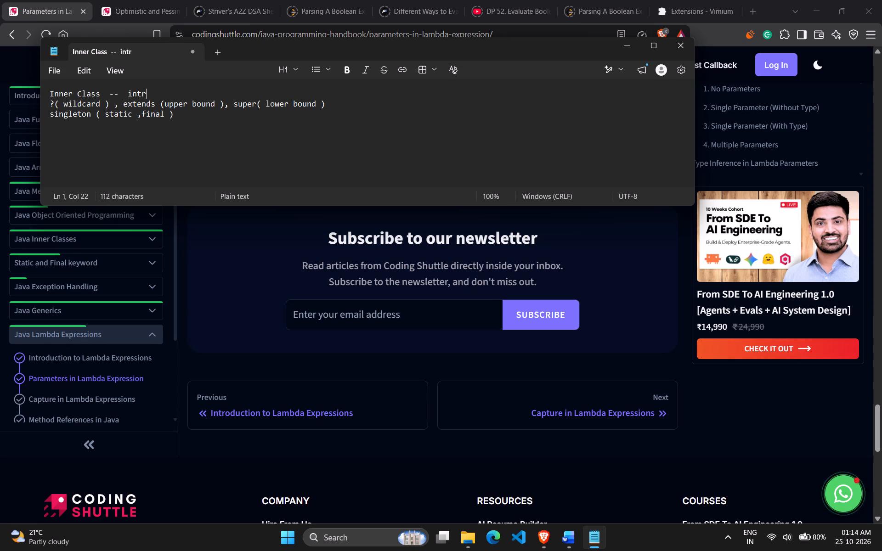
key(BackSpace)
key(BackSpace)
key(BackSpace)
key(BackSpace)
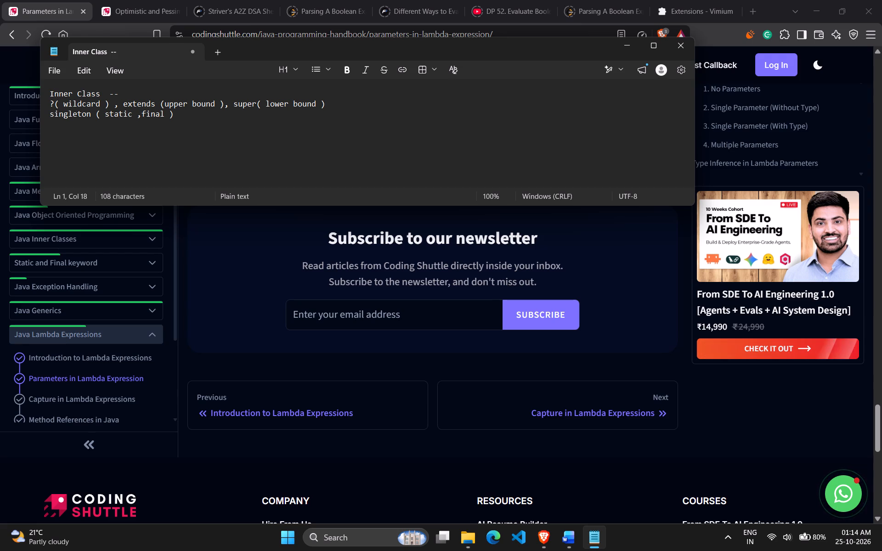
key(shift+at)
key(BackSpace)
text(@funac)
key(BackSpace)
key(BackSpace)
key(BackSpace)
text(ctionalInterface -- t)
key(space)
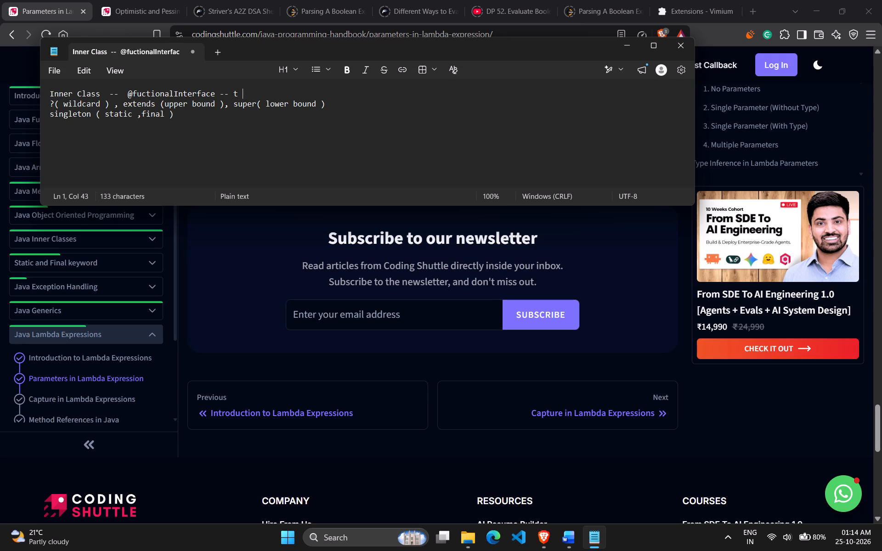
Continue the "Inner Class" line with the explanation "to override the single abstract functin".
key(BackSpace)
key(space)
key(BackSpace)
text(o vov)
key(BackSpace)
key(BackSpace)
key(BackSpace)
text(ovr)
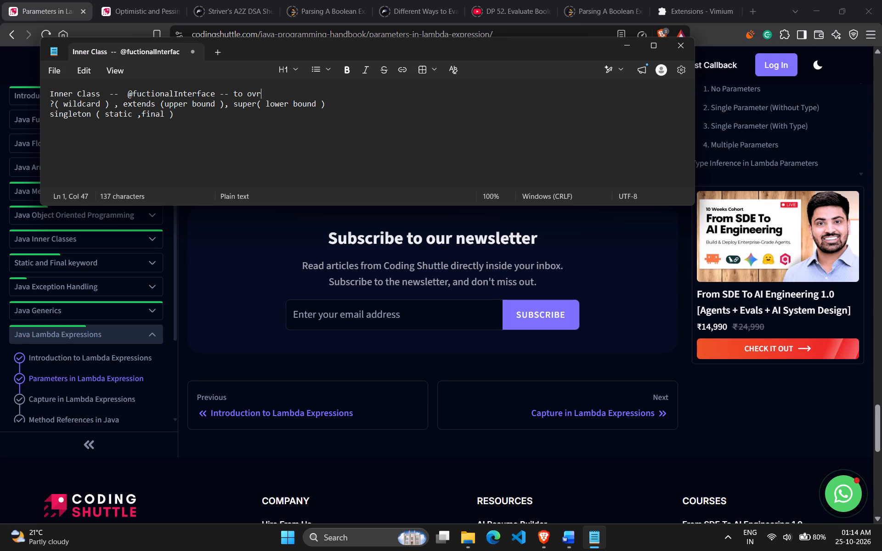
key(BackSpace)
text(erride the single)
key(space)
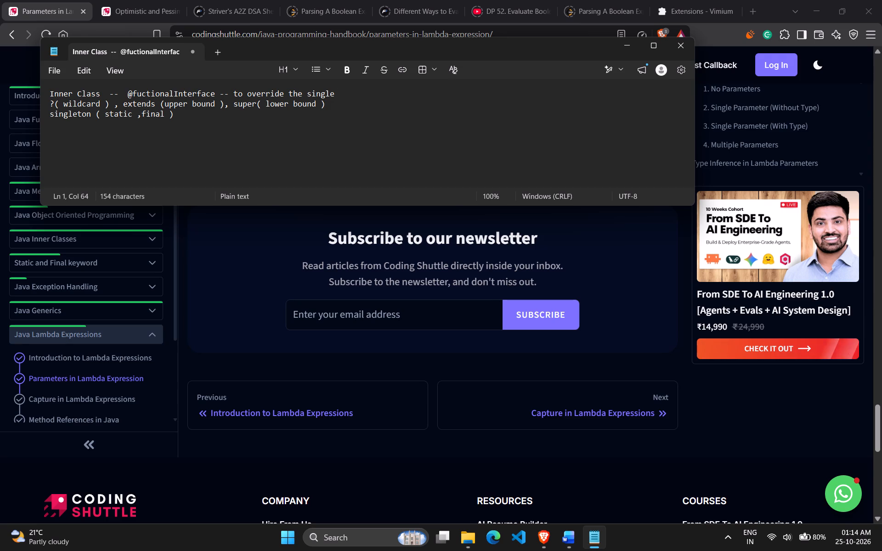
text(abstrc)
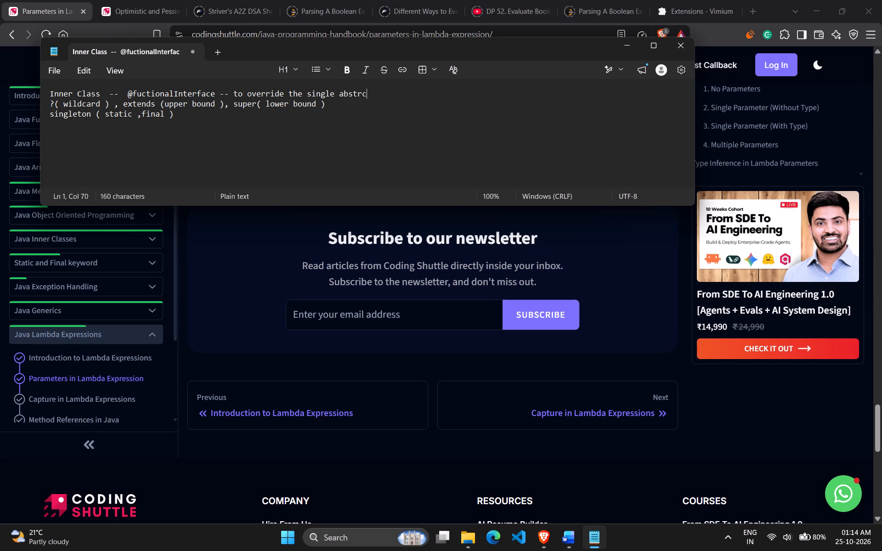
key(BackSpace)
text(act functin)
key(space)
Switch to Brave, open the handbook's "Capture in Lambda Expressions" page, and read the variable capture rules and local variable examples.
key(alt+Tab)
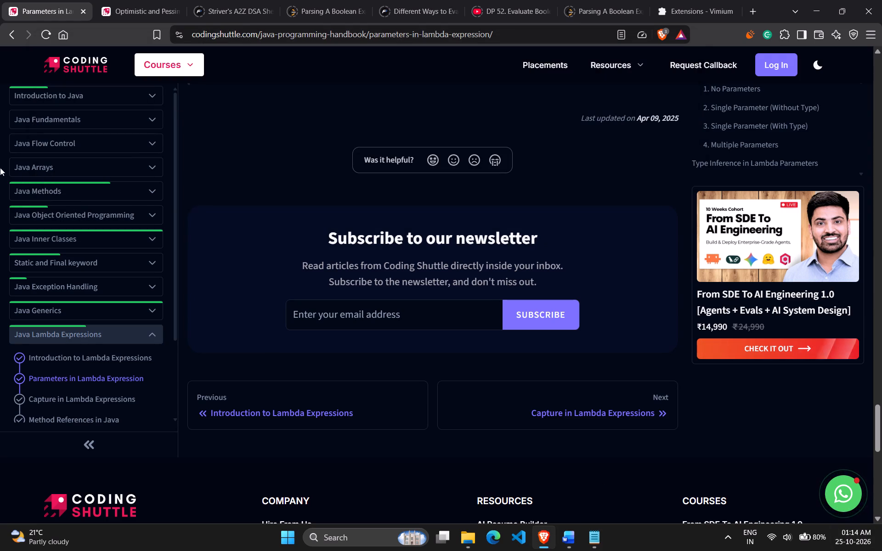
scroll(132, 325, down, 3)
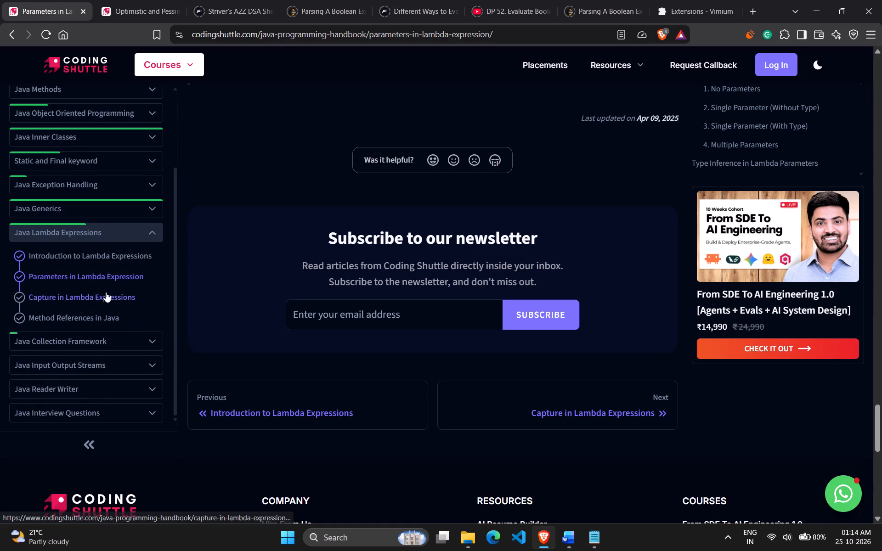
click(110, 272)
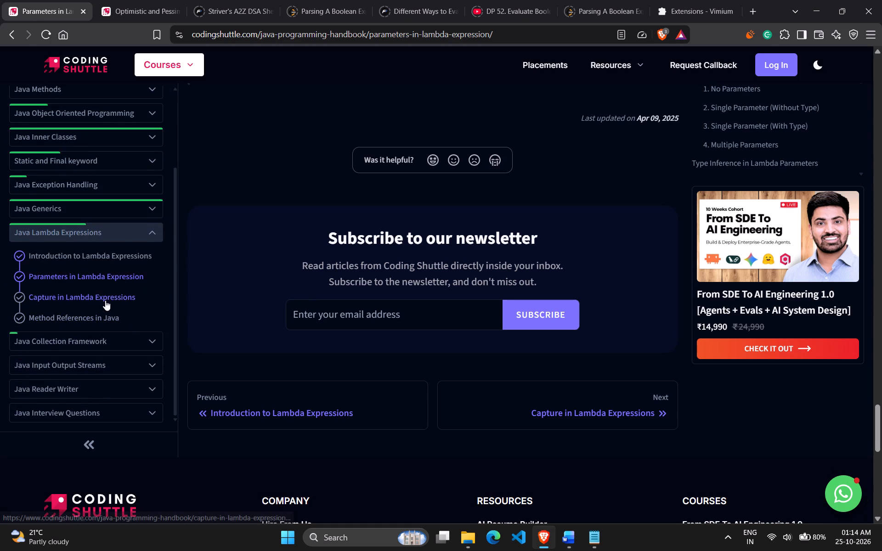
click(104, 300)
scroll(439, 306, down, 9)
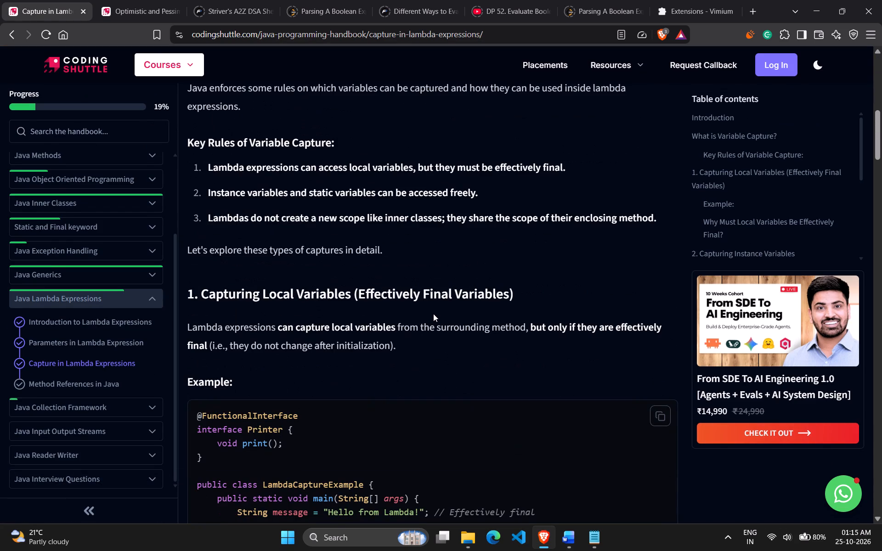
scroll(433, 314, down, 3)
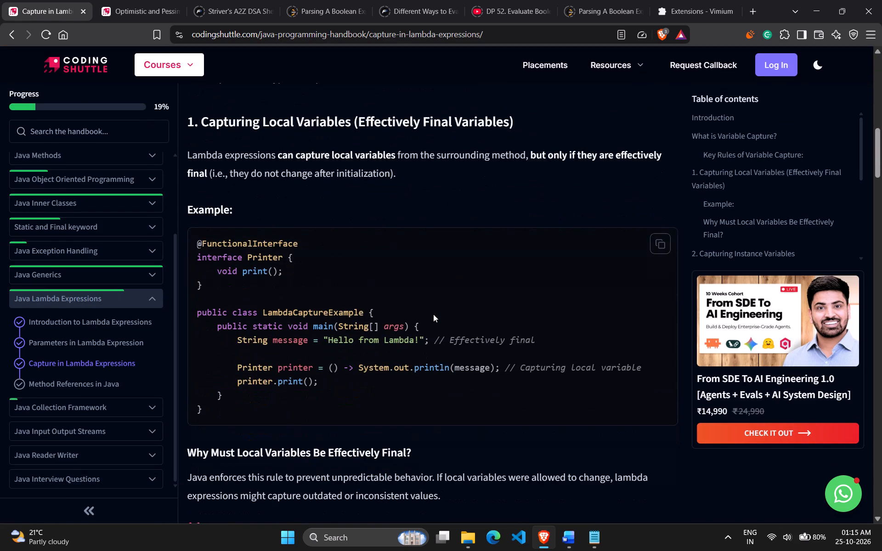
scroll(433, 314, down, 2)
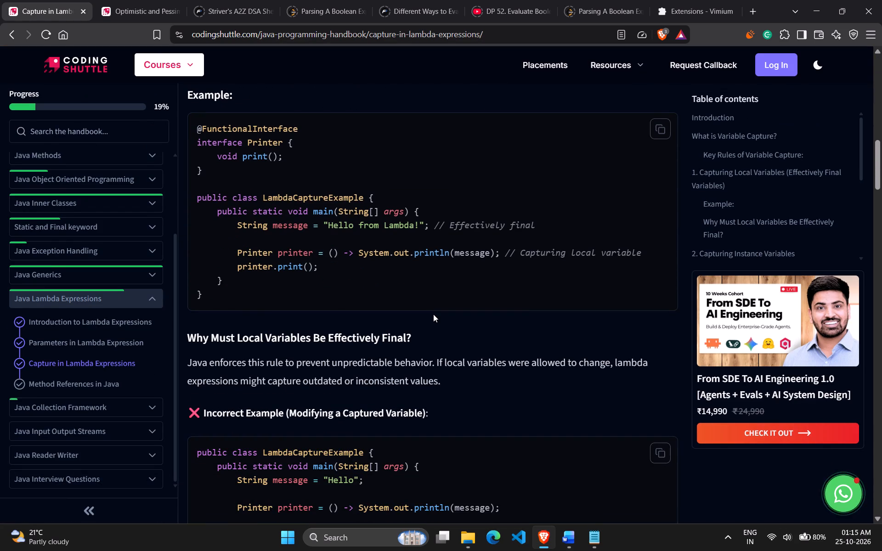
scroll(433, 314, down, 3)
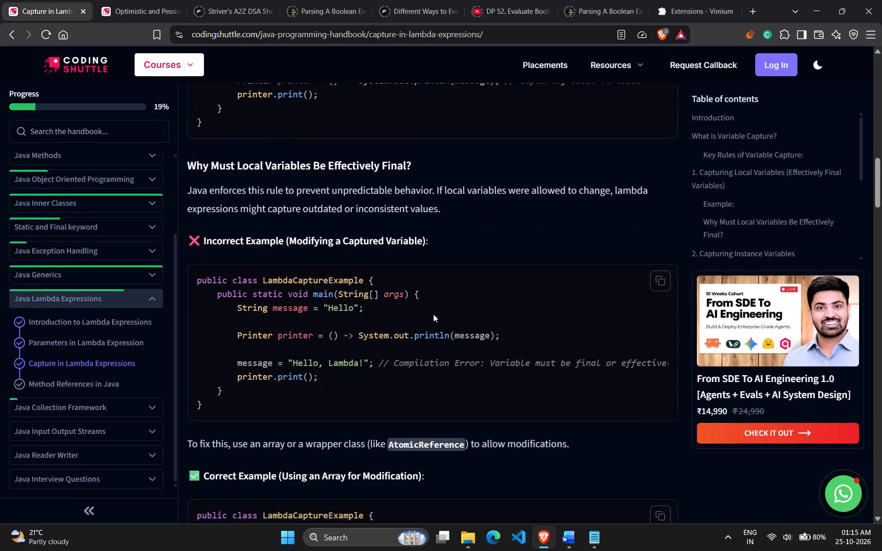
scroll(433, 314, down, 3)
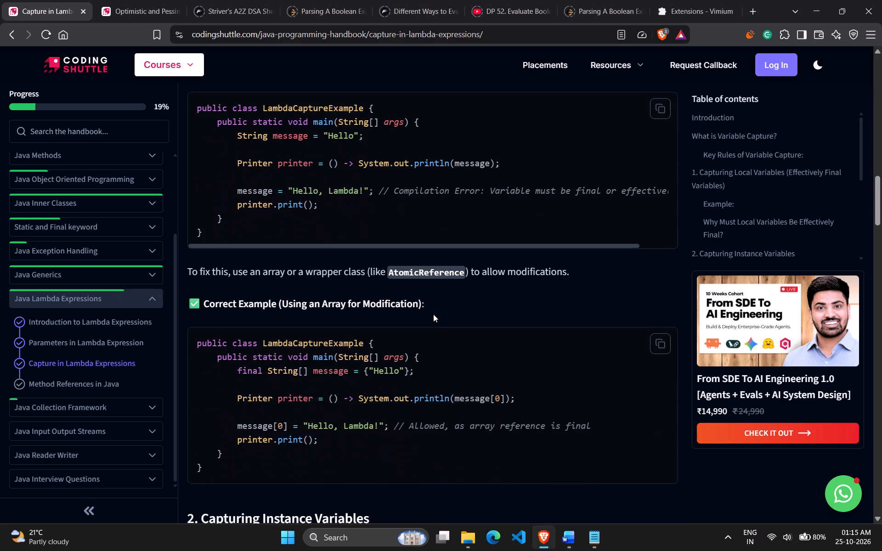
scroll(433, 314, up, 1)
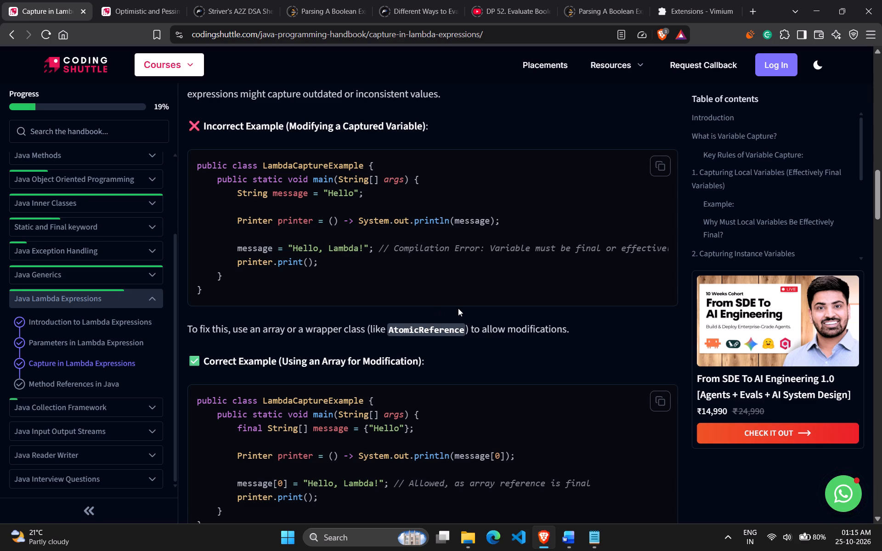
scroll(458, 308, down, 2)
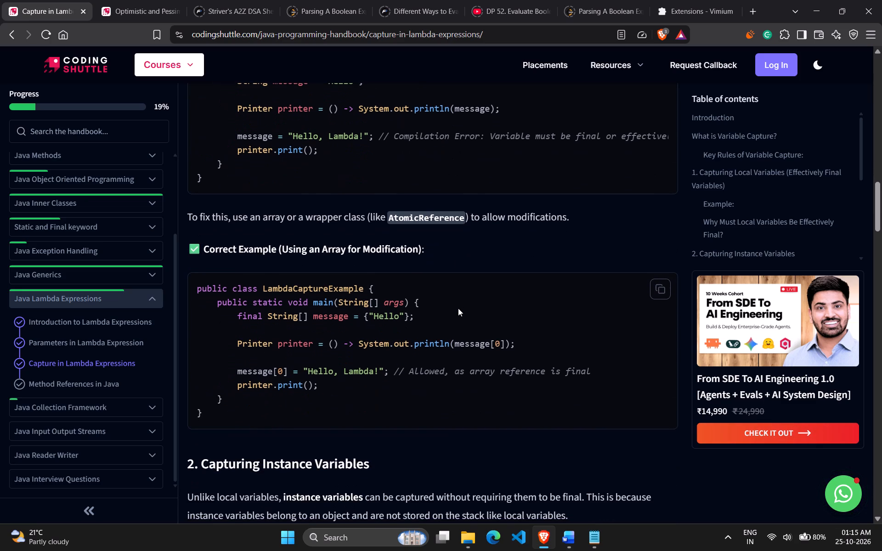
scroll(458, 308, up, 1)
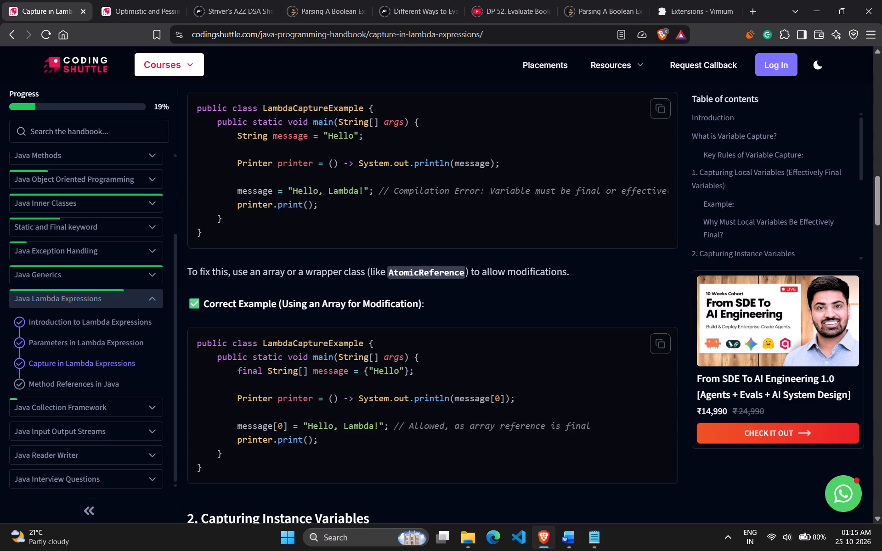
Read the sections on capturing instance variables and static variables through to the end of the page.
scroll(368, 401, down, 5)
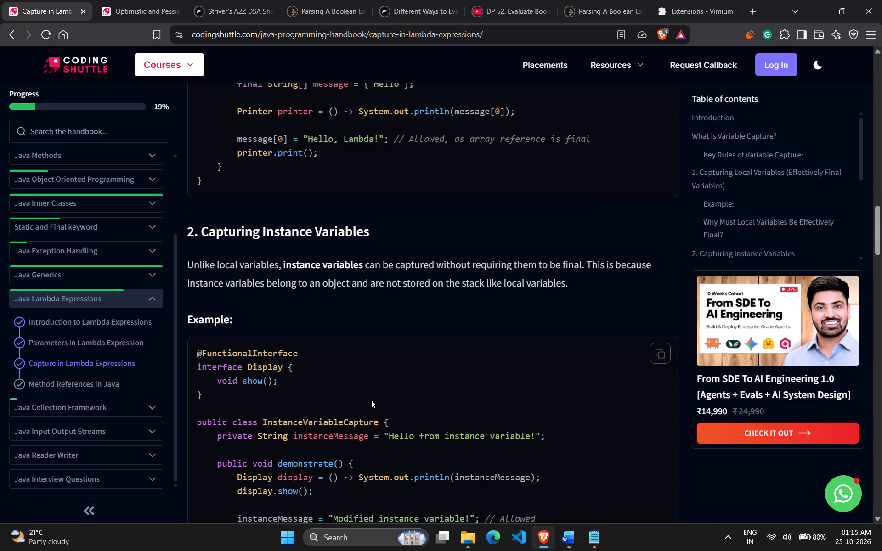
scroll(371, 400, down, 2)
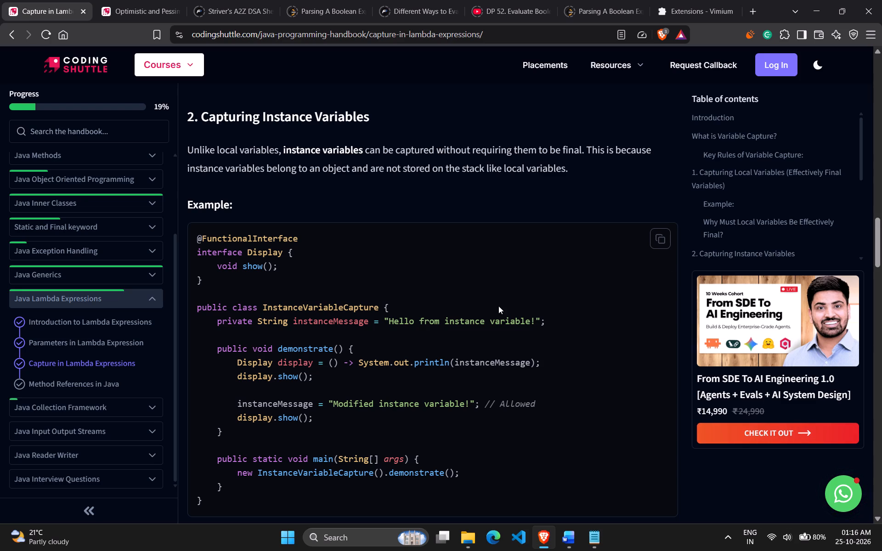
scroll(498, 306, down, 7)
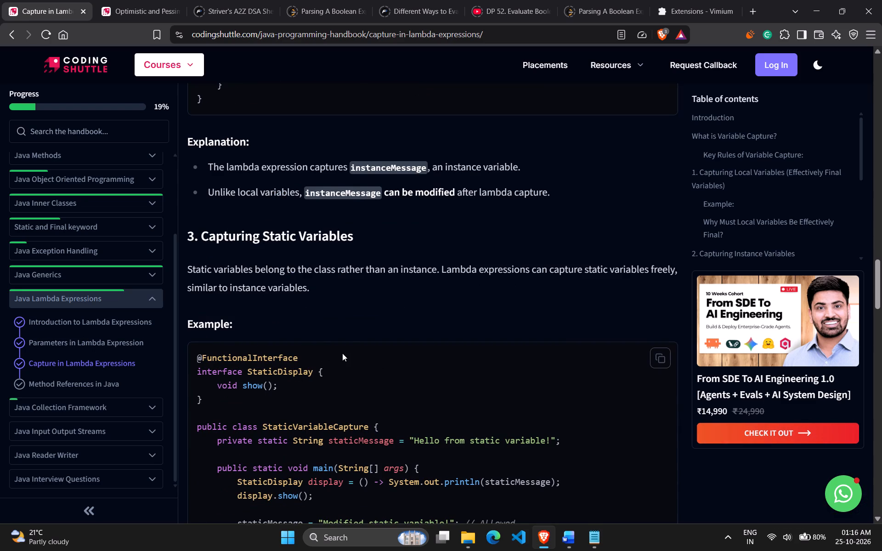
scroll(335, 353, down, 15)
scroll(335, 353, down, 11)
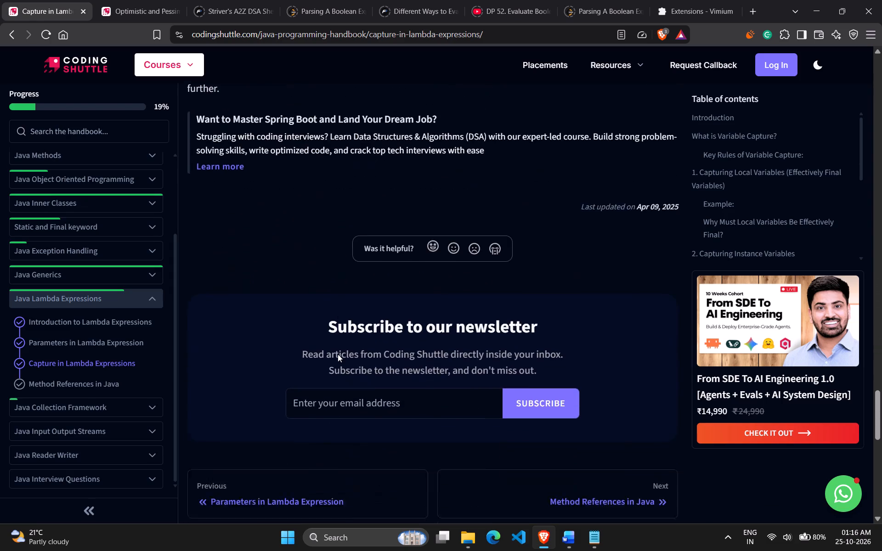
Open the "Method References in Java" page and read its syntax, static method reference and constructor reference sections.
click(98, 168)
scroll(334, 343, down, 6)
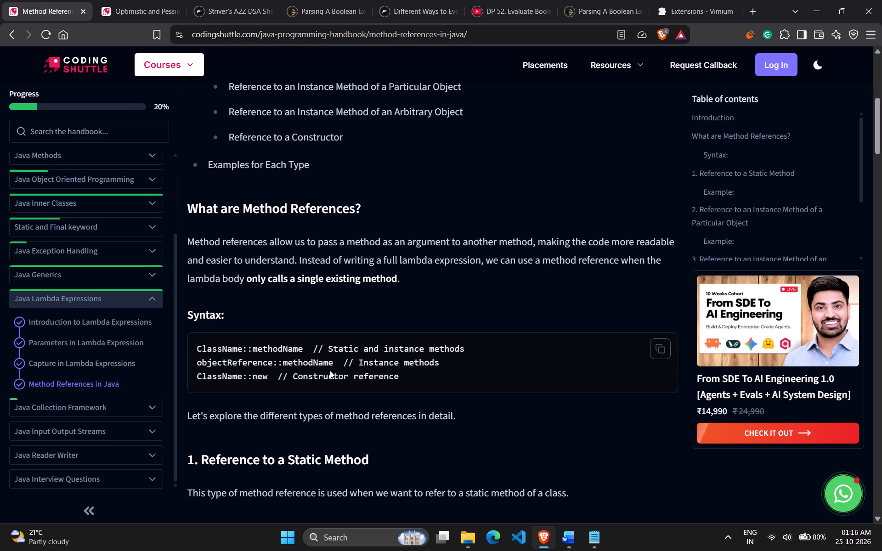
scroll(330, 371, down, 4)
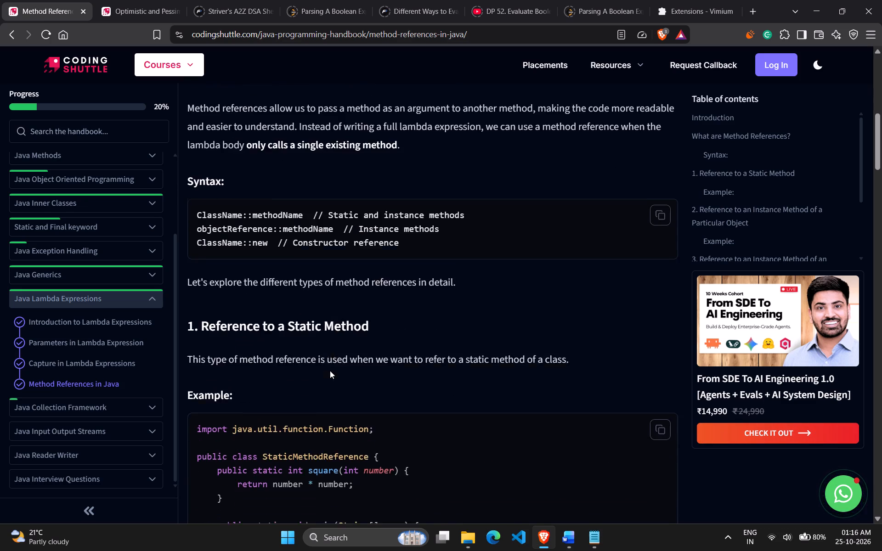
scroll(330, 371, down, 1)
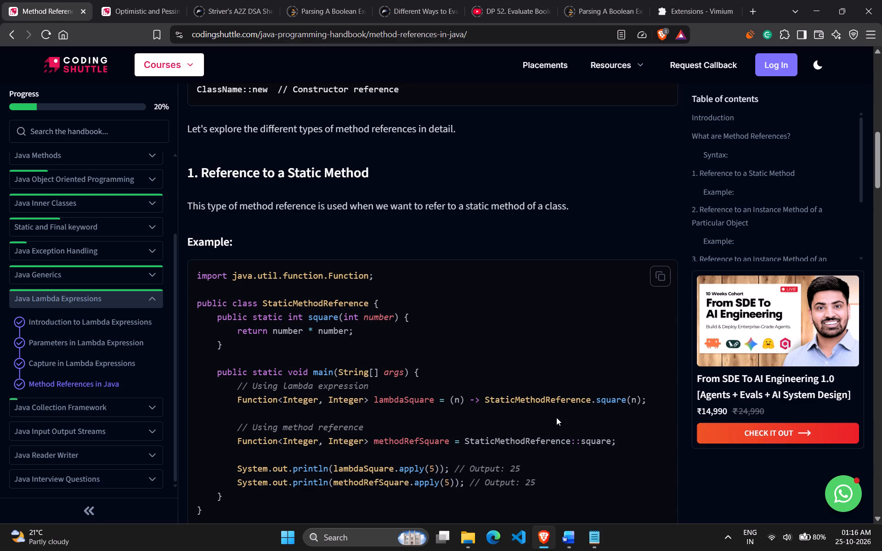
scroll(404, 424, down, 2)
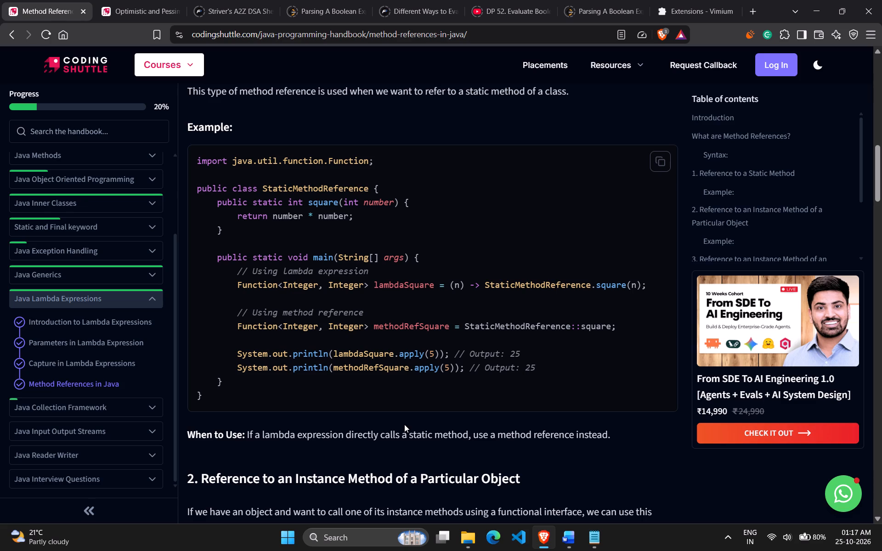
scroll(416, 427, down, 20)
scroll(416, 427, down, 4)
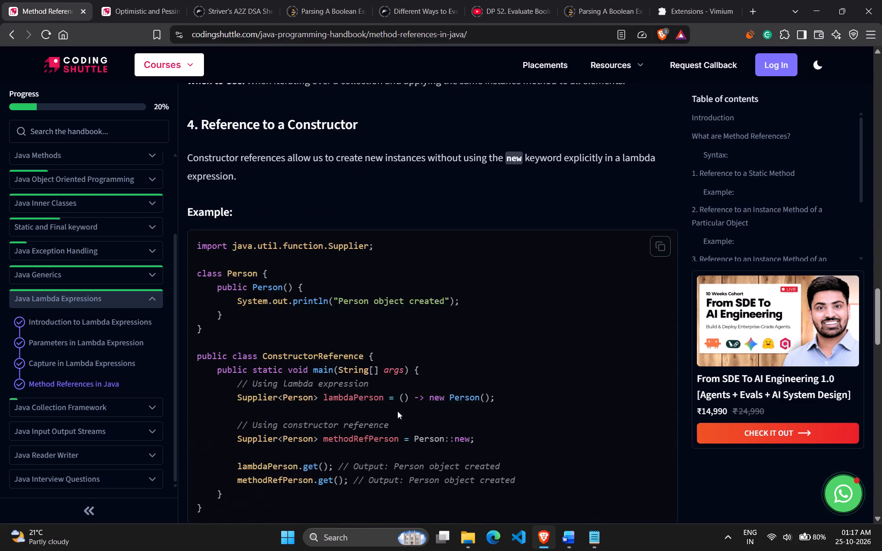
scroll(397, 411, down, 13)
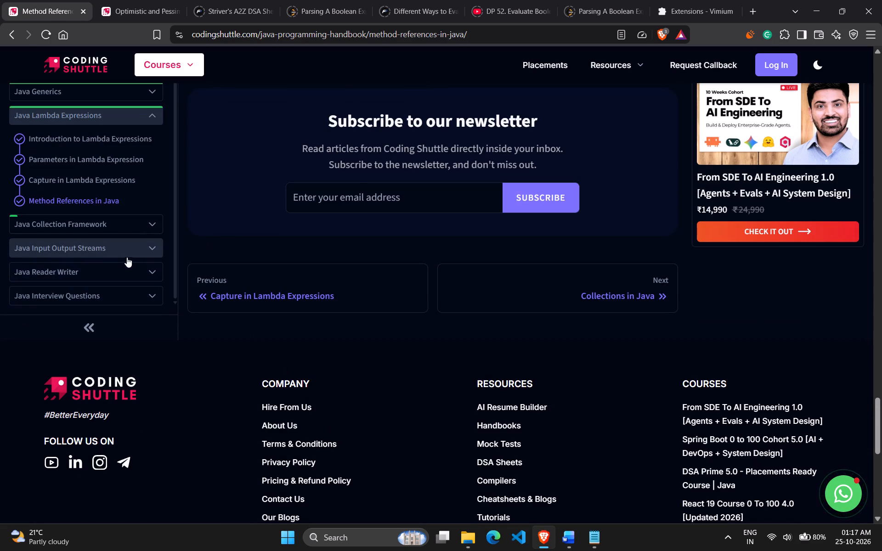
Look through the handbook topics under Java Input Output Streams and Java Generics.
click(126, 252)
scroll(104, 273, down, 3)
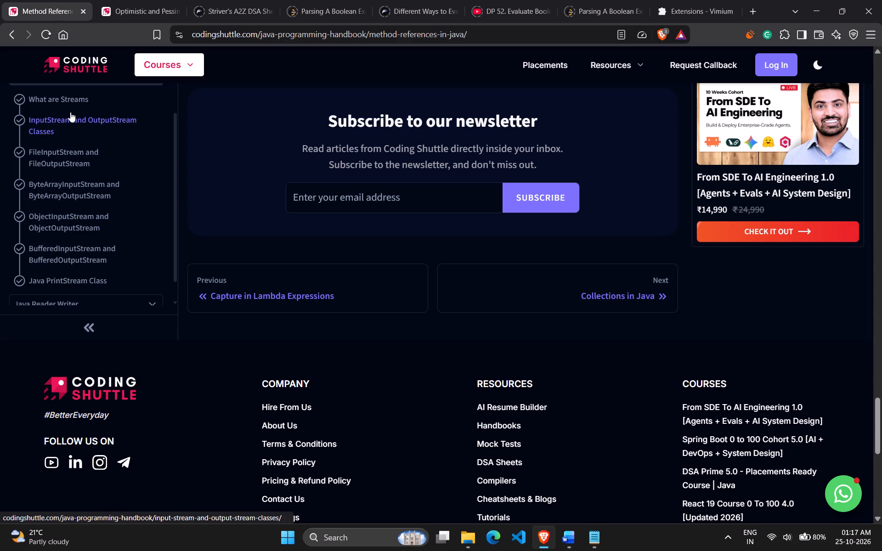
scroll(58, 247, down, 5)
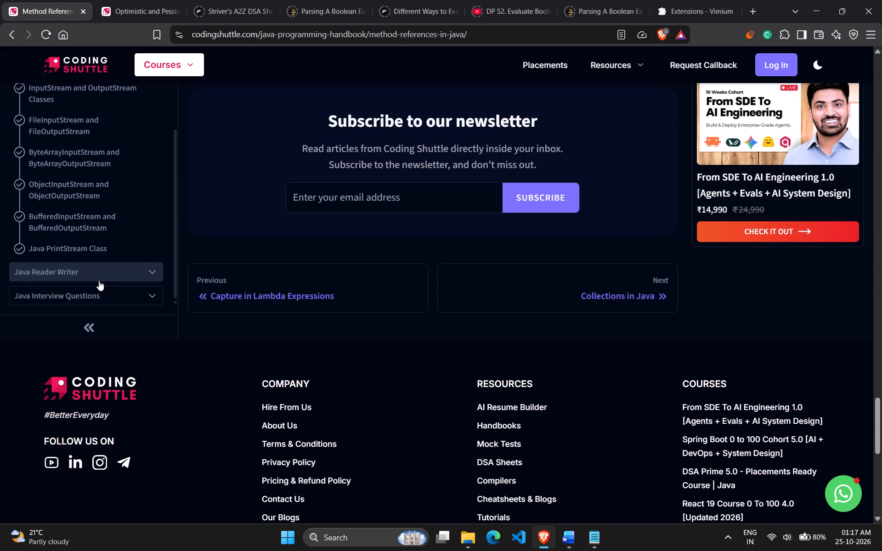
scroll(99, 281, up, 10)
click(118, 186)
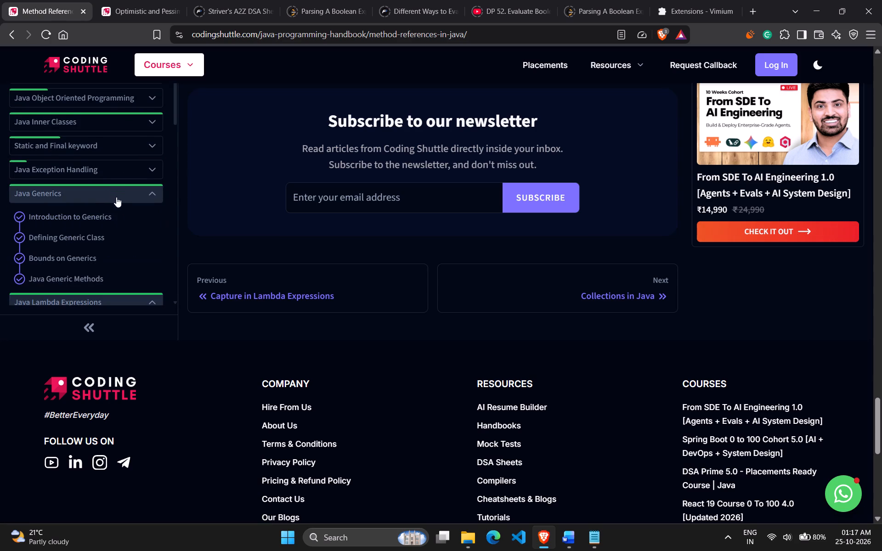
scroll(75, 262, down, 1)
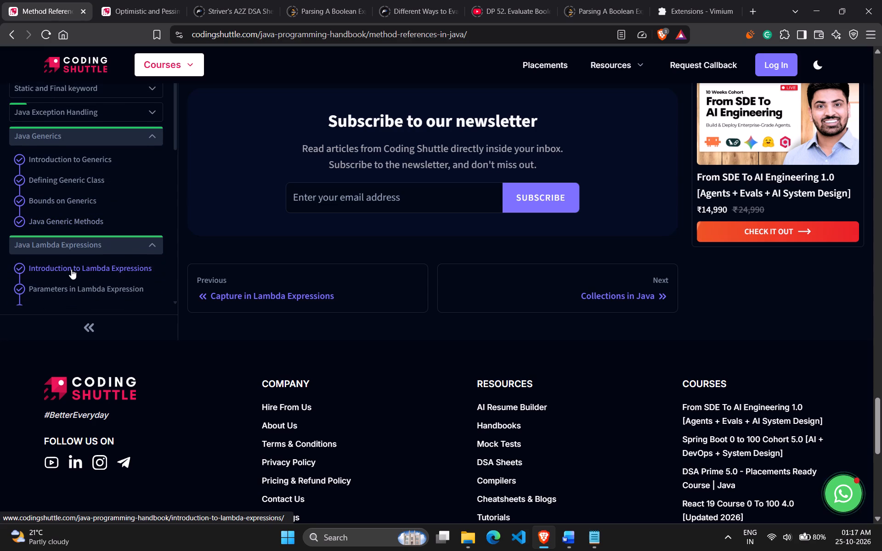
scroll(82, 290, down, 2)
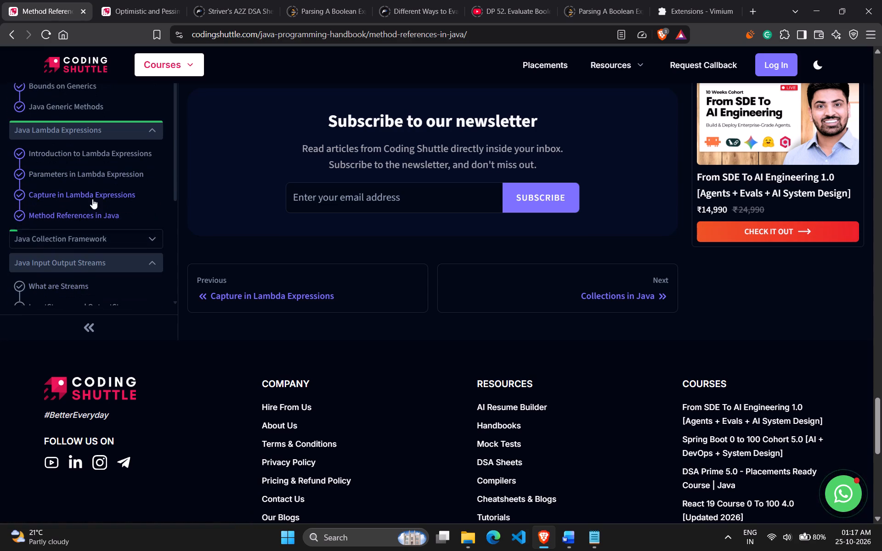
Reopen the "Capture in Lambda Expressions" page and reread the variable capture definition, its key rules and the capture examples.
click(93, 198)
scroll(349, 287, down, 5)
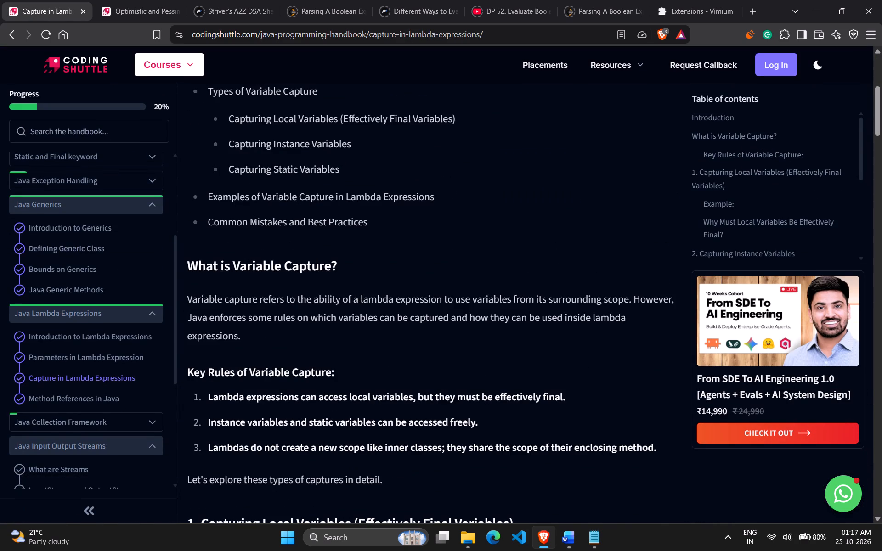
drag(231, 301, 235, 299)
scroll(411, 389, down, 1)
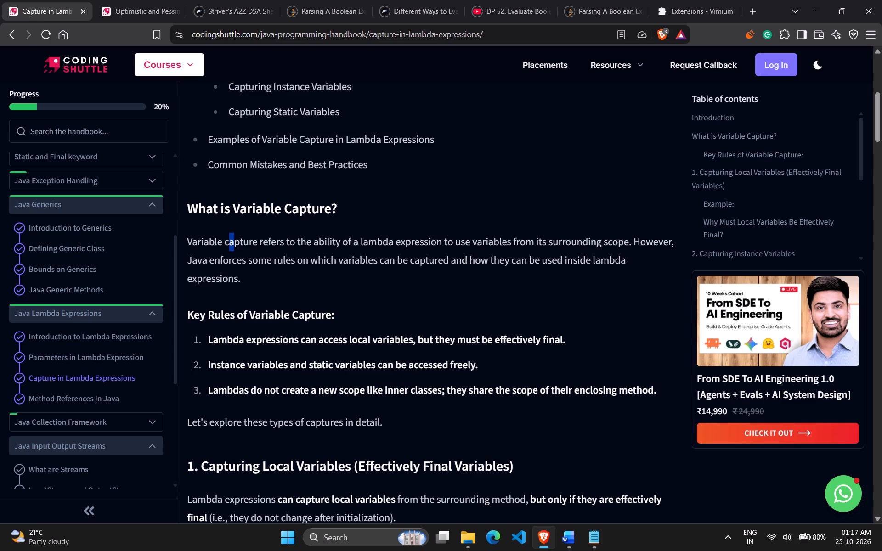
scroll(415, 372, down, 3)
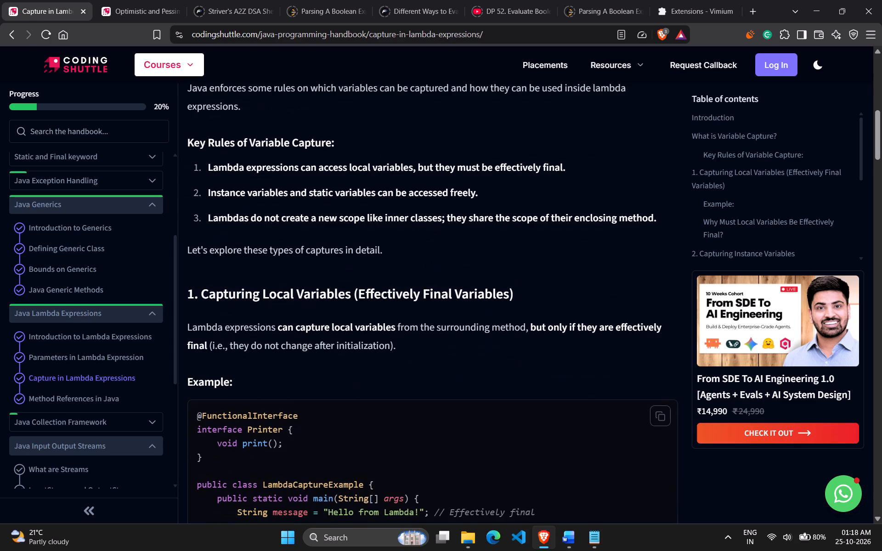
scroll(415, 372, down, 4)
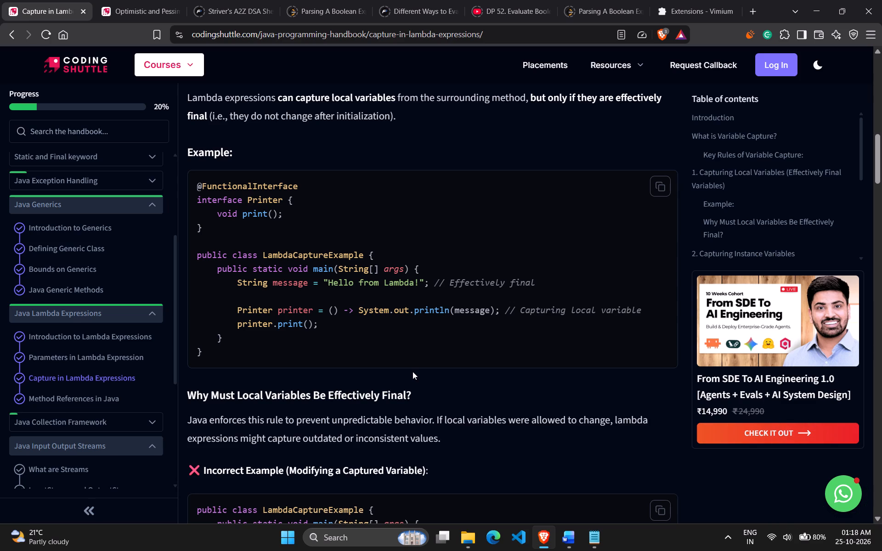
scroll(204, 347, down, 8)
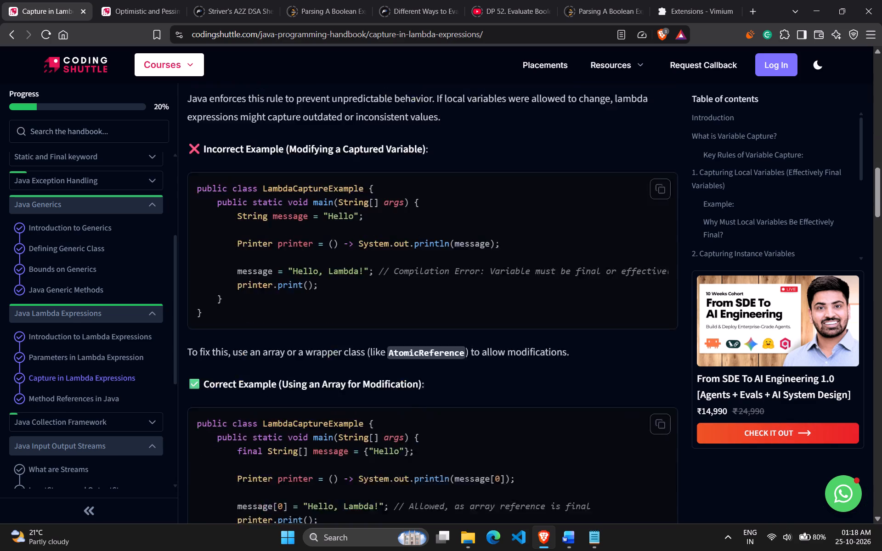
scroll(206, 349, down, 13)
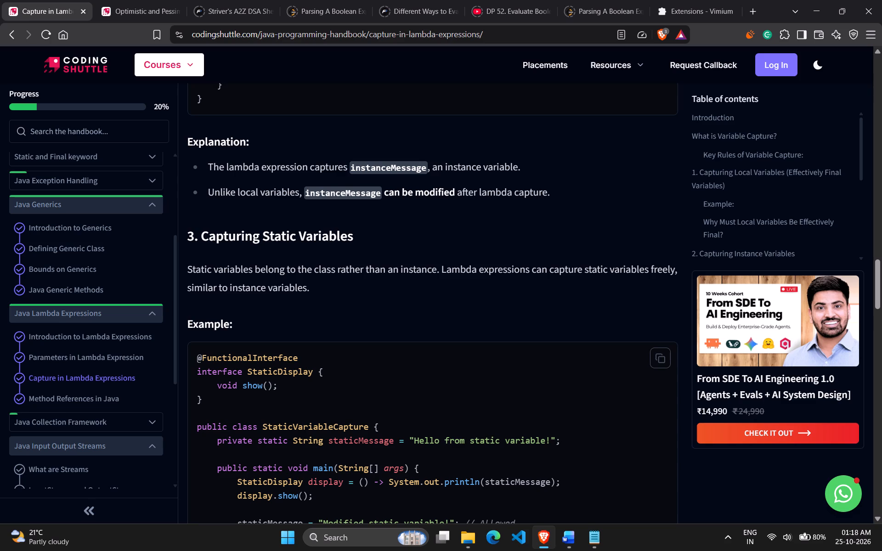
key(ctrl+s)
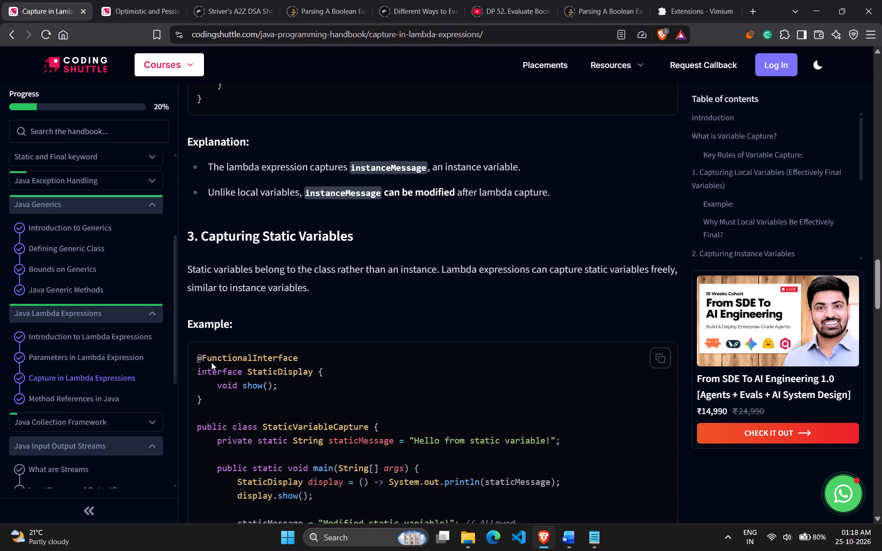
key(Escape)
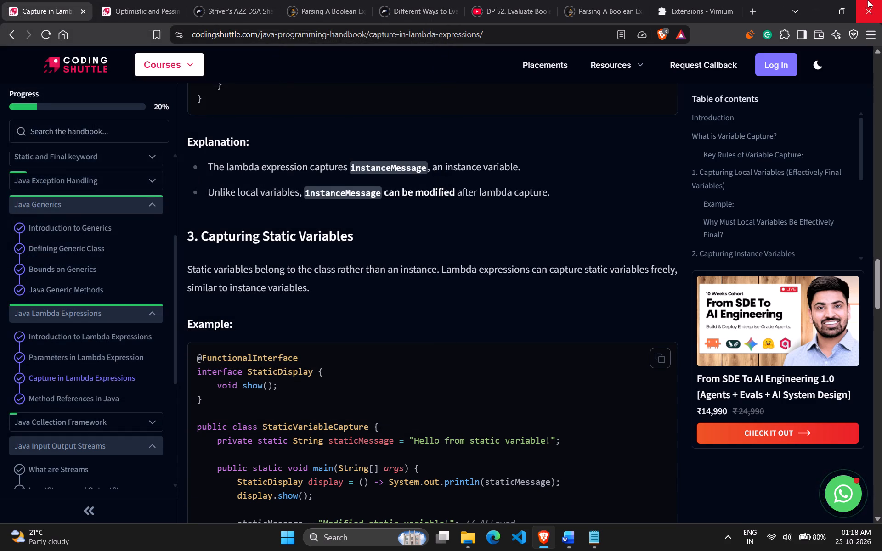